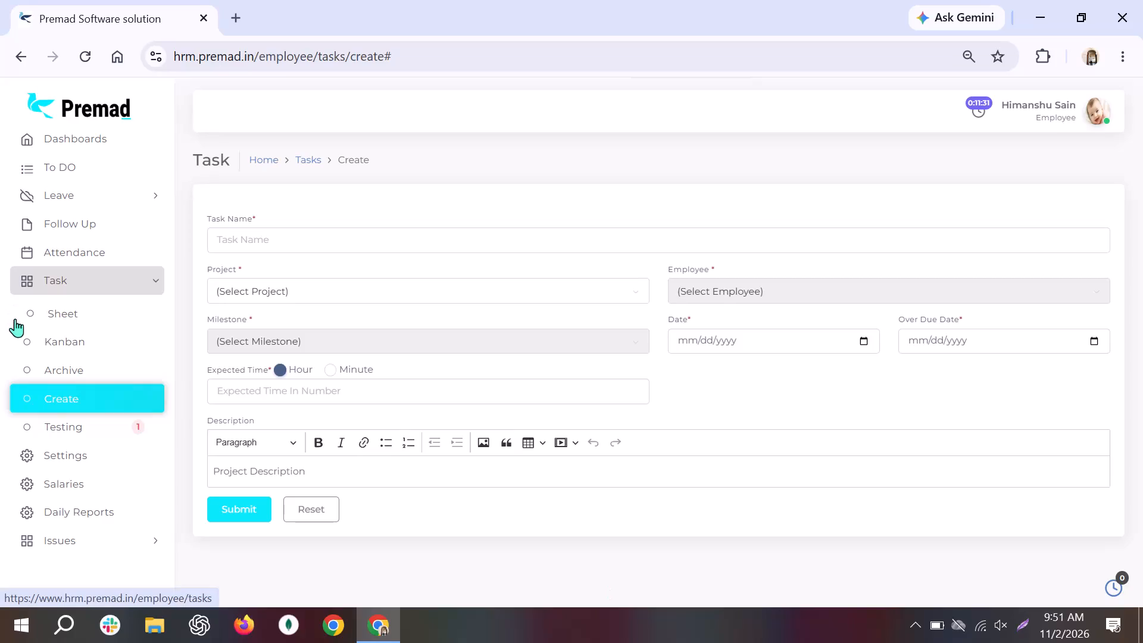
Look over the employee's Task Sheet list and the task Kanban board.
click(52, 316)
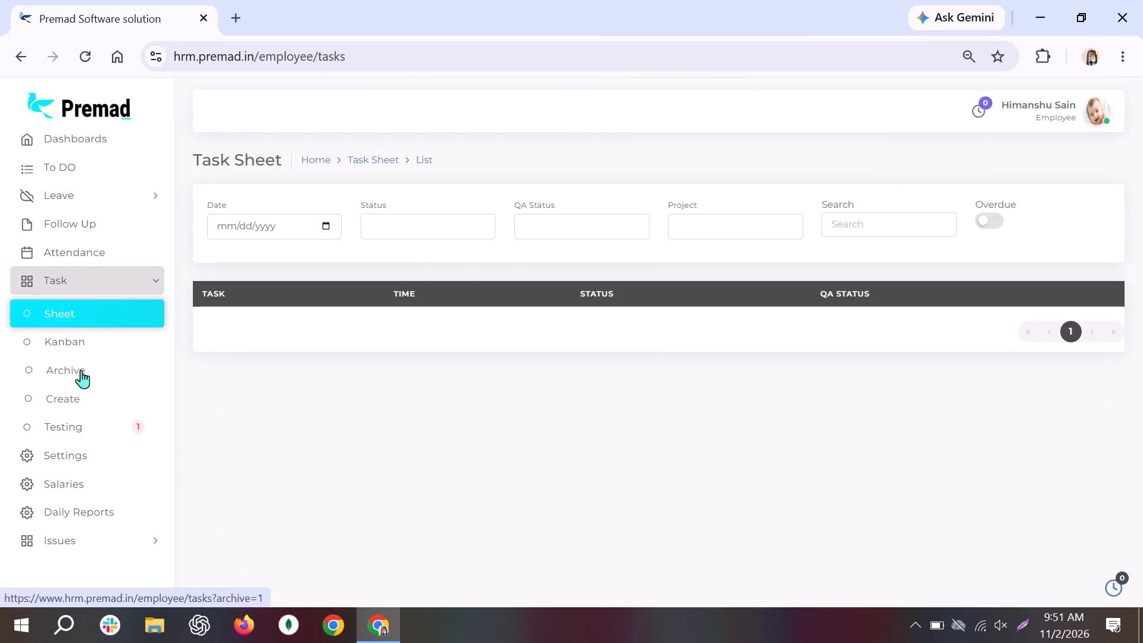
click(74, 342)
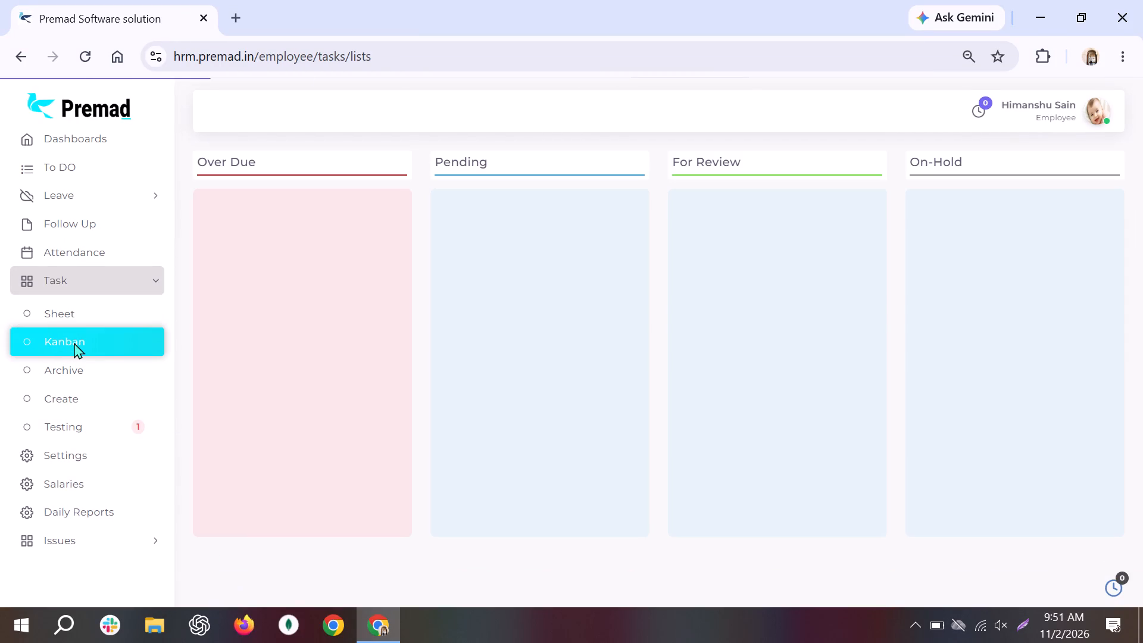
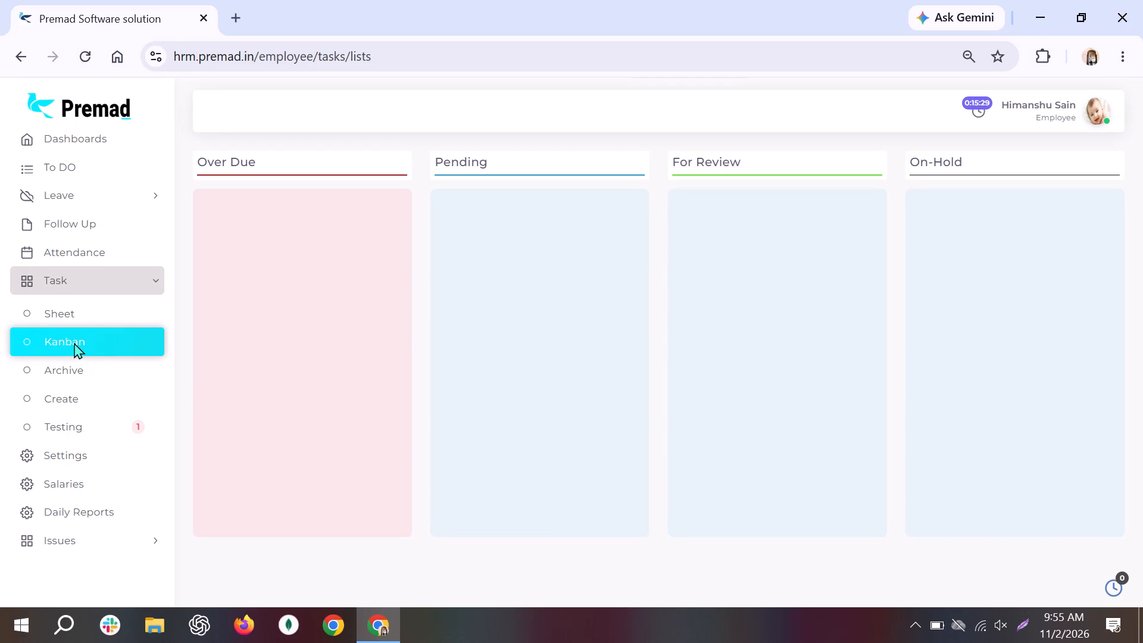
Open the task Testing list and look over its tasks with their status and QA status.
click(84, 423)
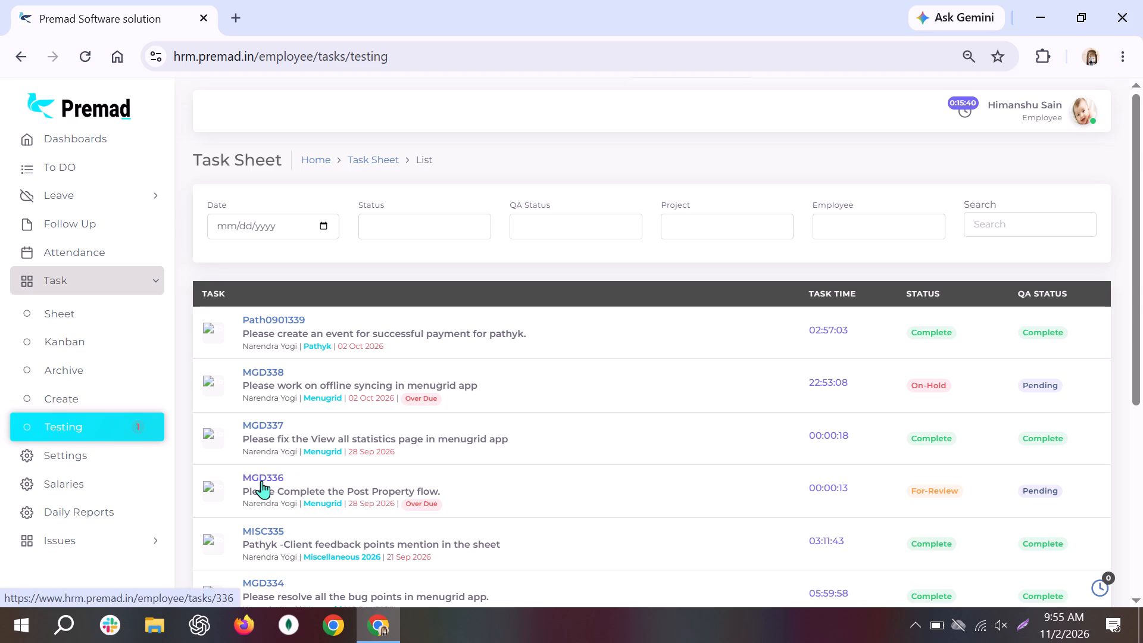
scroll(261, 480, down, 6)
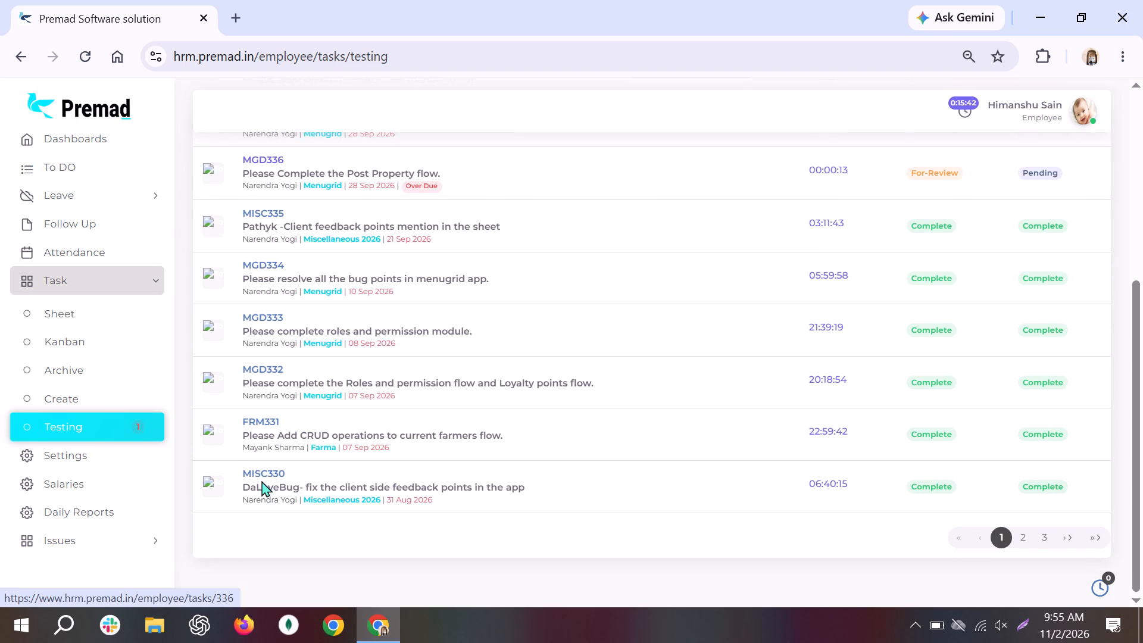
scroll(261, 480, up, 20)
scroll(261, 480, up, 7)
scroll(120, 423, up, 8)
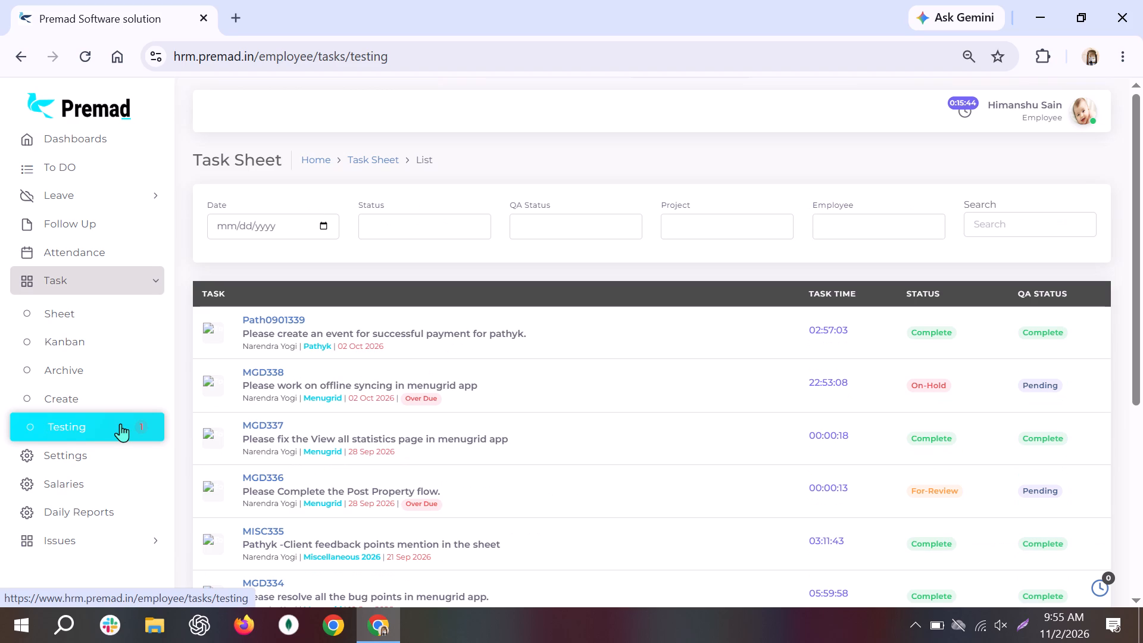
scroll(120, 423, up, 5)
scroll(120, 423, down, 5)
scroll(120, 423, up, 17)
Check the employee dashboard statistics and the To Do list, finishing back on the dashboard.
click(68, 138)
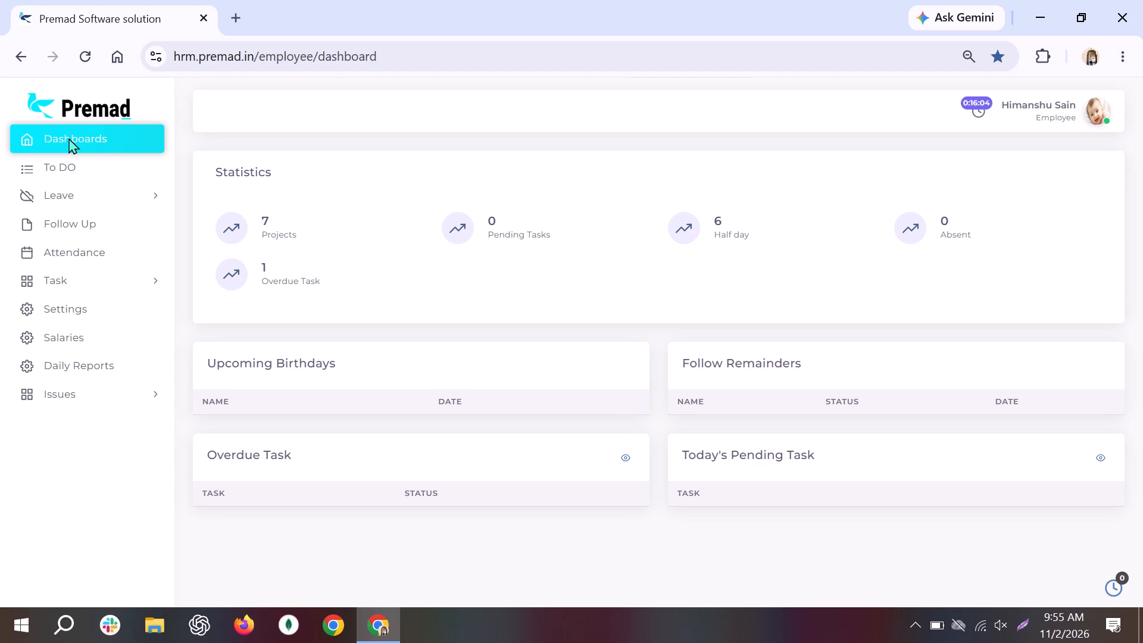
click(67, 159)
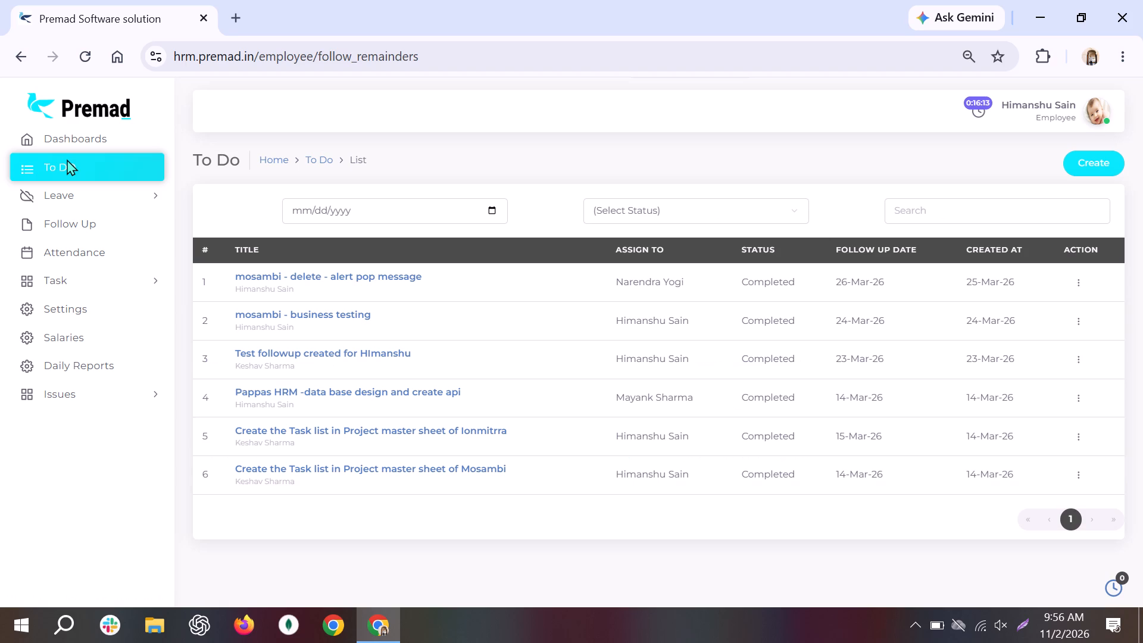
click(62, 142)
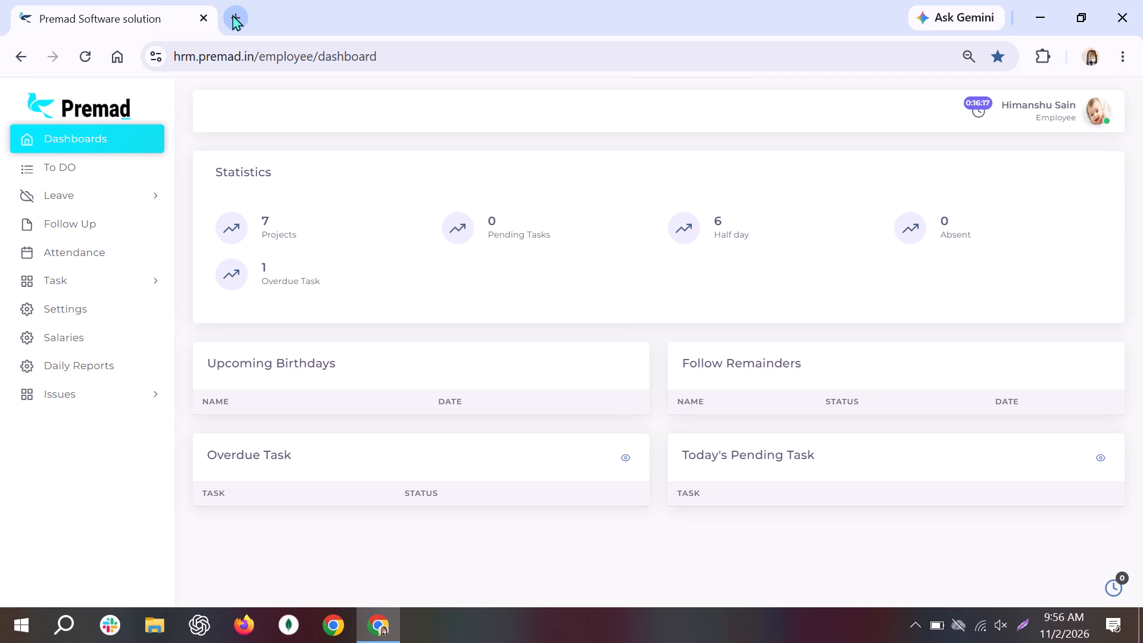
Open the Pathyk Maintenance Web & App Google Sheet in a new browser tab.
click(232, 14)
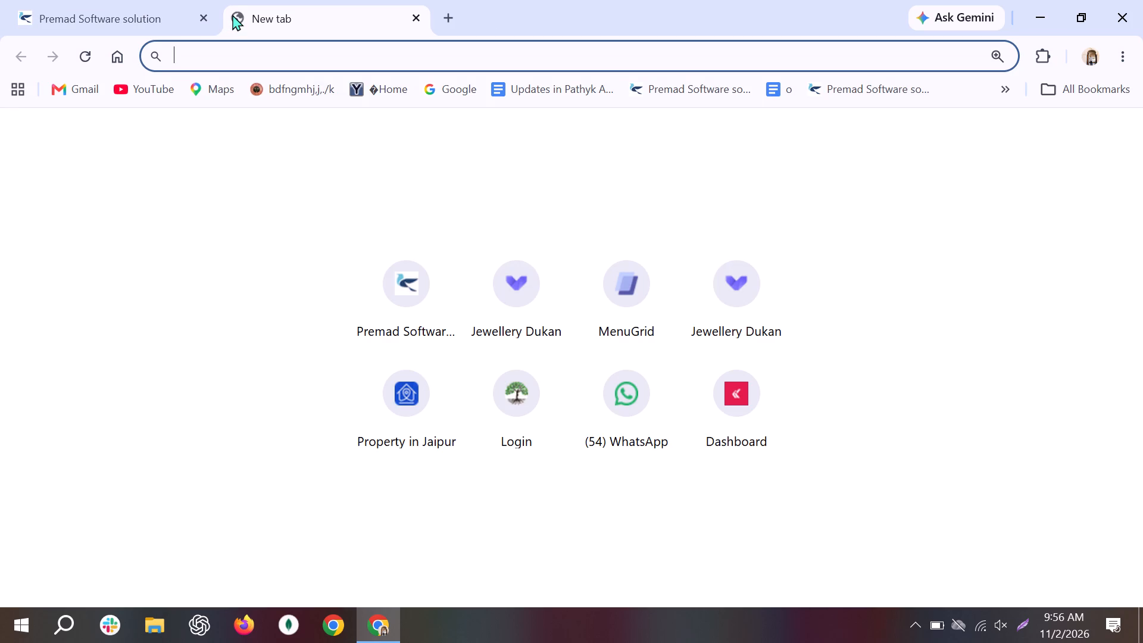
key(p)
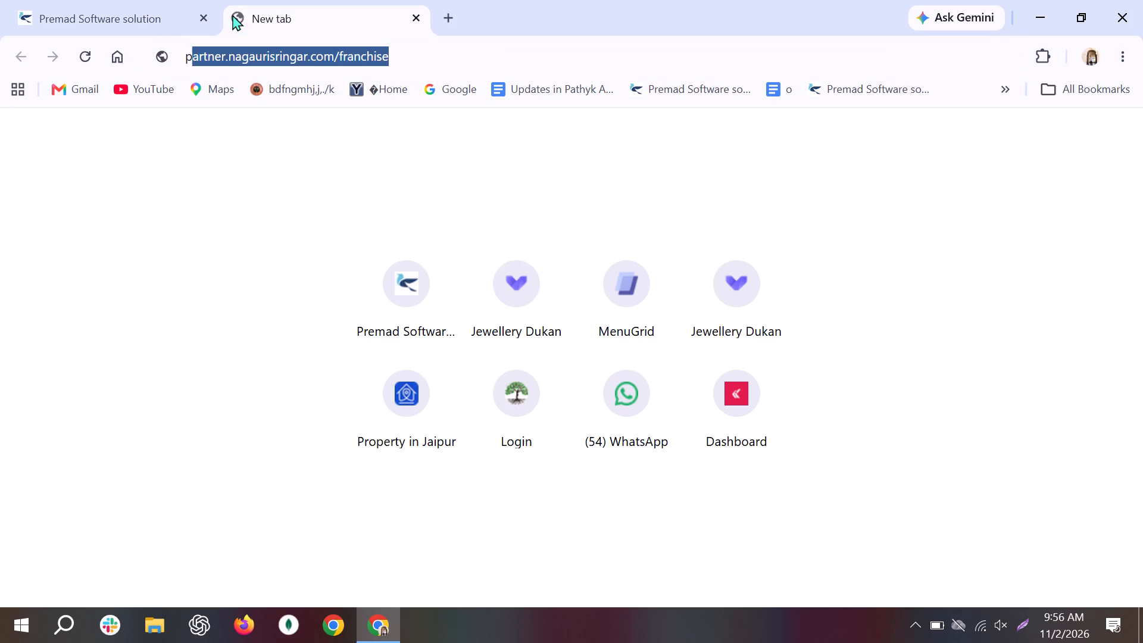
key(Down)
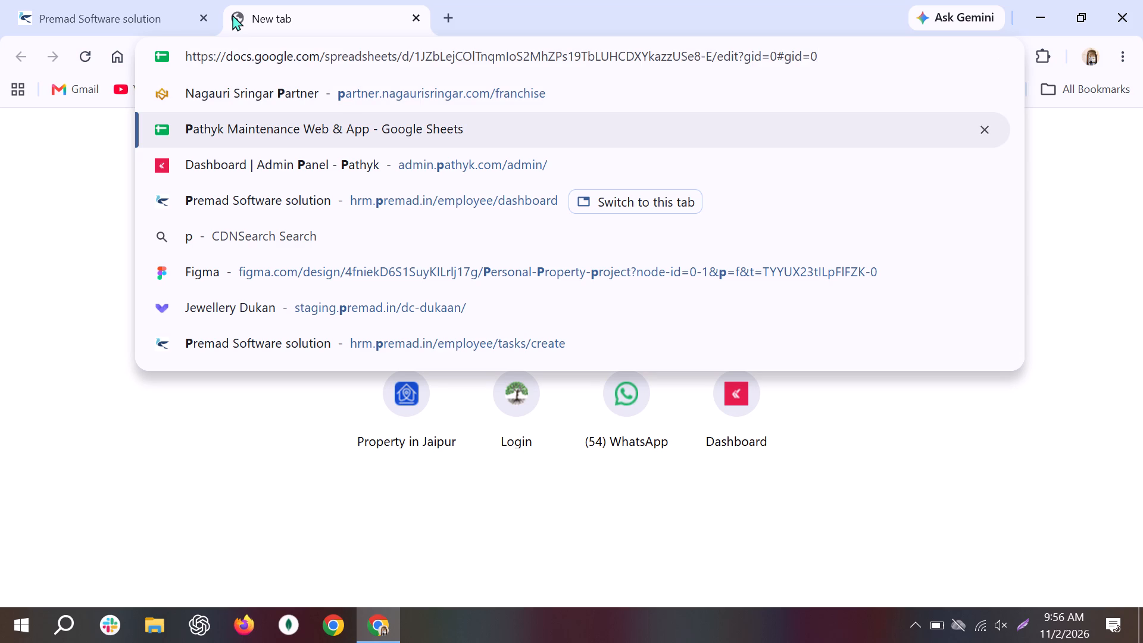
key(Return)
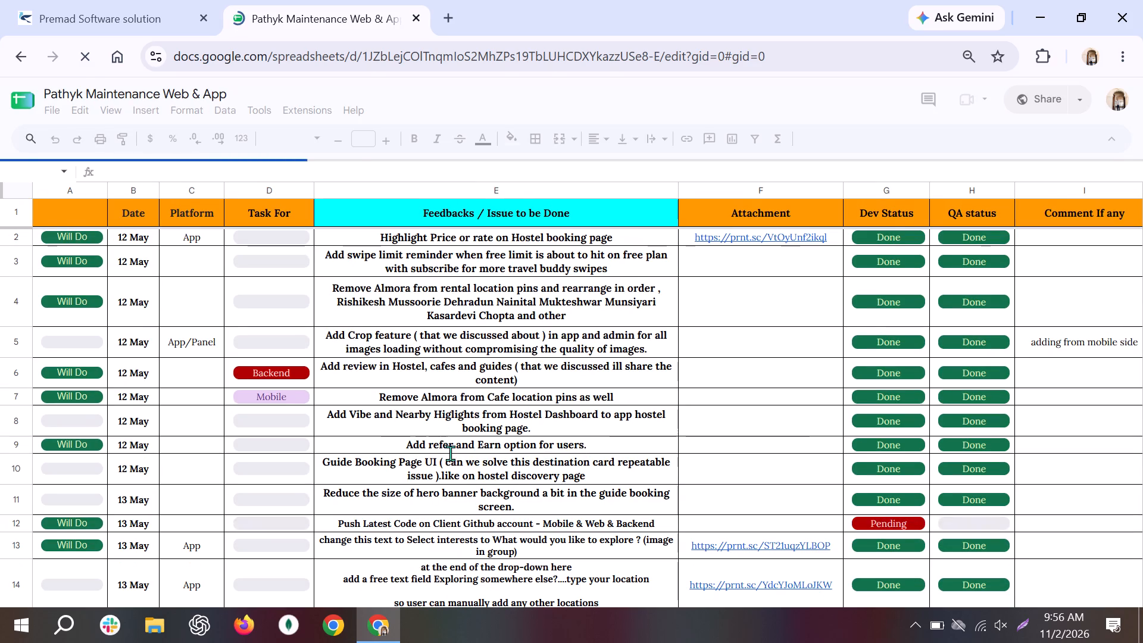
Switch to the Oct26 sheet and examine its latest feedback entries and their Dev and QA status columns.
scroll(452, 454, down, 5)
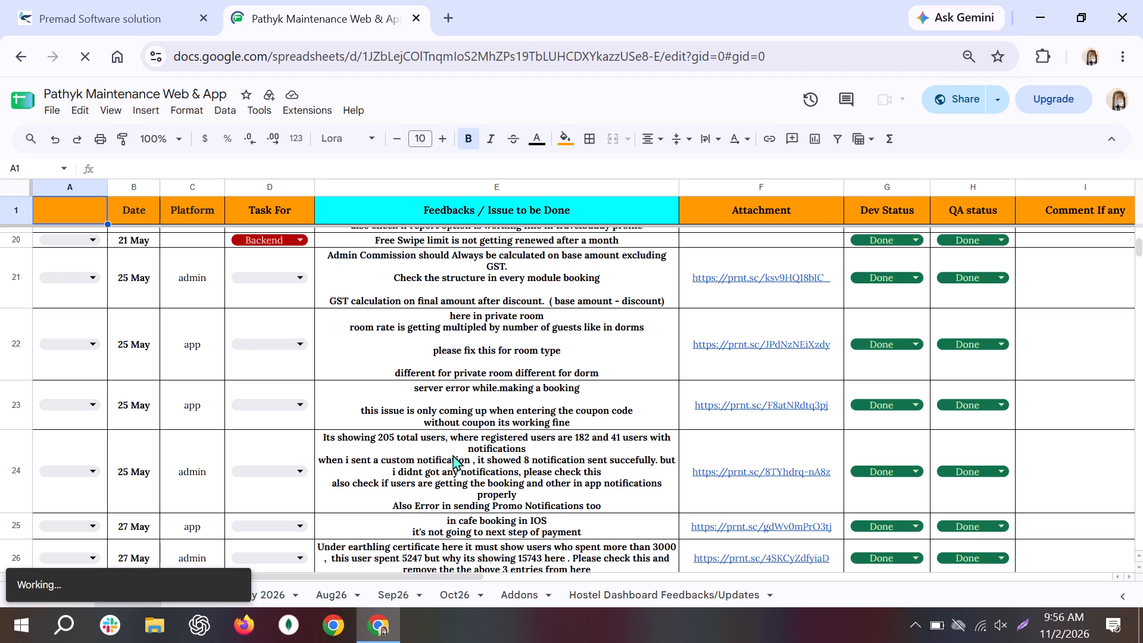
click(455, 587)
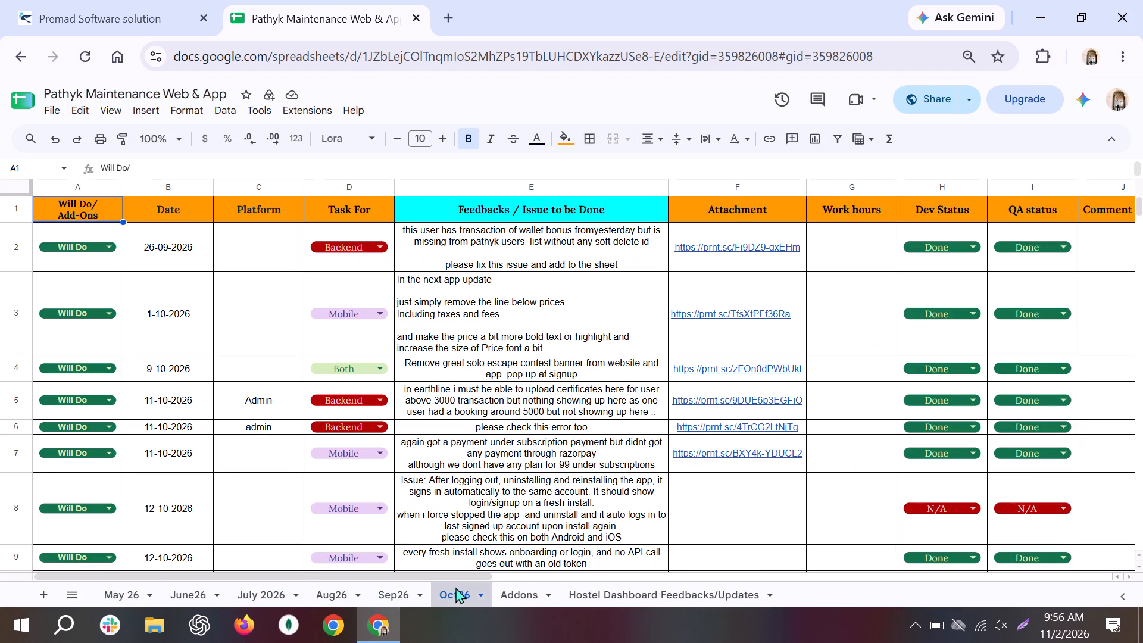
scroll(536, 495, down, 7)
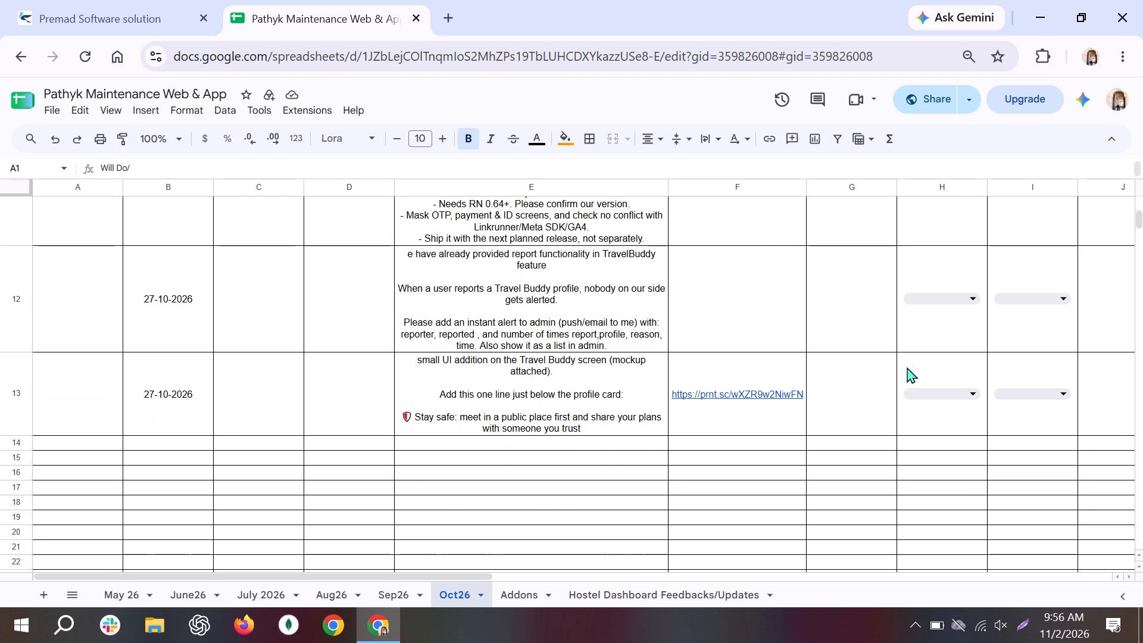
scroll(907, 367, left, 4)
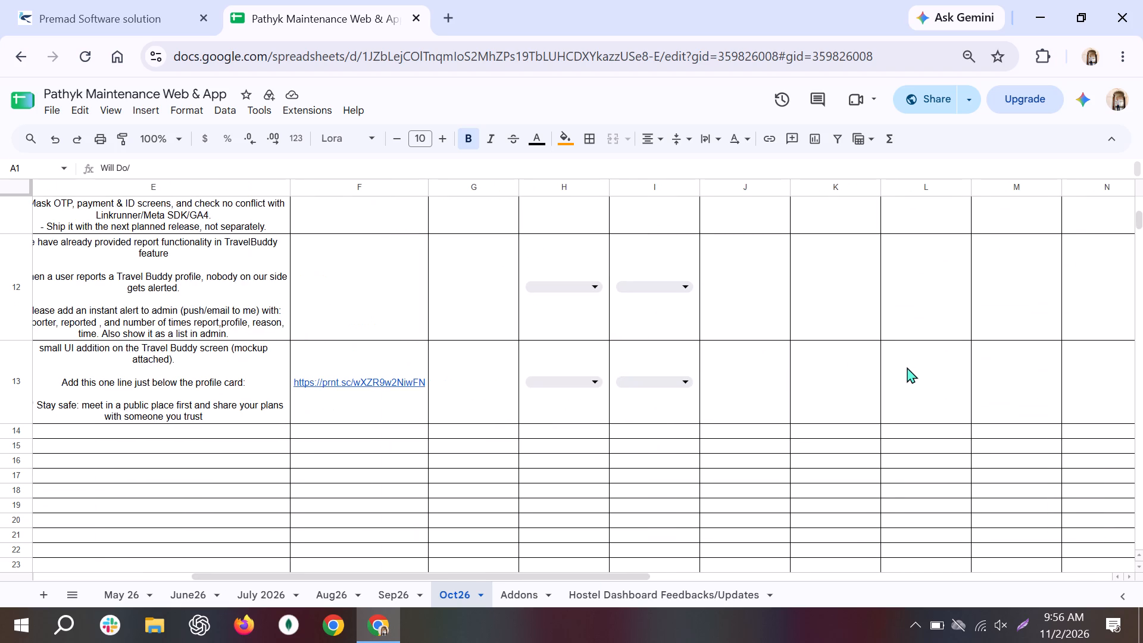
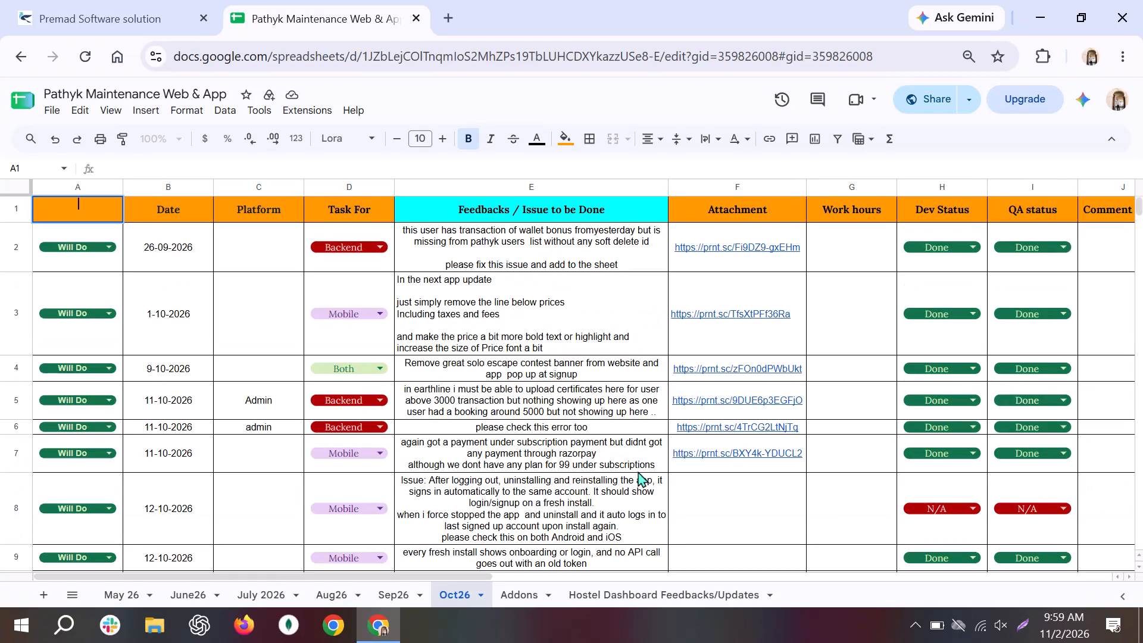
Look over the Oct26 feedback entries down to the last filled rows dated 27-10-2026.
scroll(619, 477, down, 14)
scroll(619, 477, up, 4)
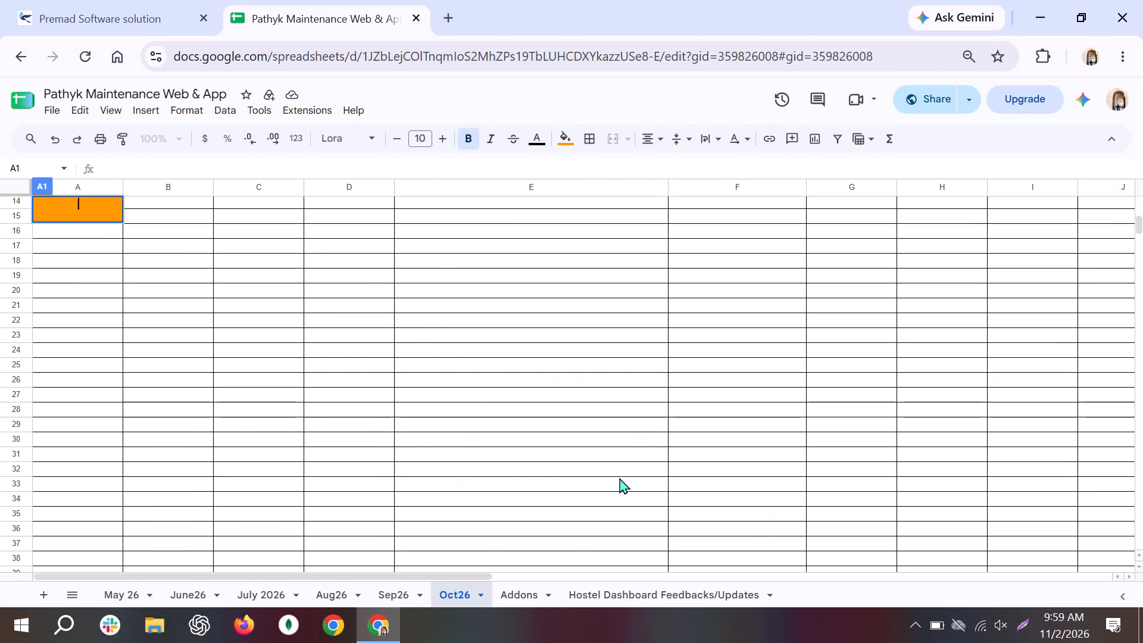
scroll(619, 477, up, 5)
scroll(619, 477, down, 2)
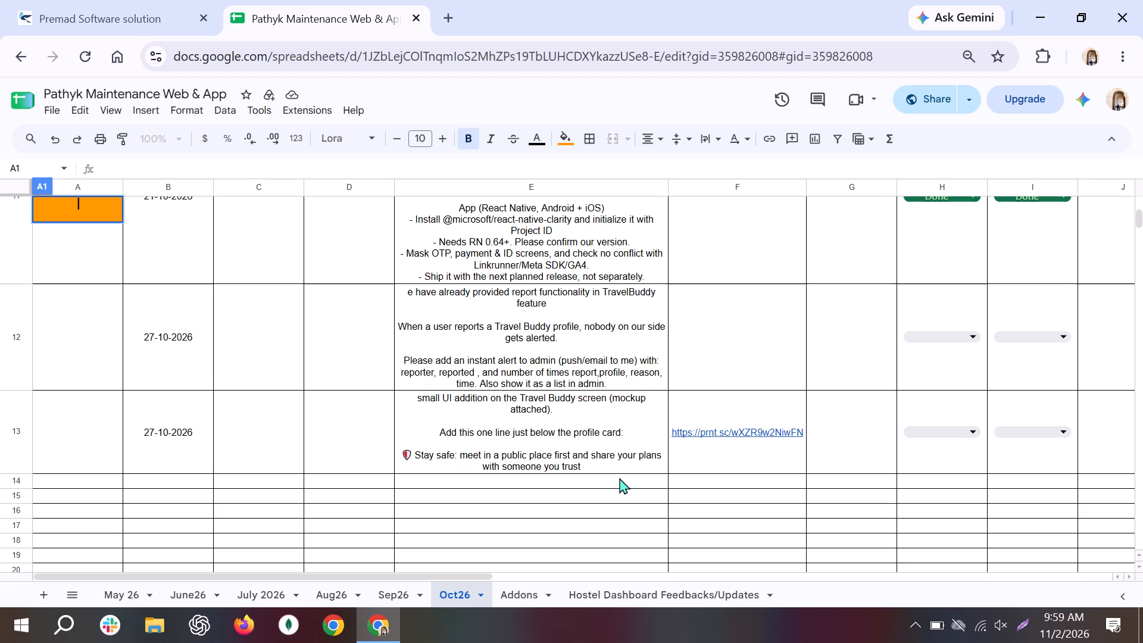
scroll(619, 477, right, 1)
Switch to the Sep26 sheet and examine all its feedback entries with their work hours, Dev Status and QA status.
click(402, 586)
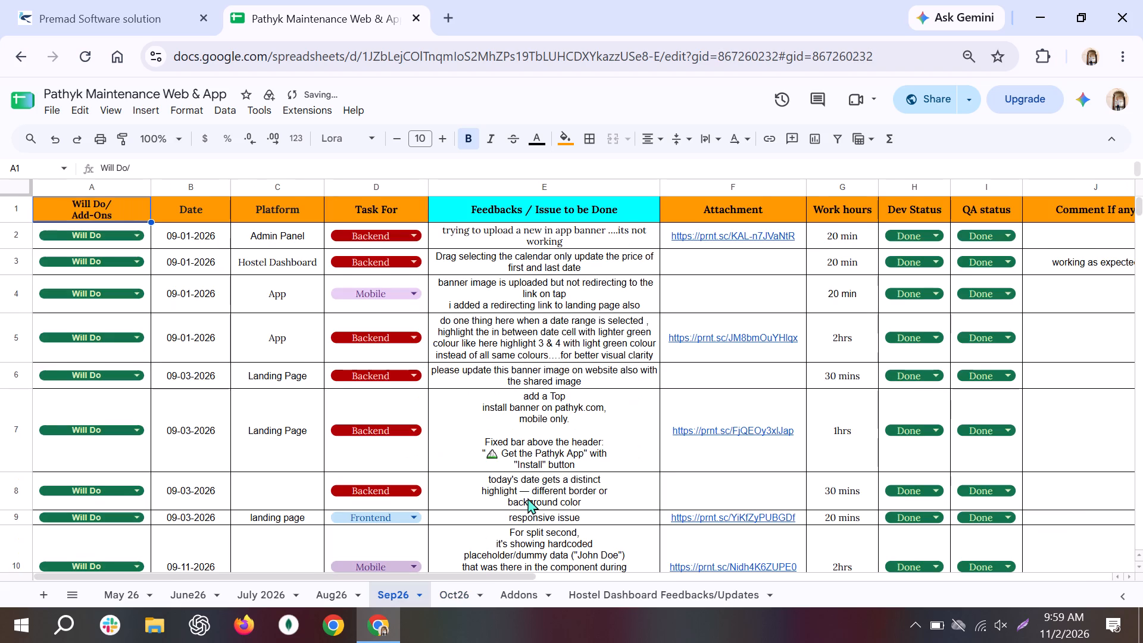
scroll(527, 498, down, 4)
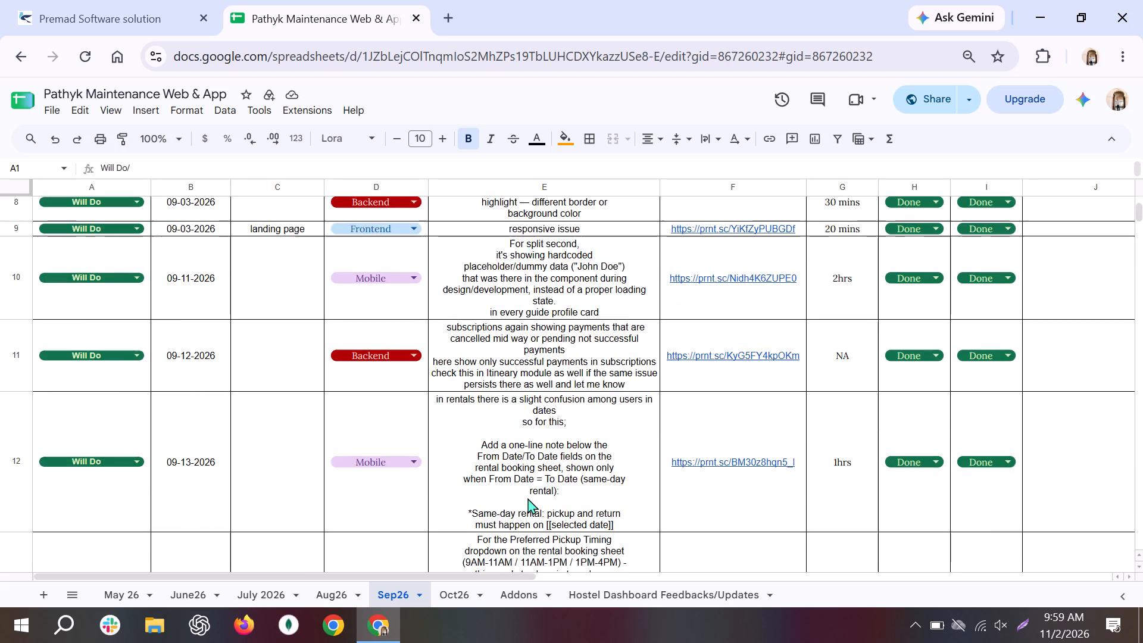
scroll(527, 498, down, 6)
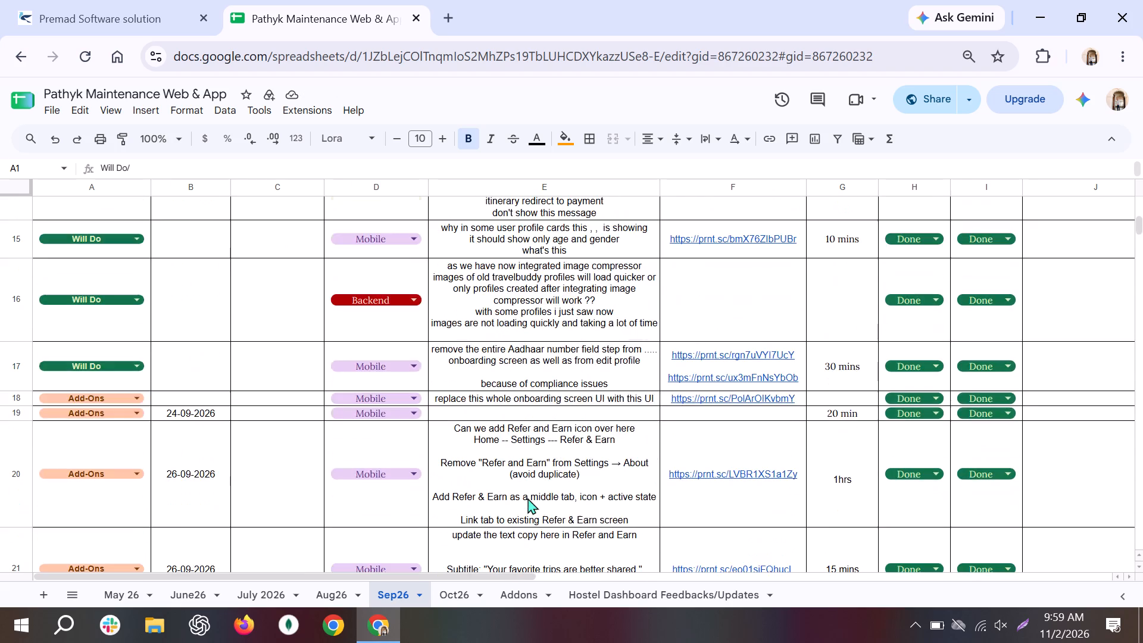
scroll(527, 498, down, 3)
scroll(527, 498, up, 2)
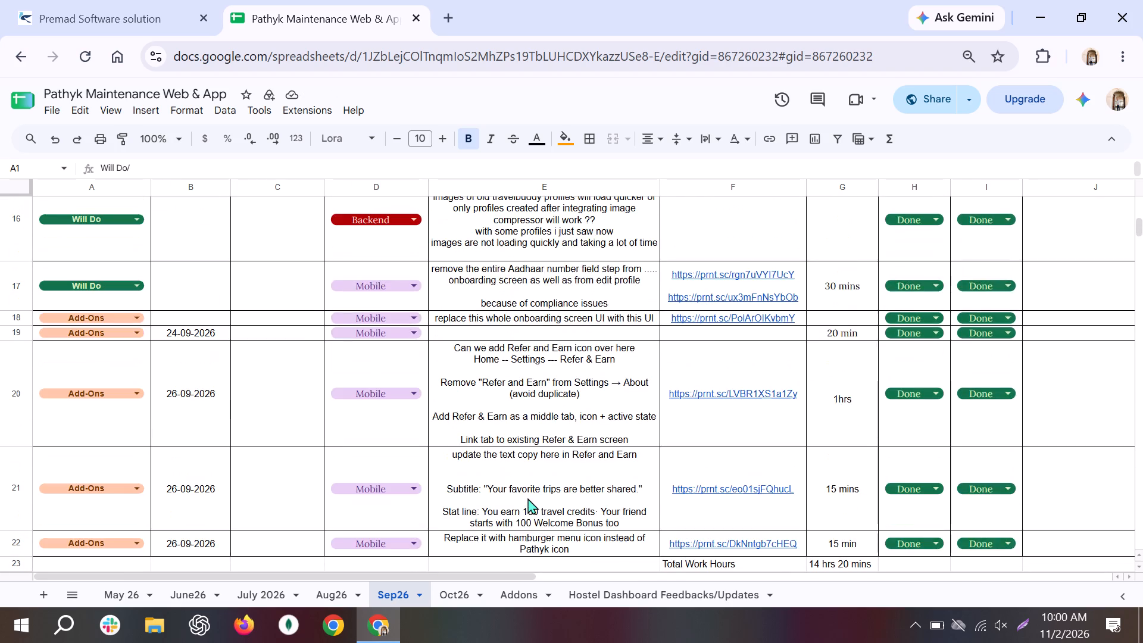
scroll(527, 498, up, 10)
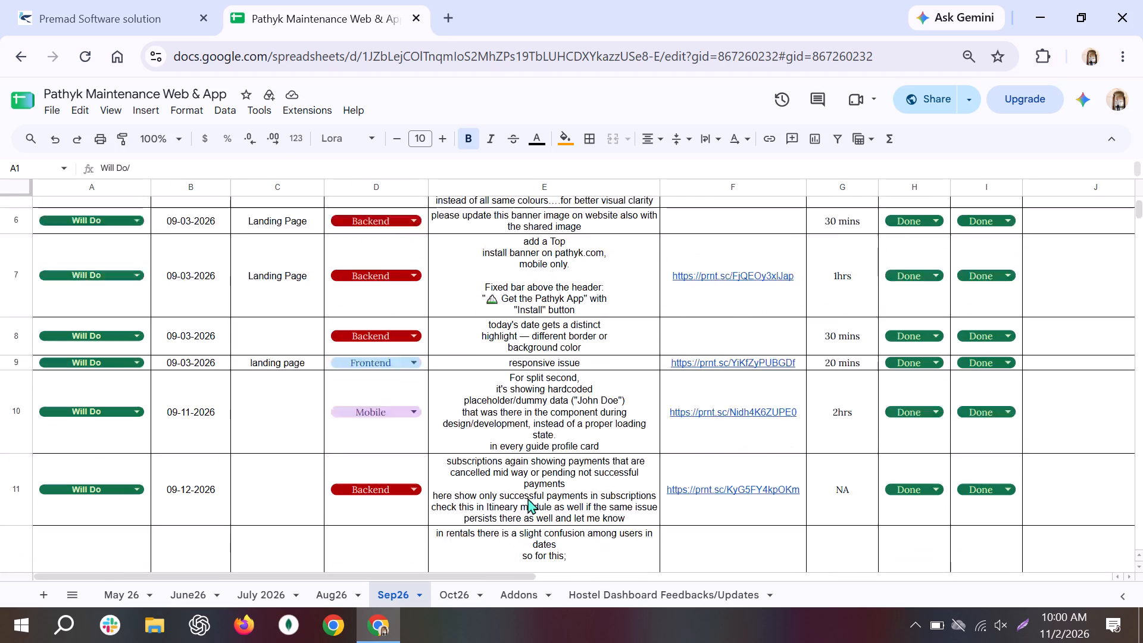
scroll(527, 498, up, 7)
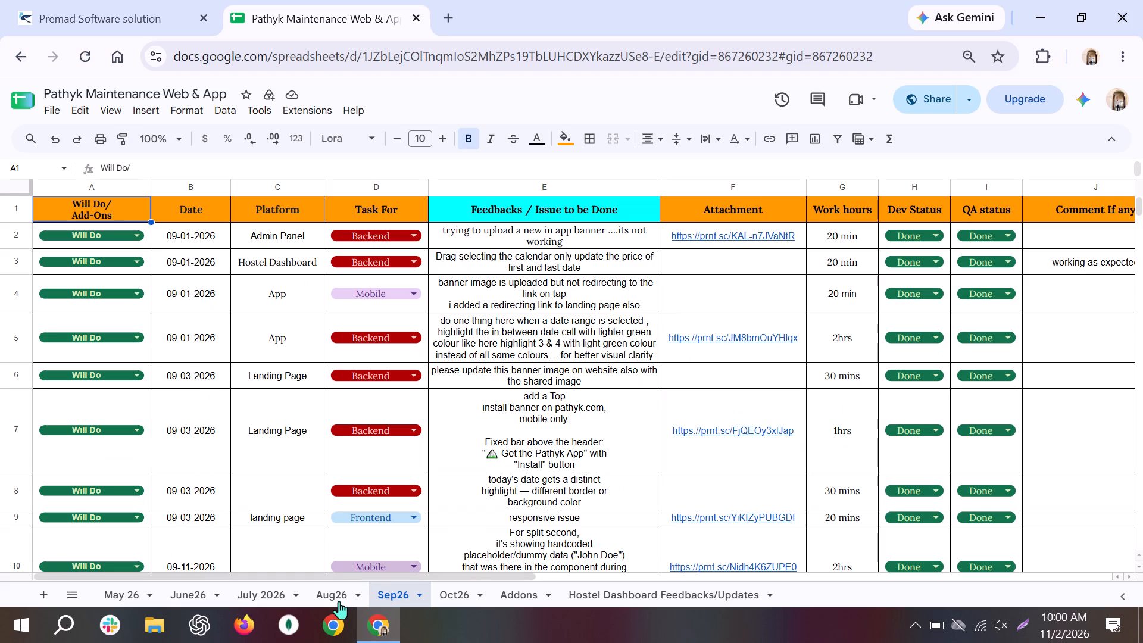
Switch to the Aug26 sheet and look through its feedback entries with their Dev Status, QA status and comments.
click(338, 598)
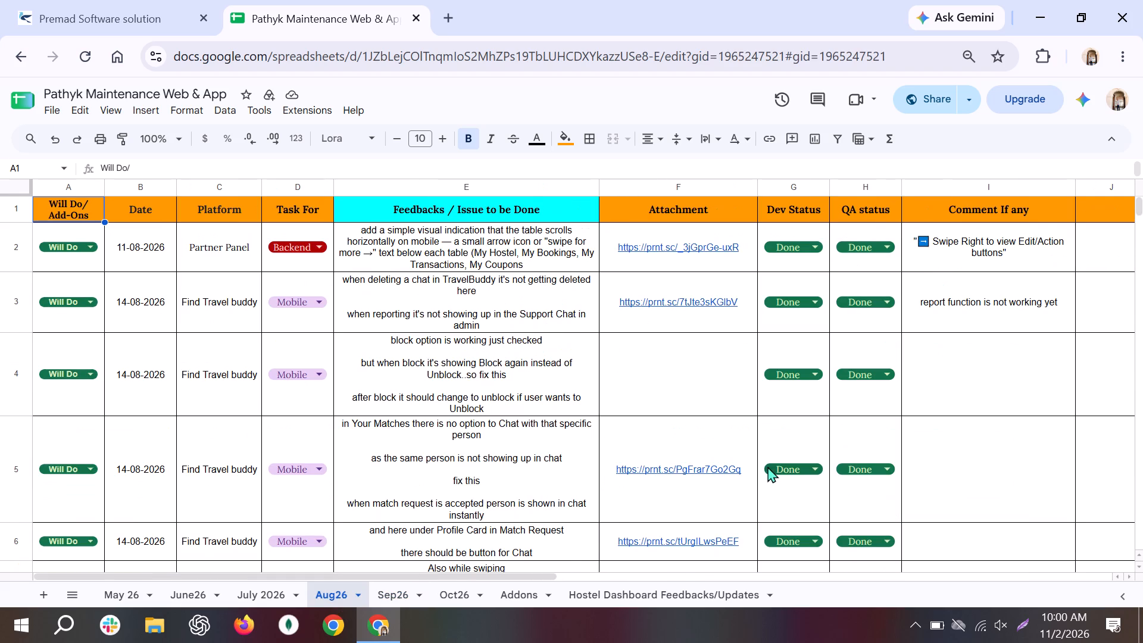
scroll(767, 466, down, 1)
scroll(767, 466, up, 4)
scroll(767, 466, down, 4)
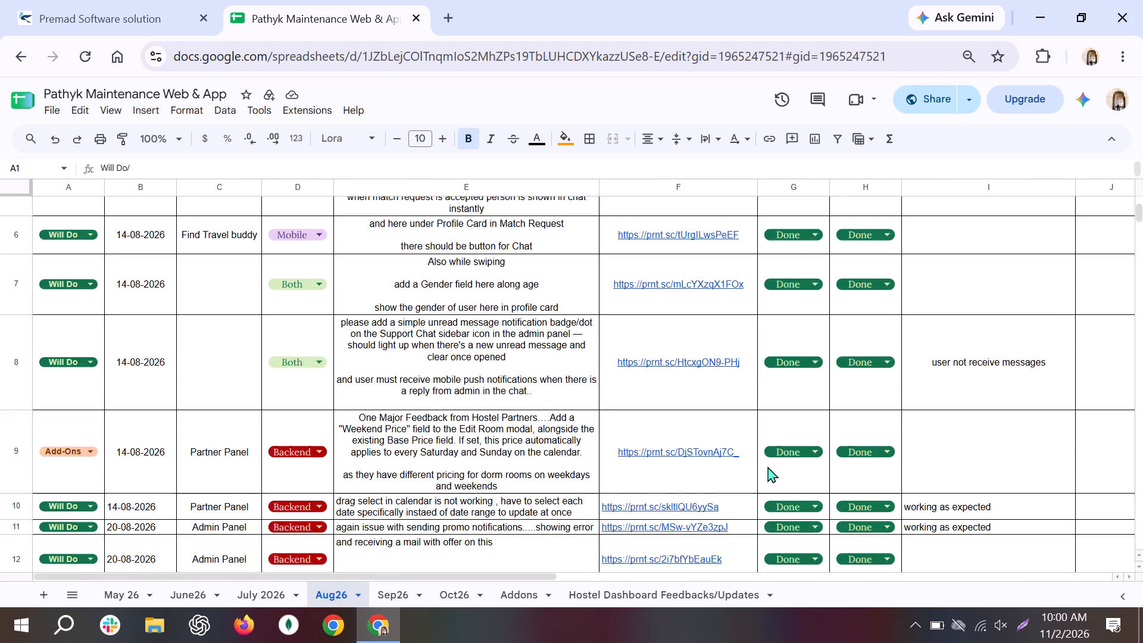
scroll(767, 466, down, 5)
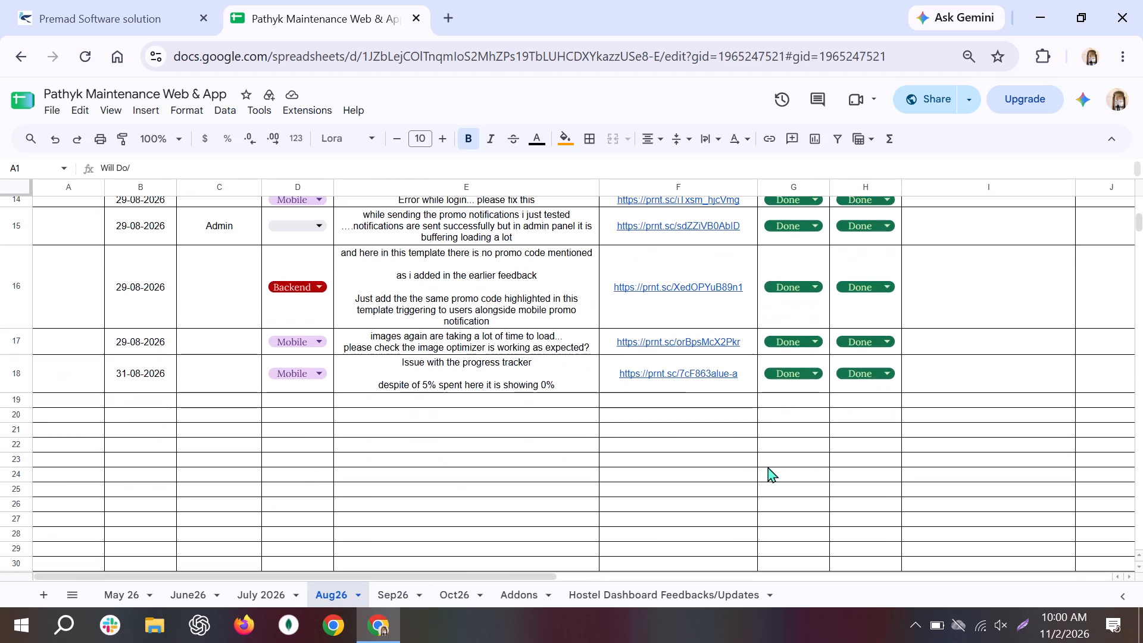
scroll(767, 466, up, 7)
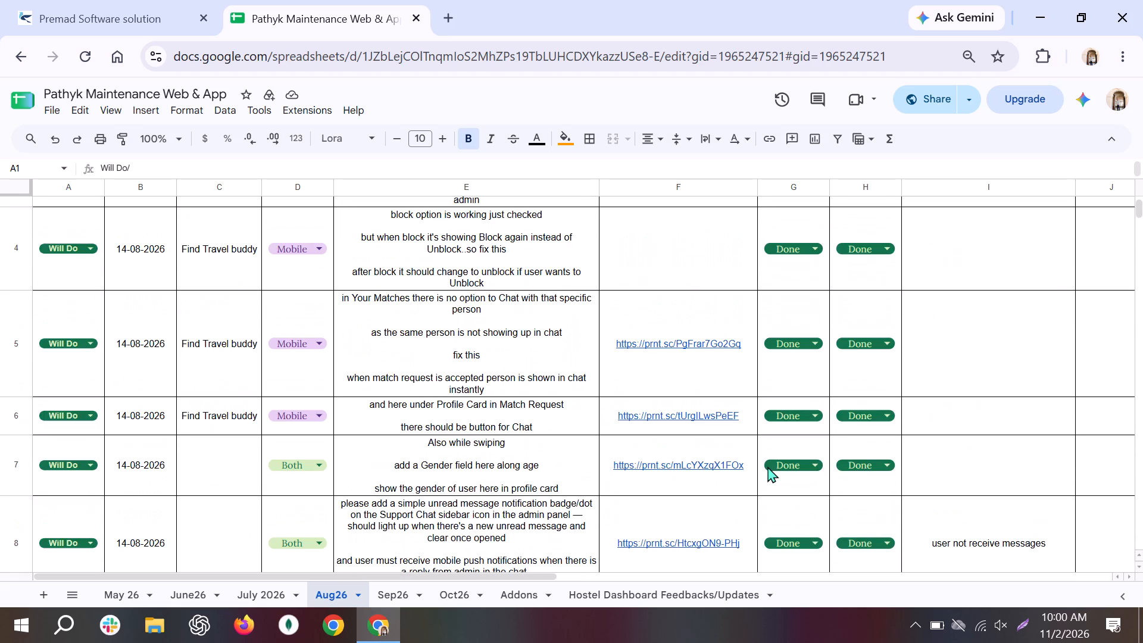
scroll(767, 466, up, 1)
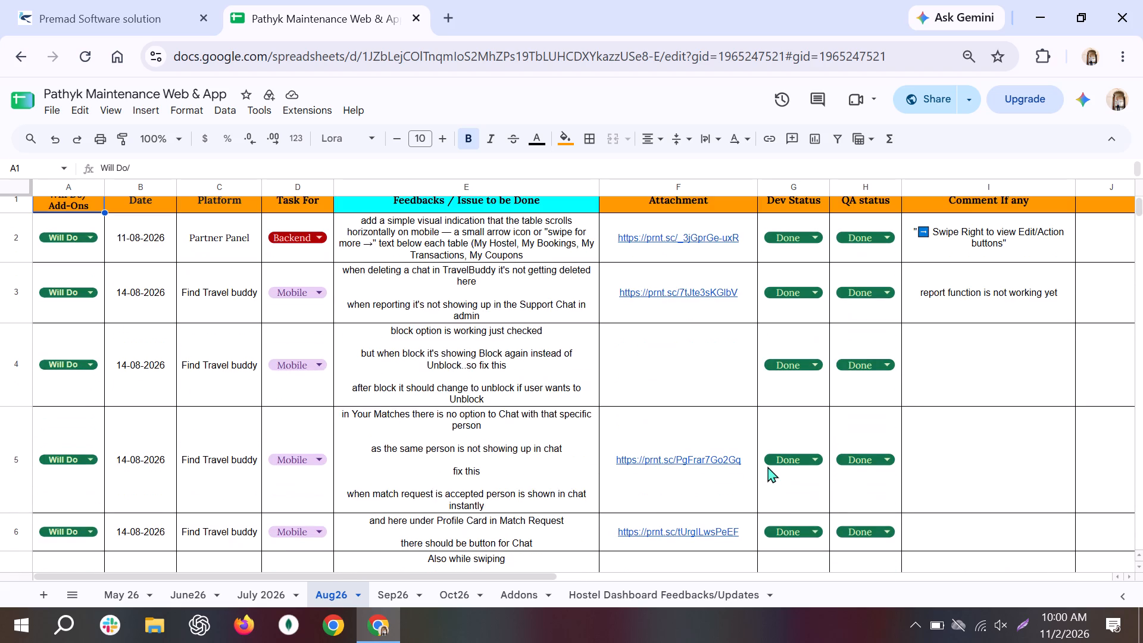
Go through the Aug26 feedback entries and their statuses once more, down to the last filled row.
scroll(767, 466, right, 3)
scroll(767, 466, down, 4)
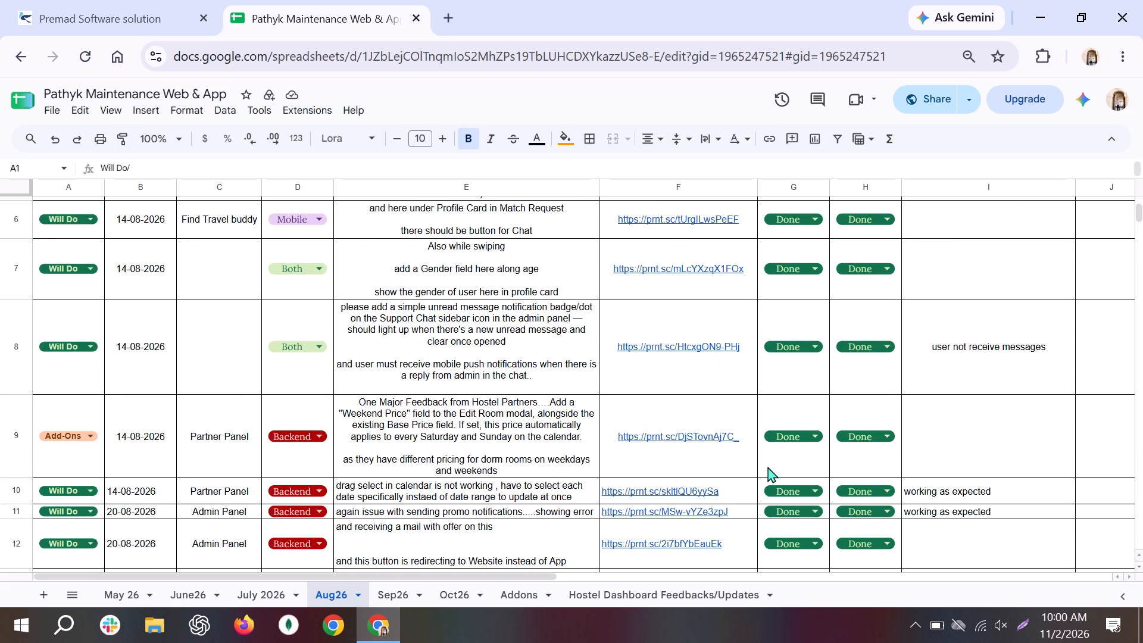
scroll(767, 466, down, 5)
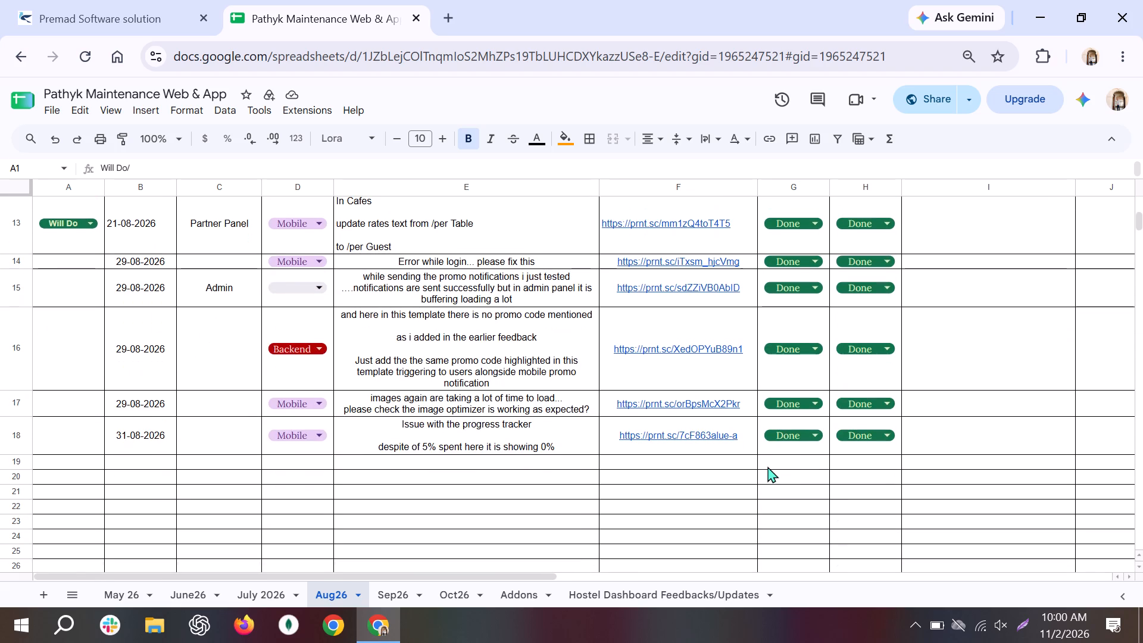
scroll(767, 466, right, 2)
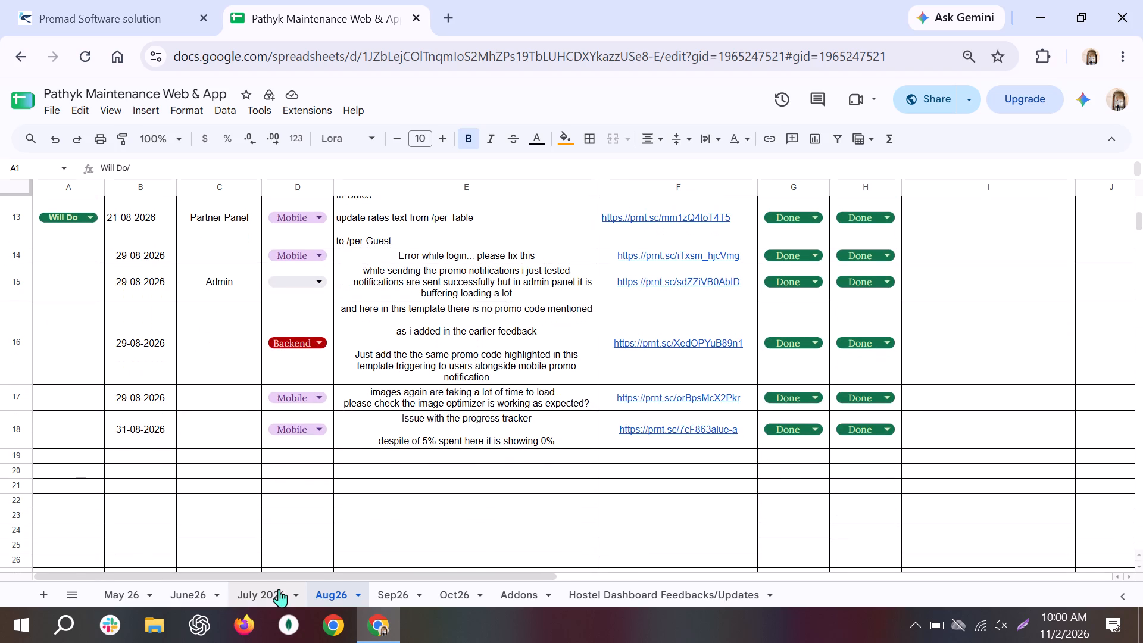
Switch to the July 2026 sheet, look over its first entries and widen the Attachment column.
click(279, 589)
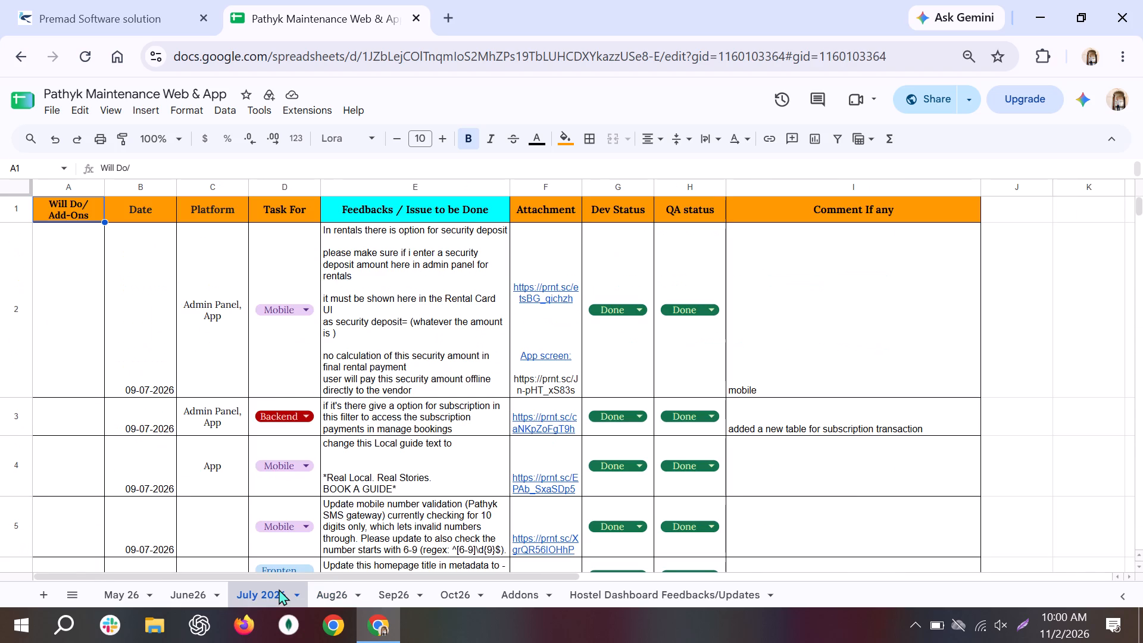
scroll(279, 589, down, 2)
scroll(202, 433, down, 2)
scroll(202, 433, up, 2)
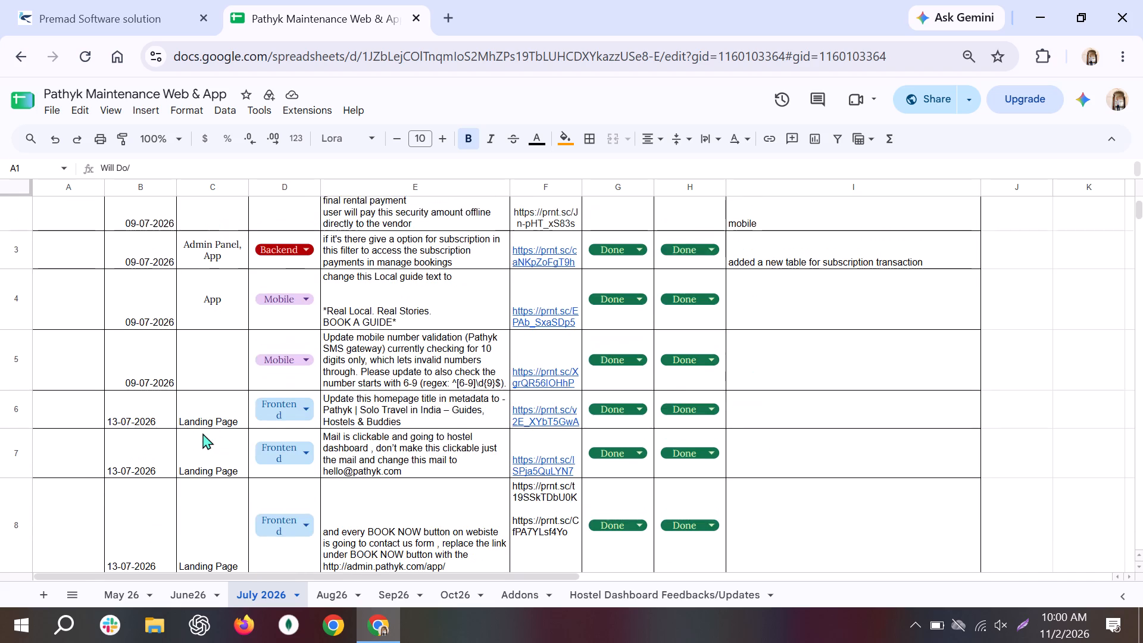
scroll(202, 433, up, 3)
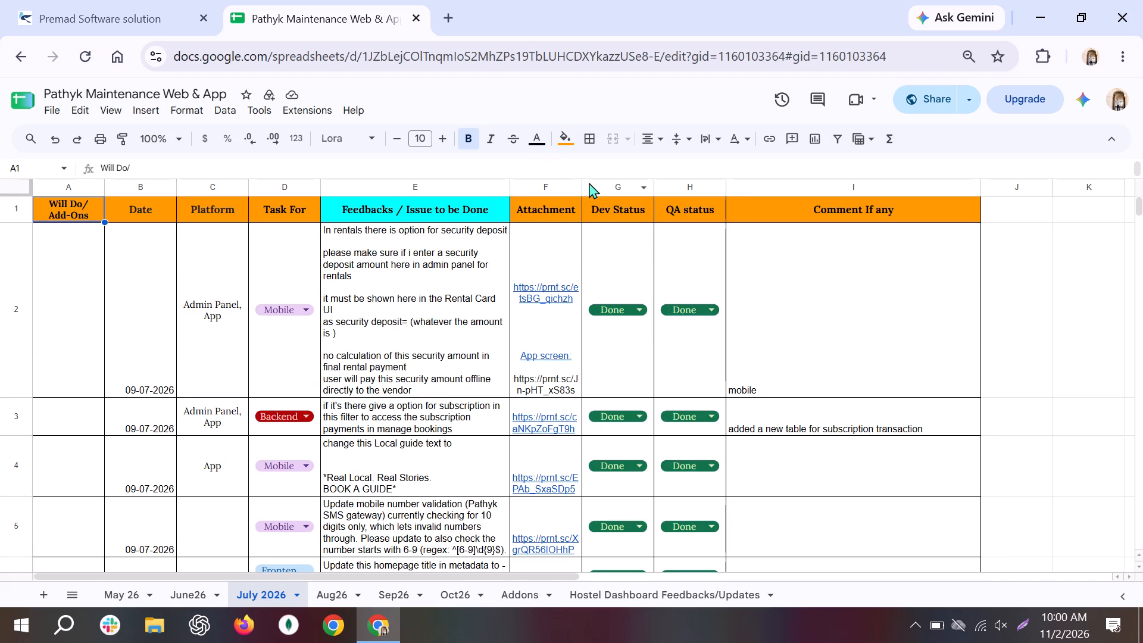
drag(585, 182, 634, 193)
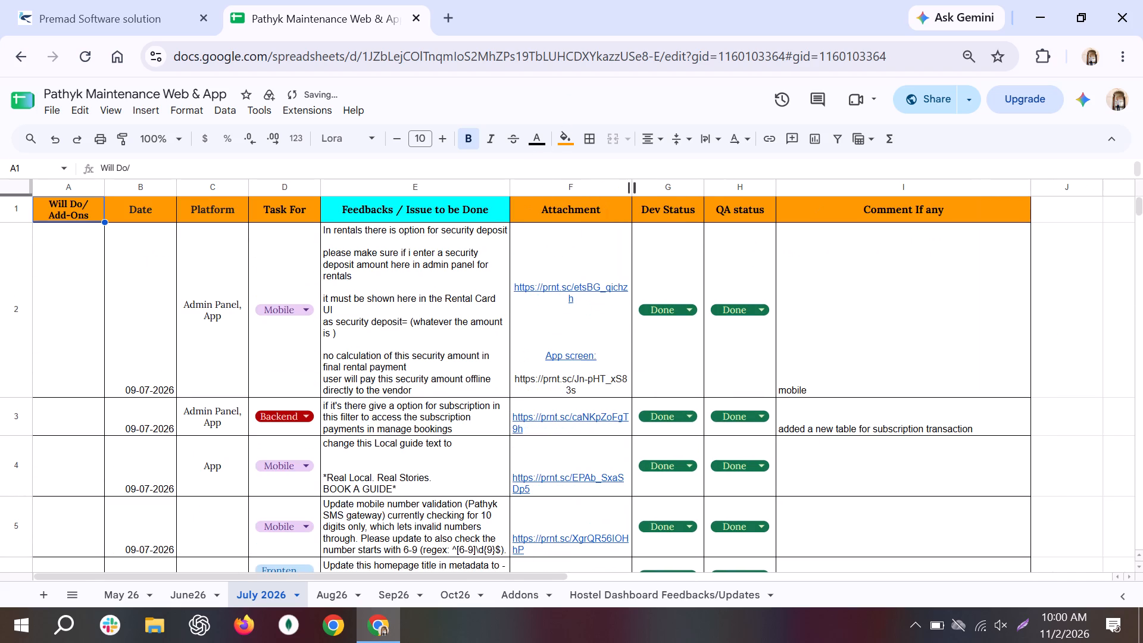
Examine the July 2026 feedback entries, statuses and comments down to the last filled row.
scroll(634, 193, down, 1)
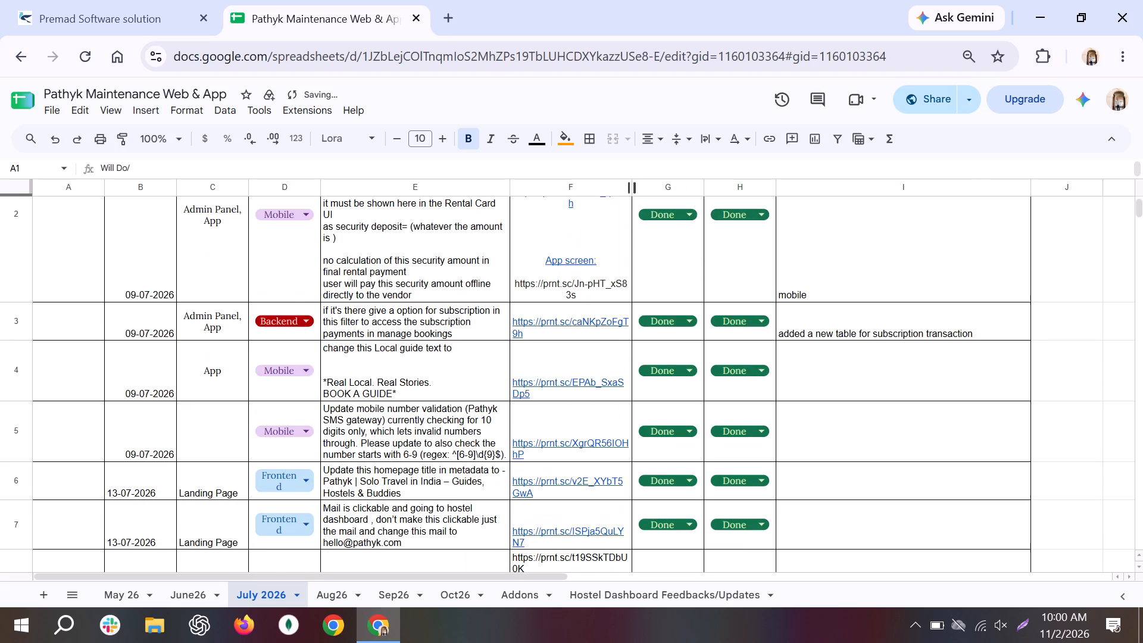
scroll(634, 193, down, 4)
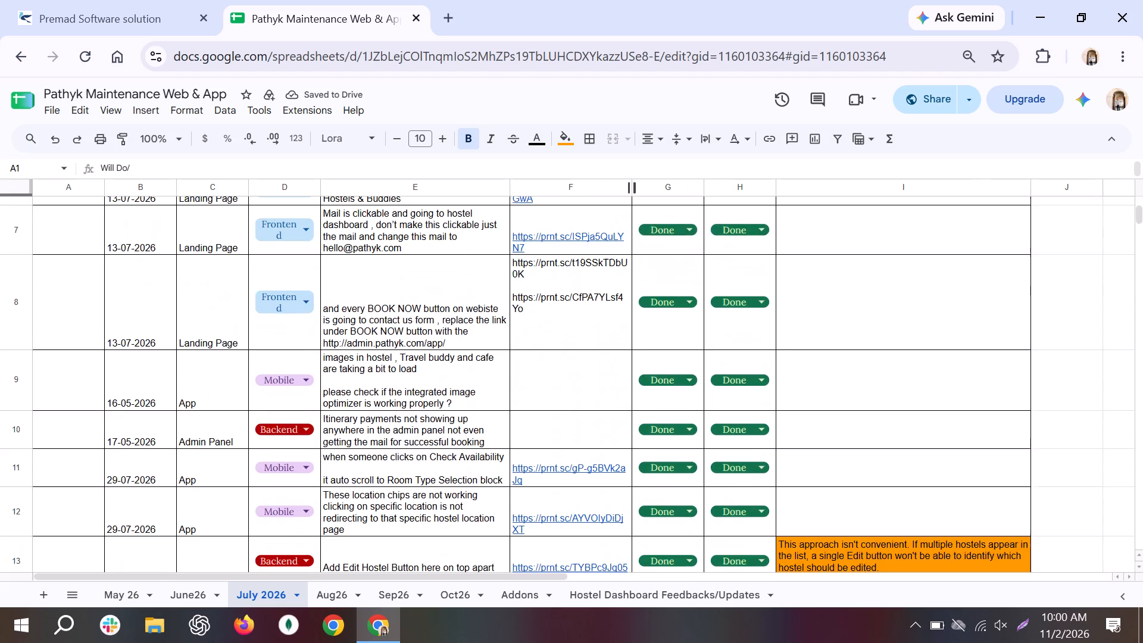
scroll(634, 193, down, 1)
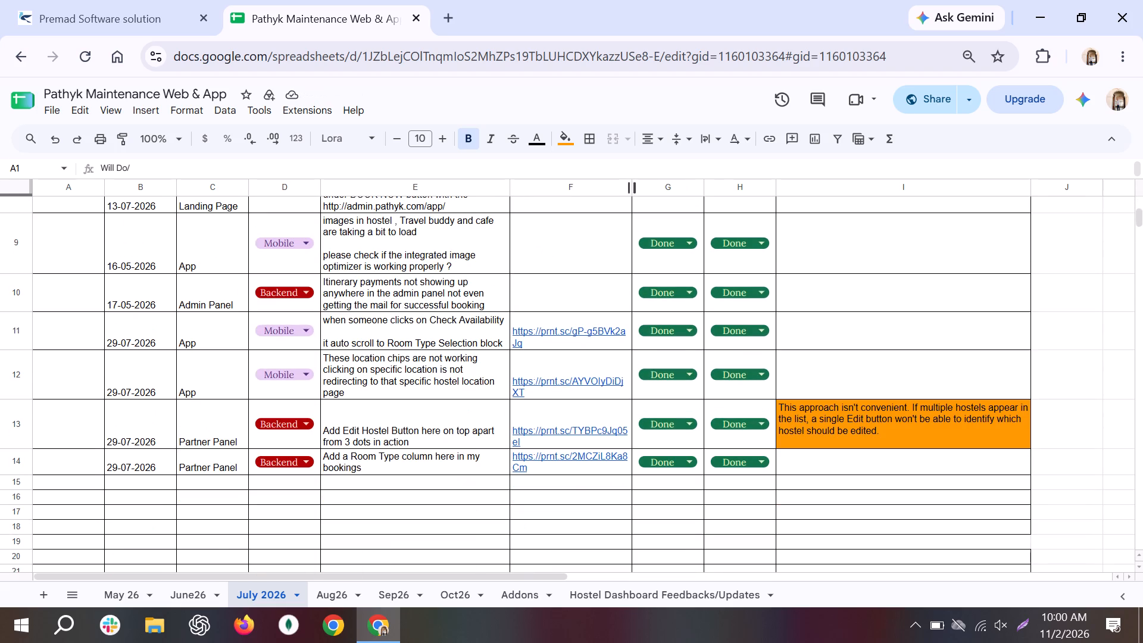
scroll(634, 193, down, 2)
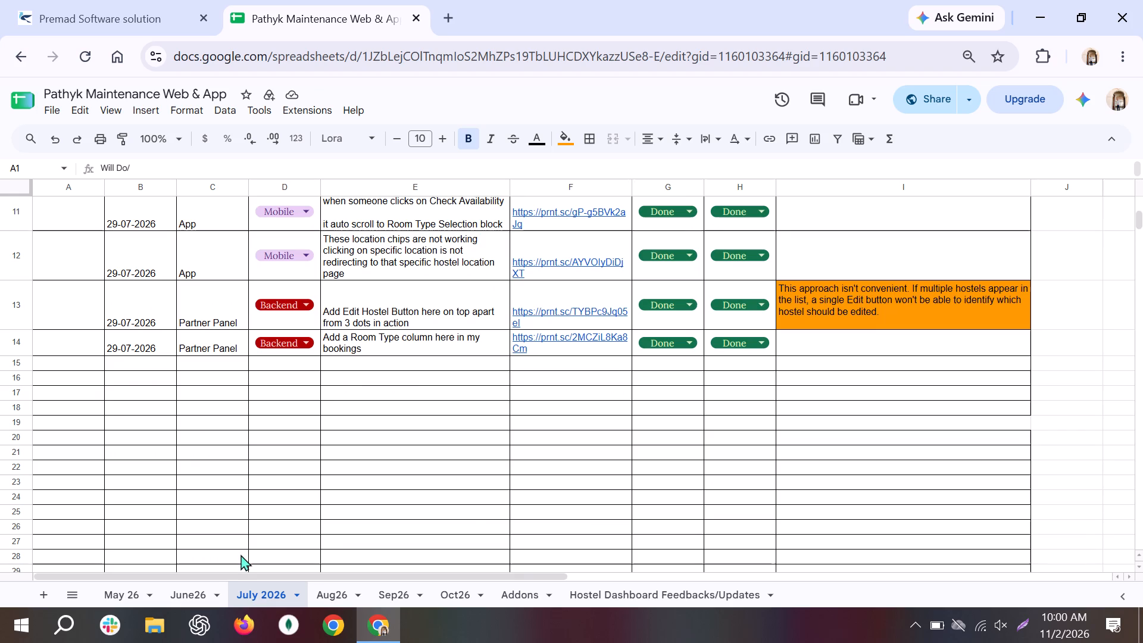
Switch to the June26 sheet and check its feedback entries with their Dev and QA status.
click(185, 592)
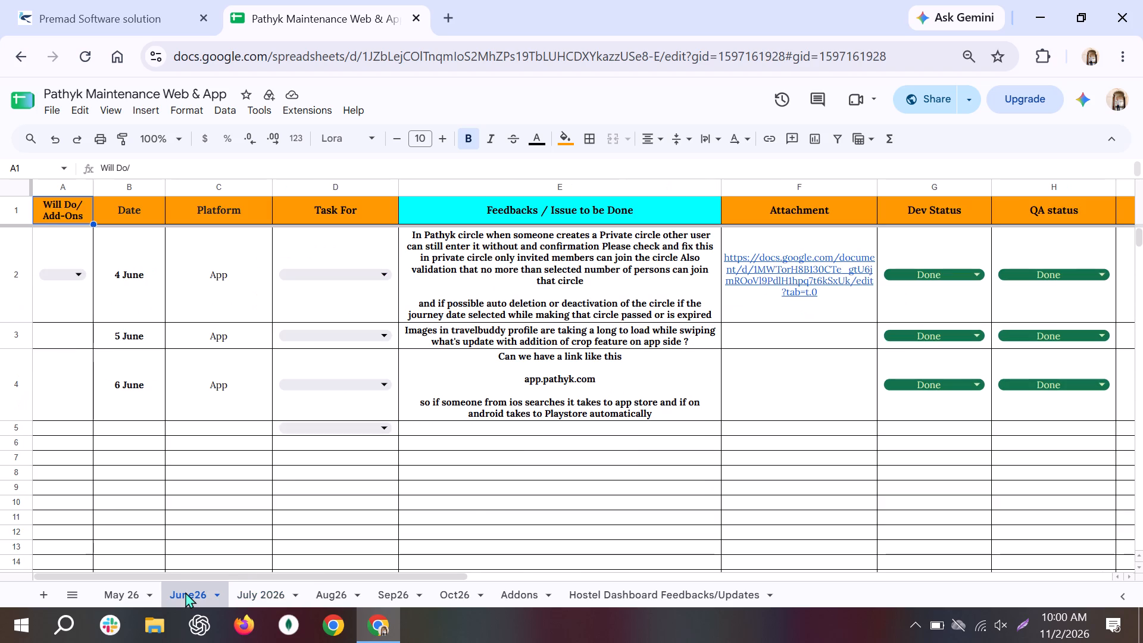
scroll(457, 561, up, 1)
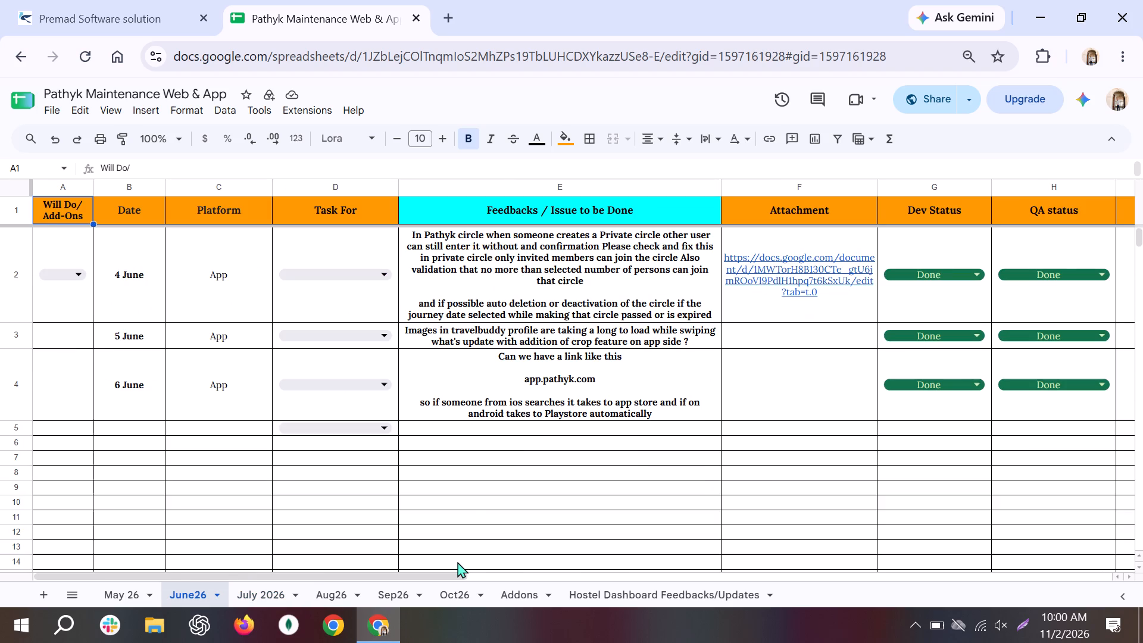
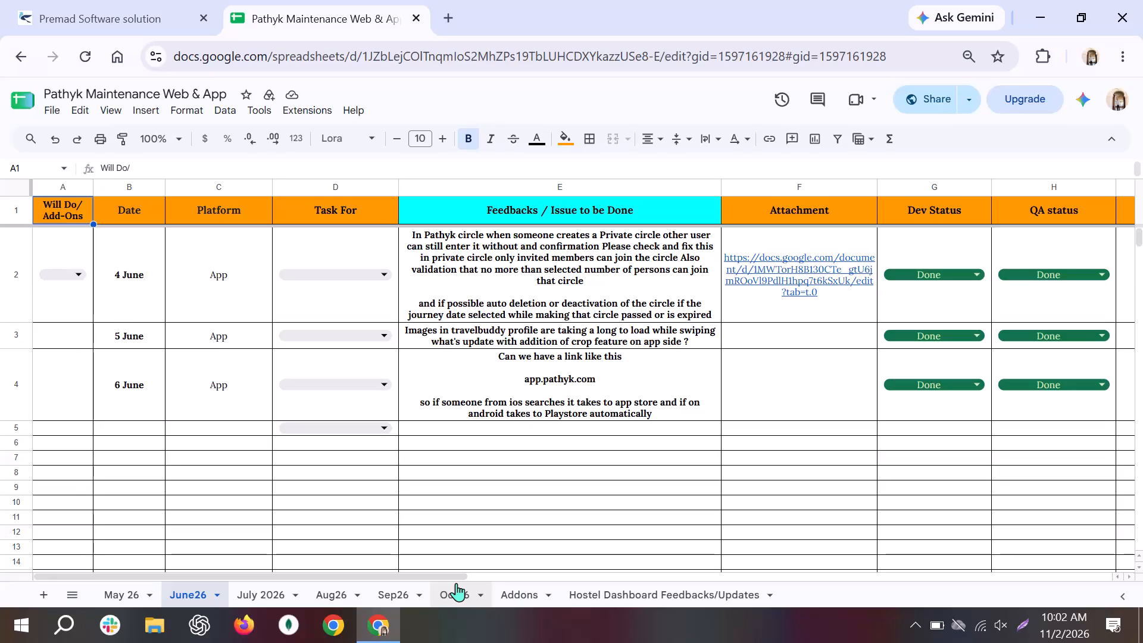
Return to the July 2026 sheet and recheck its feedback entries and statuses from the last filled row upward.
click(252, 590)
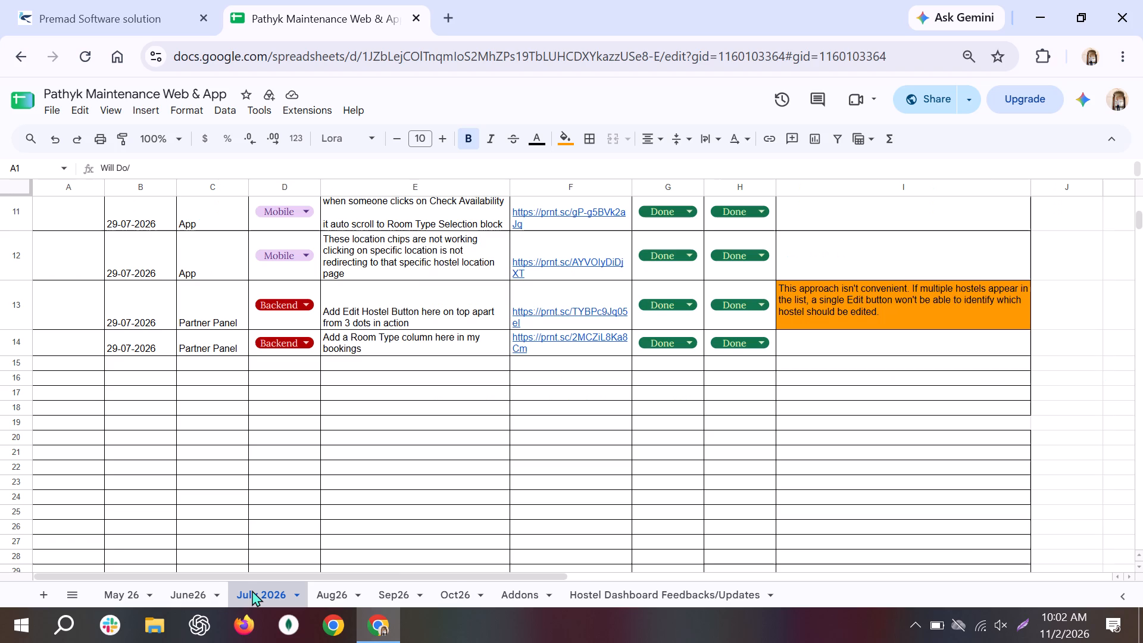
scroll(739, 362, up, 1)
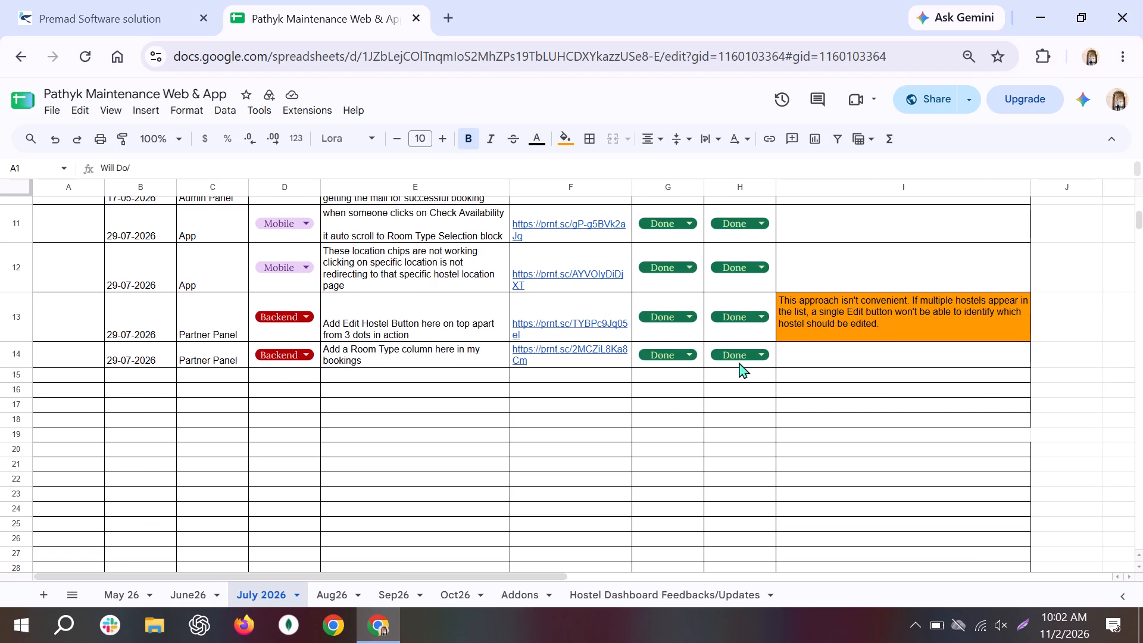
scroll(739, 362, up, 2)
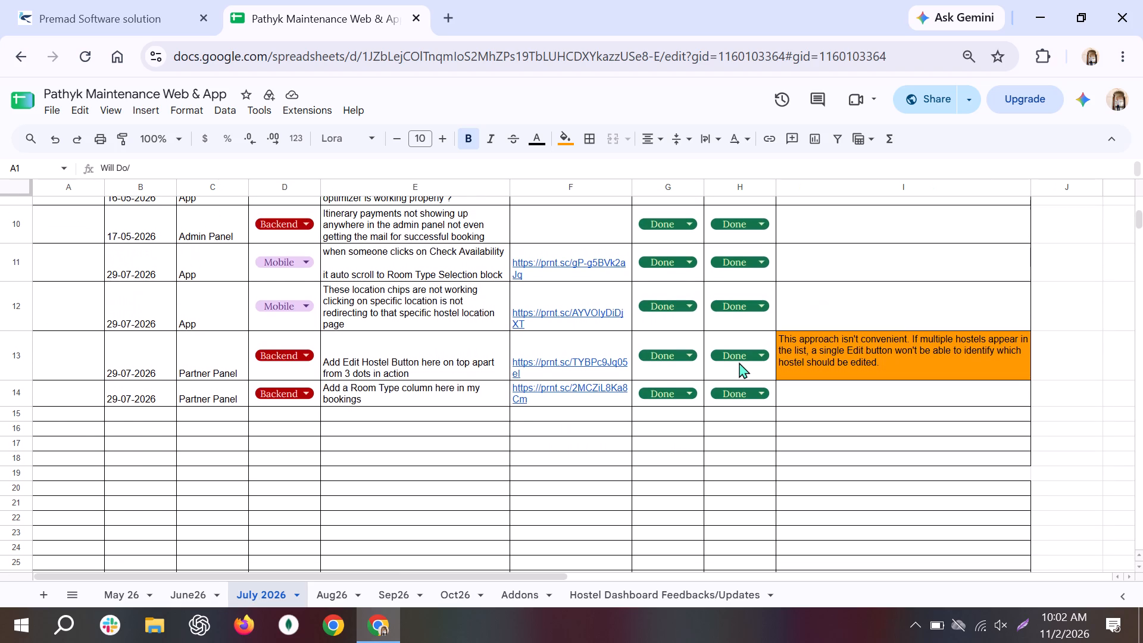
scroll(739, 362, up, 1)
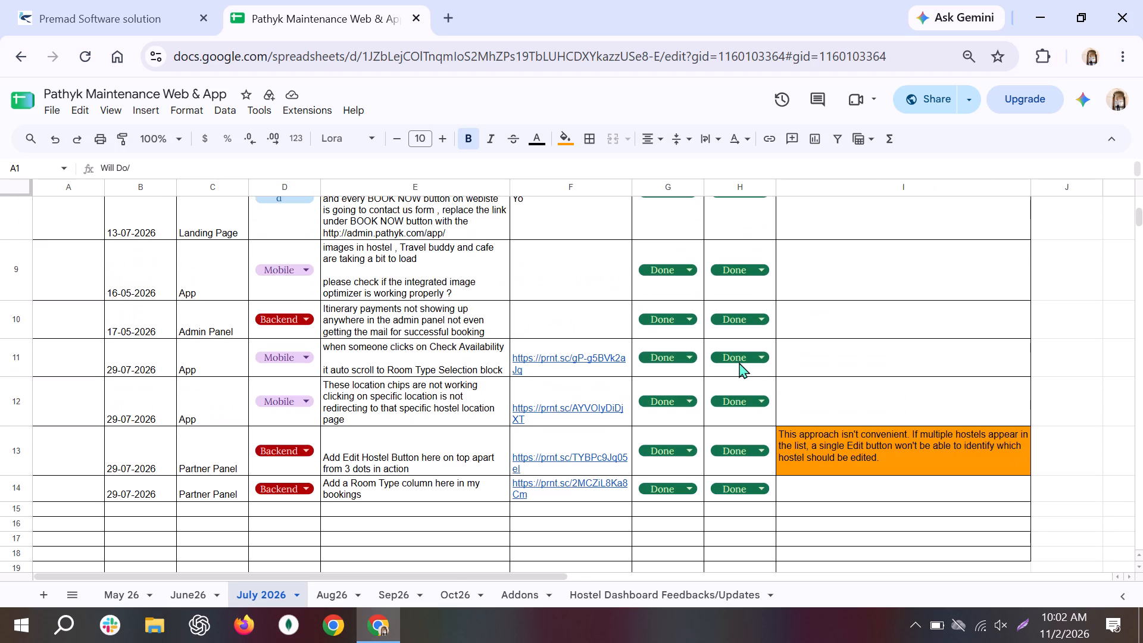
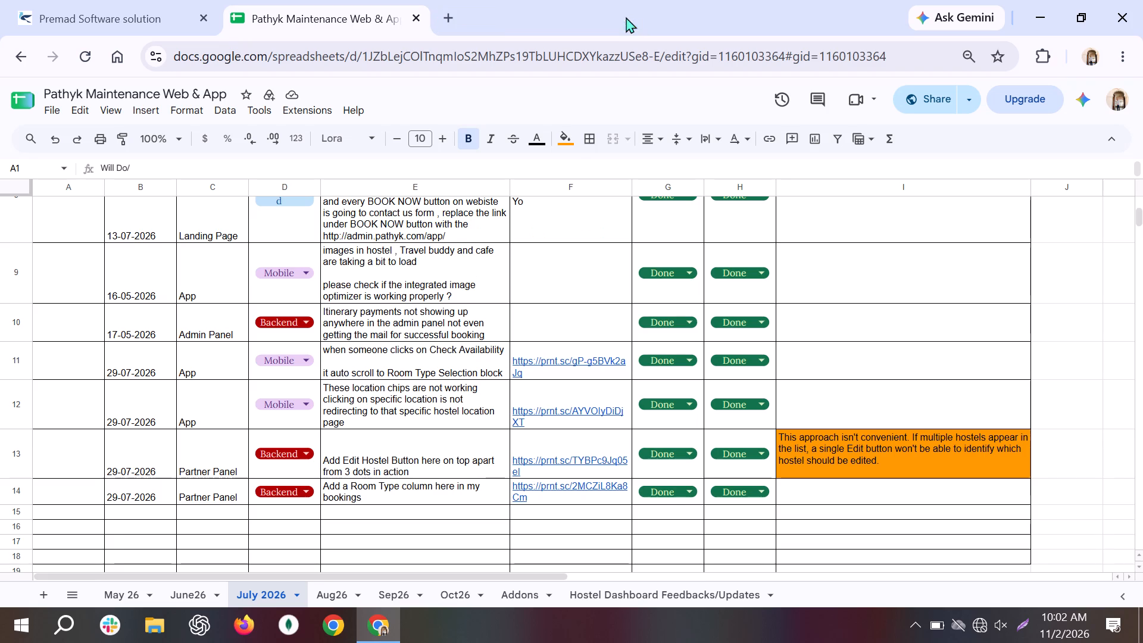
Continue rechecking the July 2026 feedback entries, comments and Dev and QA statuses from row 14 up to row 2.
scroll(585, 286, up, 1)
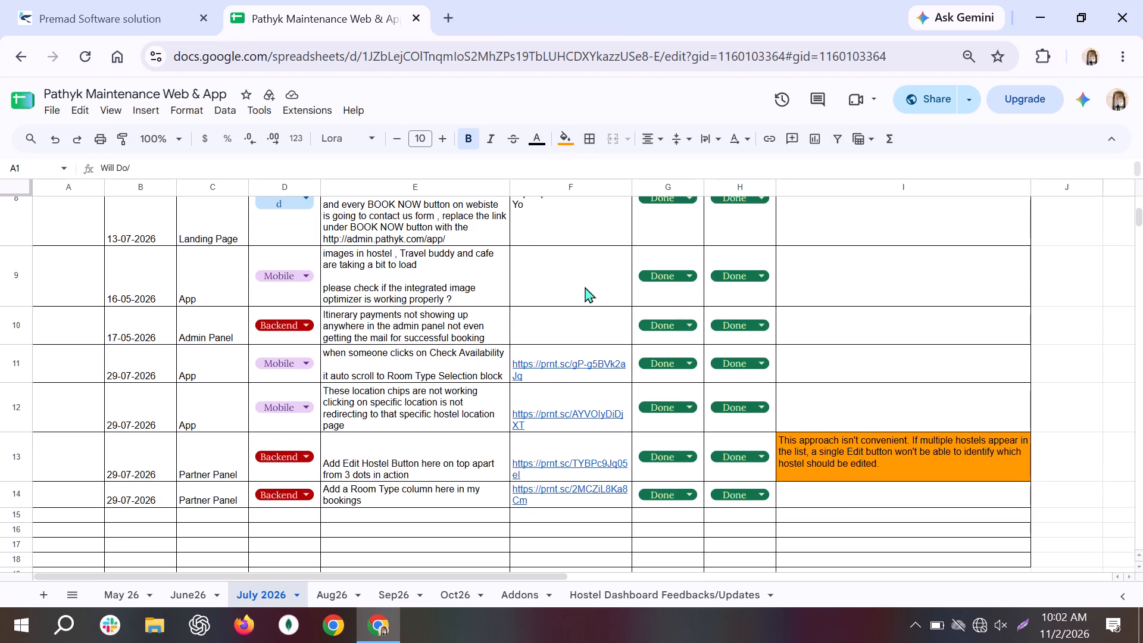
scroll(585, 286, up, 1)
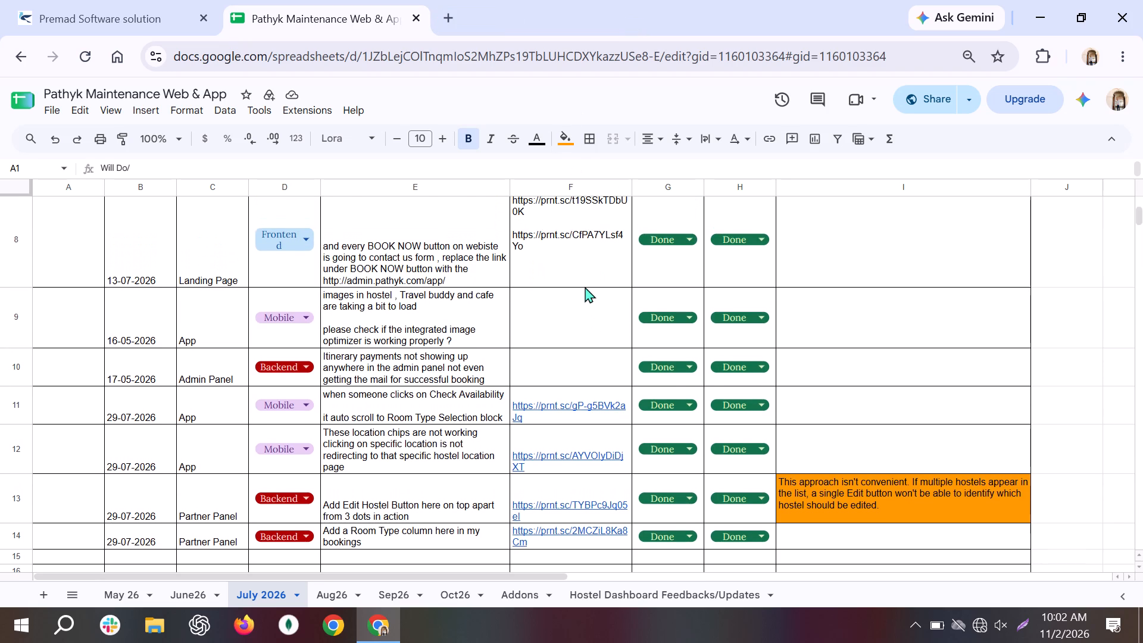
scroll(585, 286, up, 1)
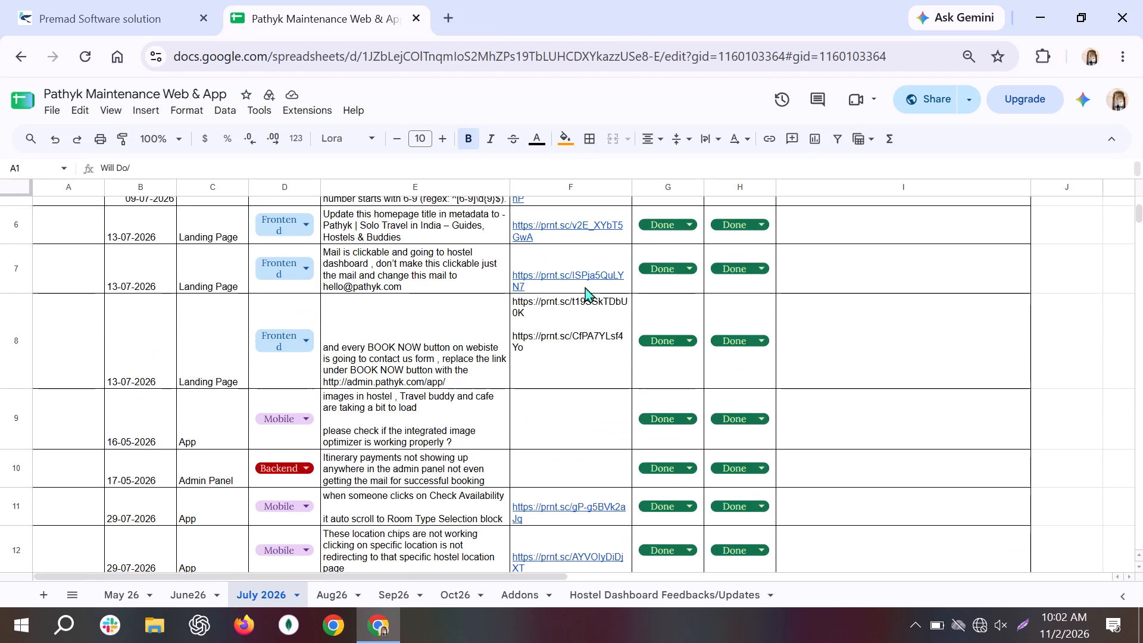
scroll(585, 286, up, 1)
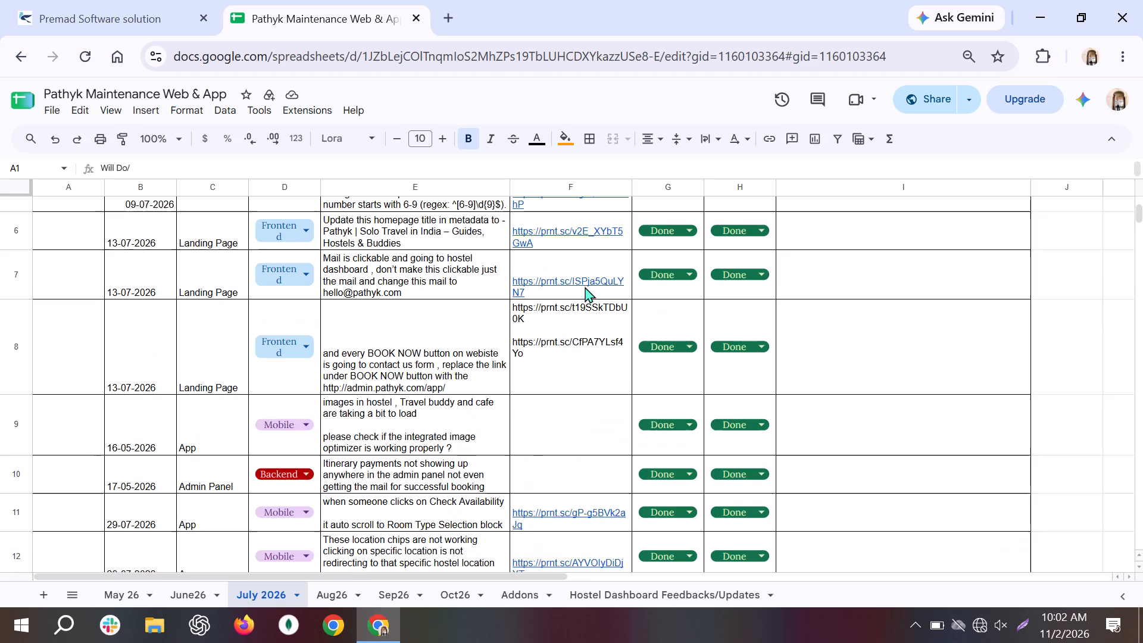
scroll(585, 286, up, 1)
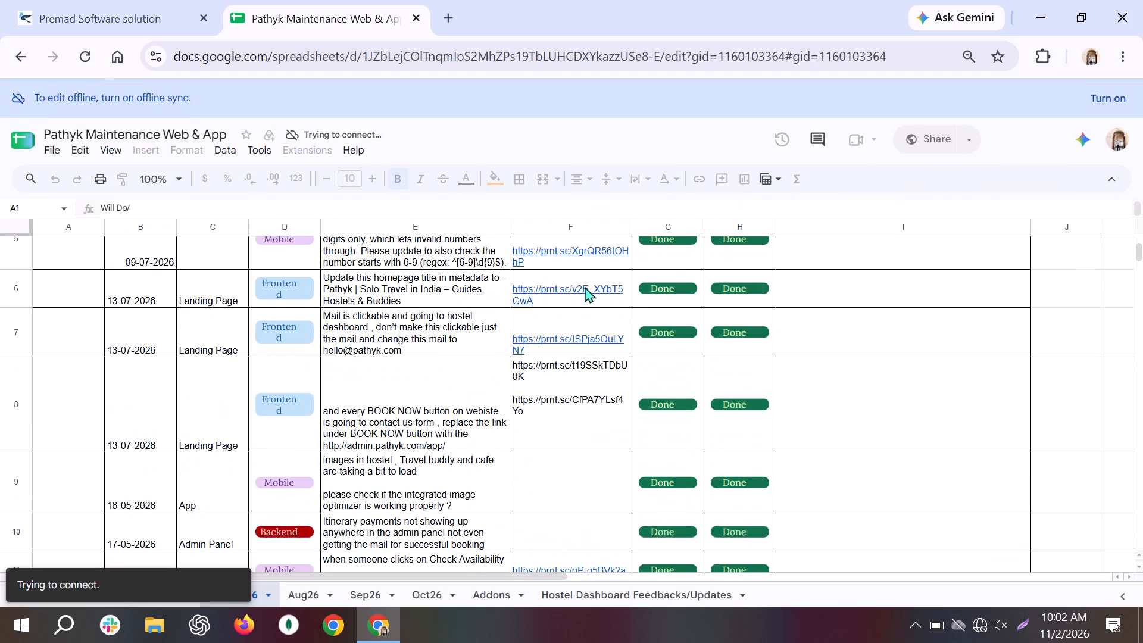
scroll(585, 286, up, 1)
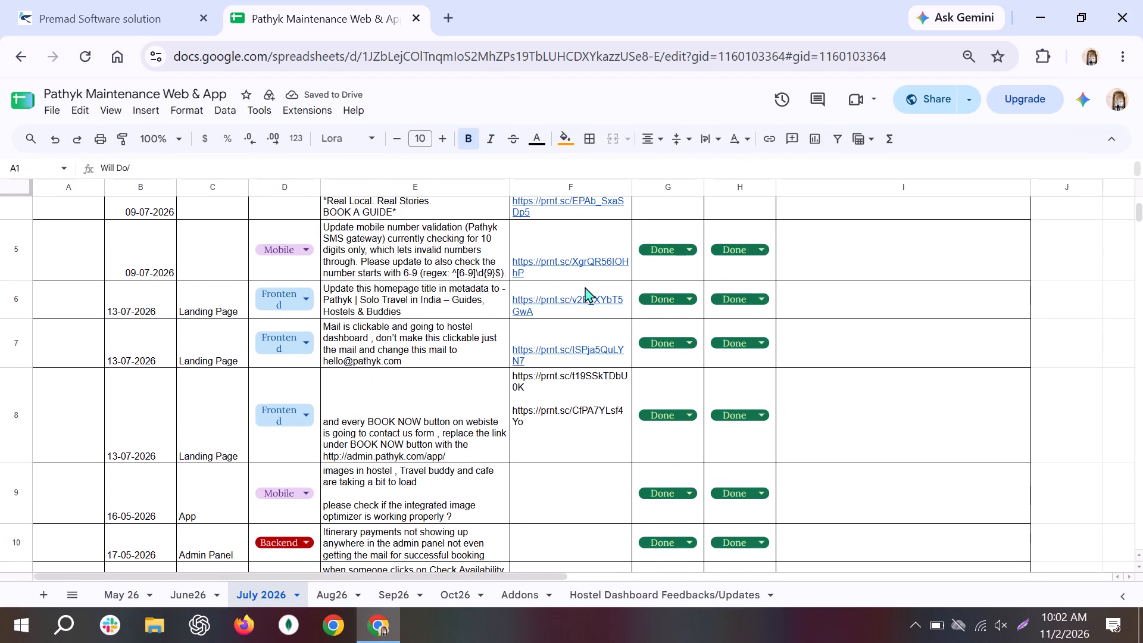
scroll(585, 286, up, 1)
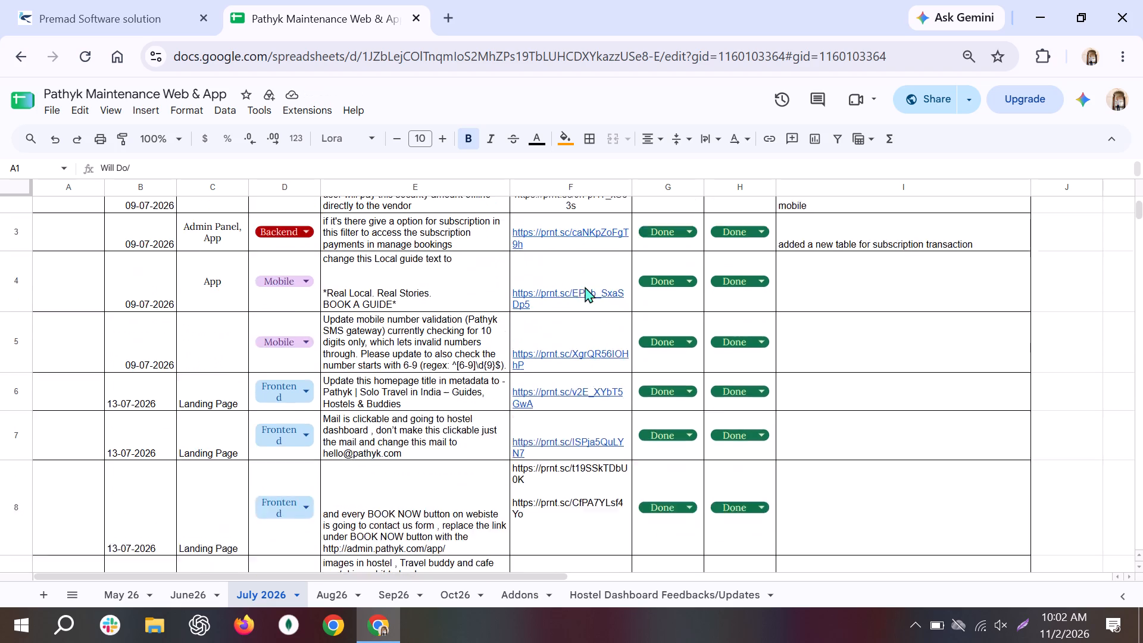
scroll(585, 286, up, 1)
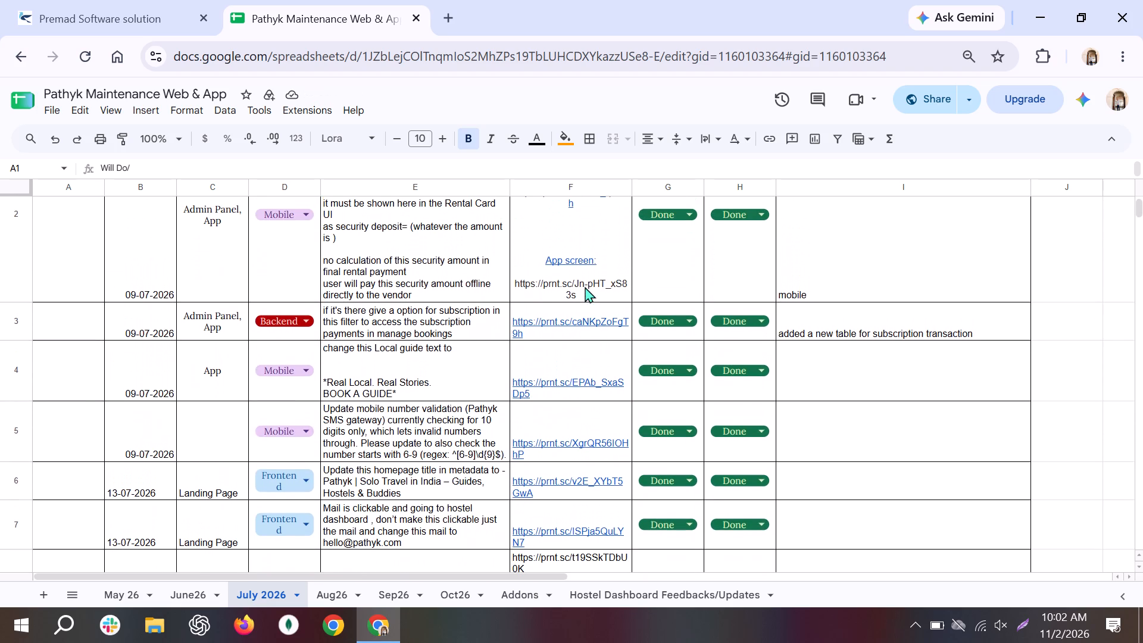
scroll(585, 286, up, 1)
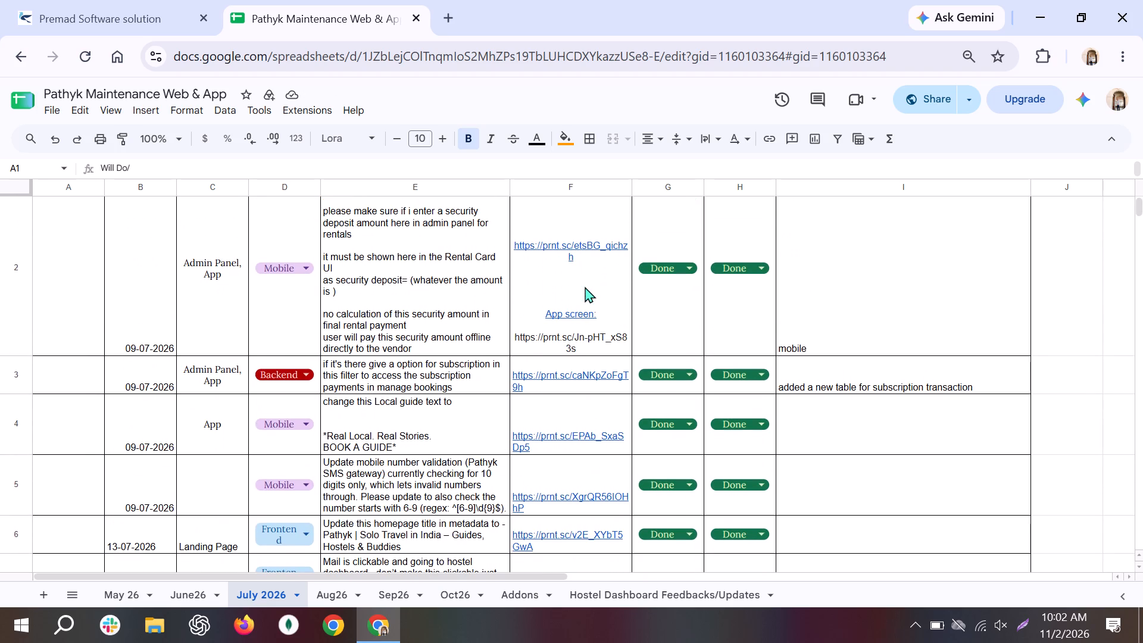
scroll(585, 286, up, 1)
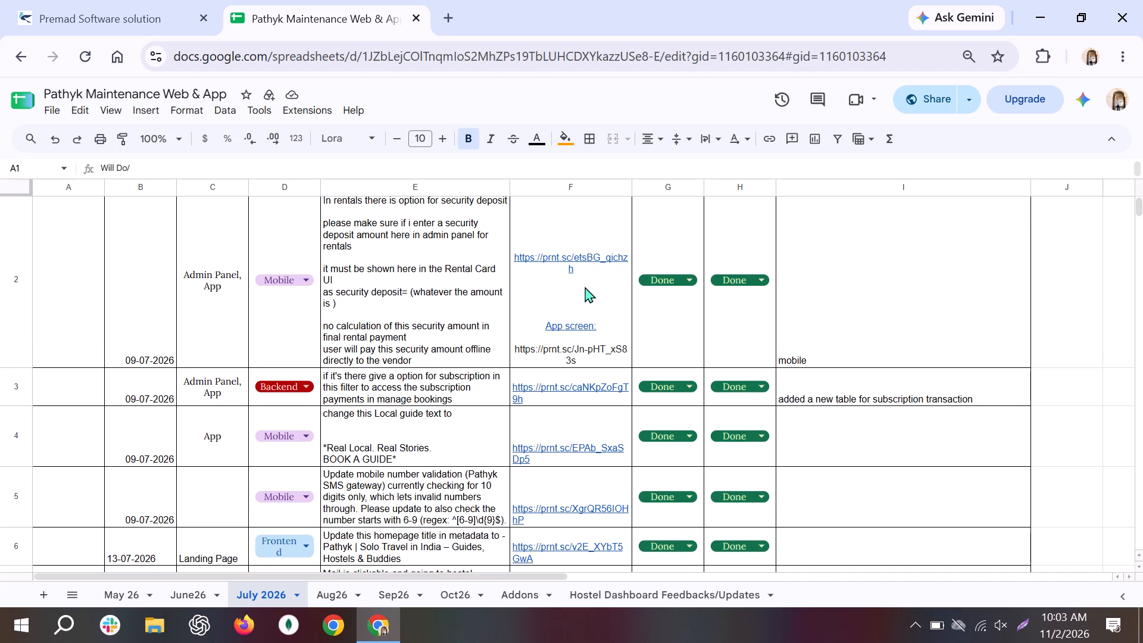
Open the Aug26 sheet and review its feedback entries, comments and Dev and QA statuses from row 2 through the last filled row.
click(333, 594)
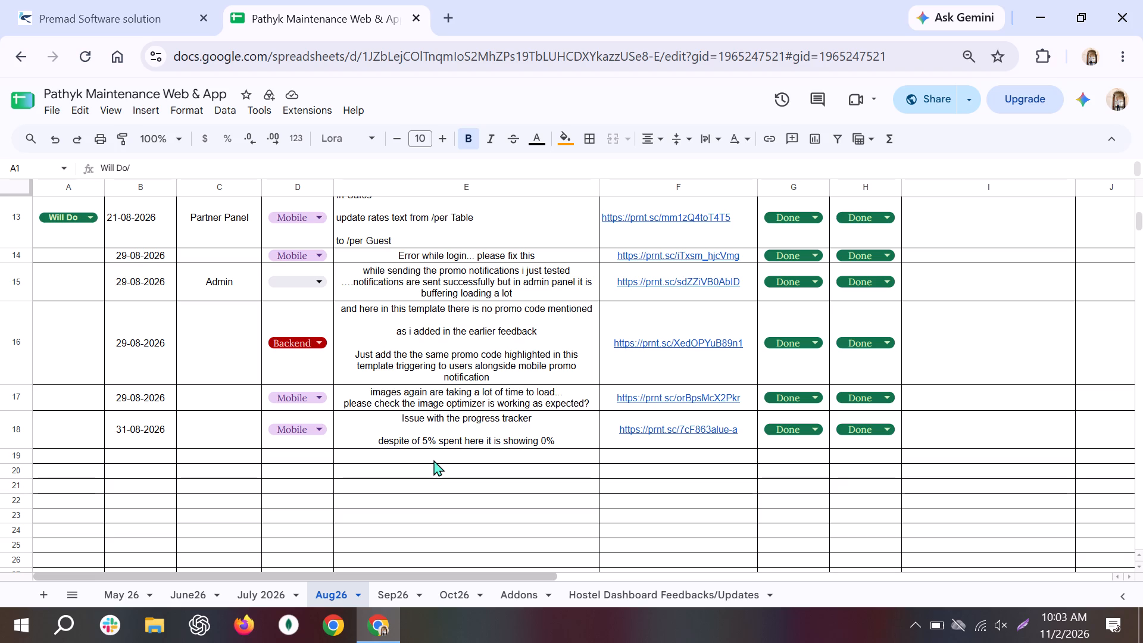
scroll(433, 460, up, 8)
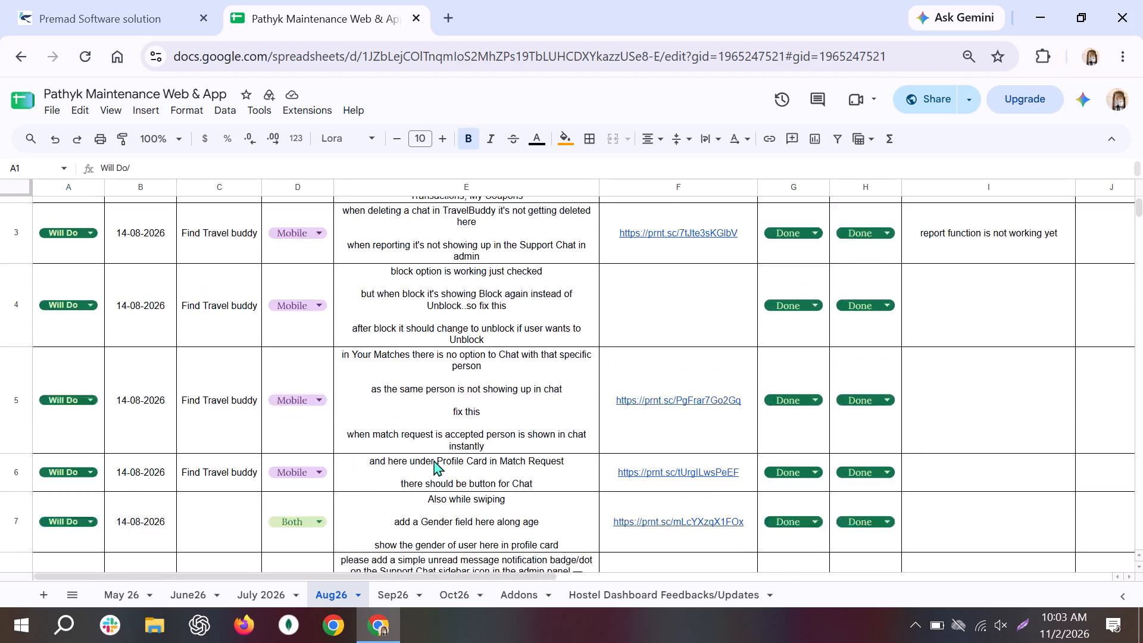
scroll(433, 460, up, 17)
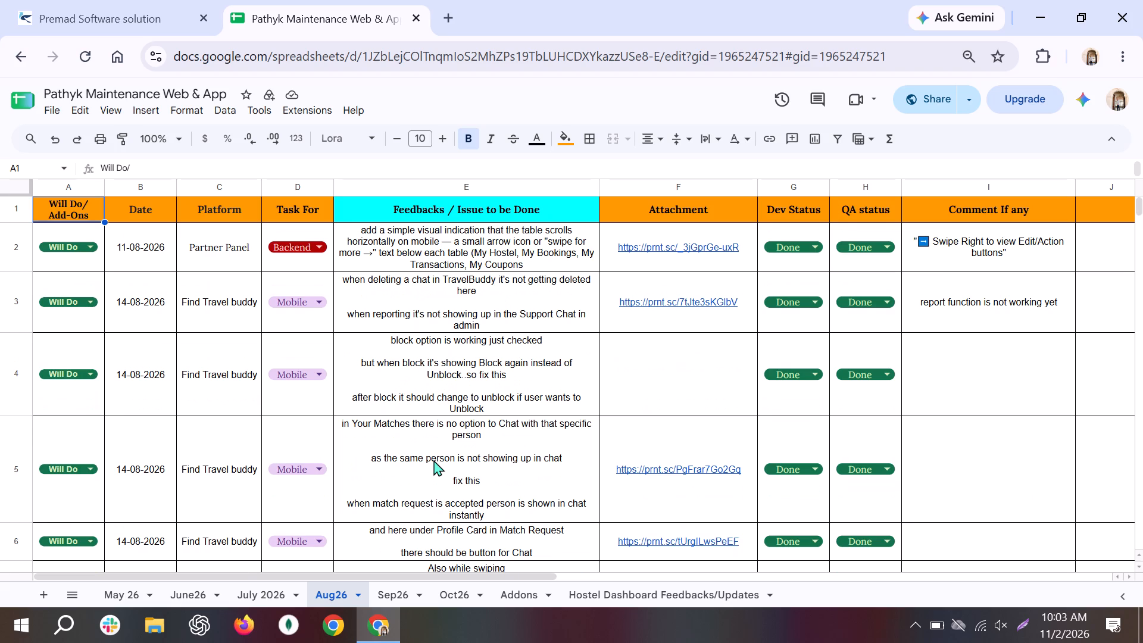
scroll(433, 460, down, 2)
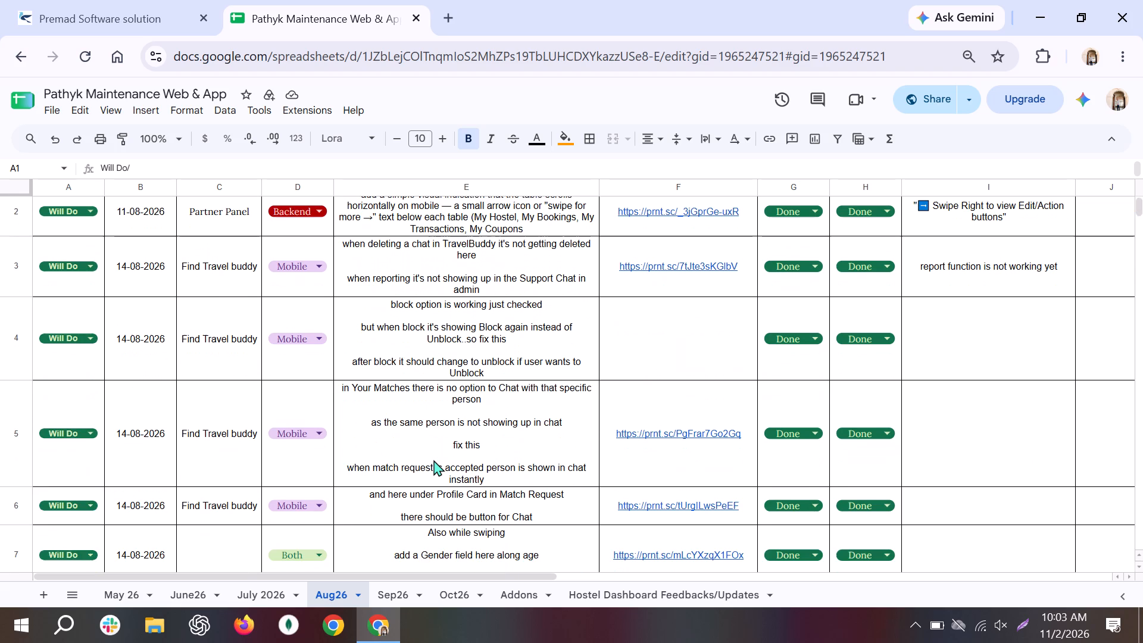
scroll(433, 460, down, 1)
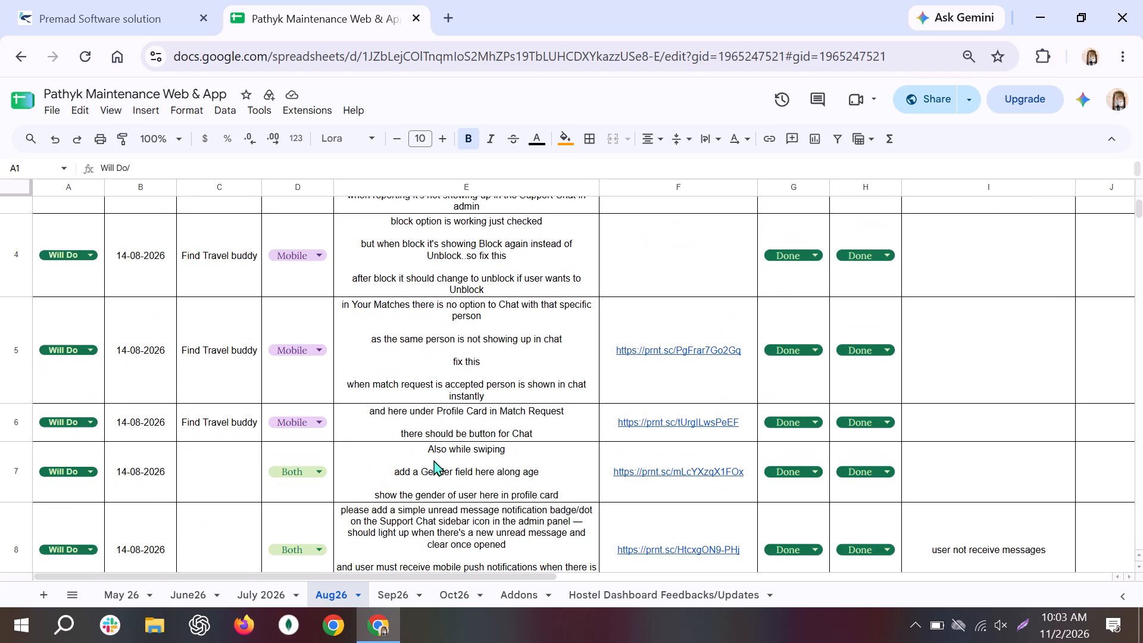
scroll(433, 460, down, 1)
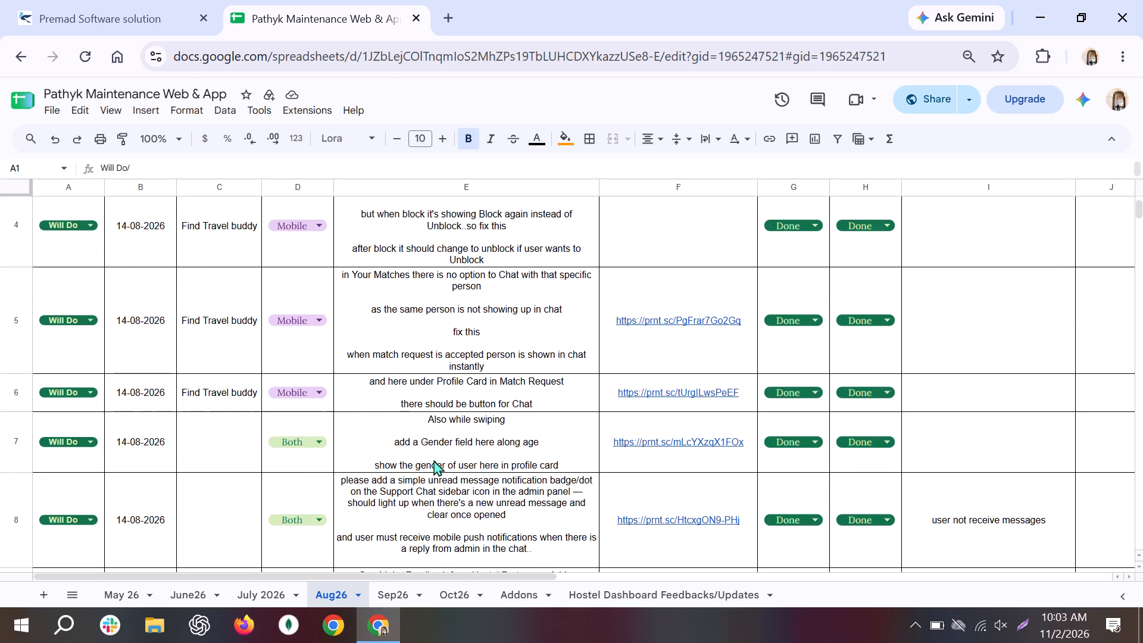
scroll(433, 460, down, 1)
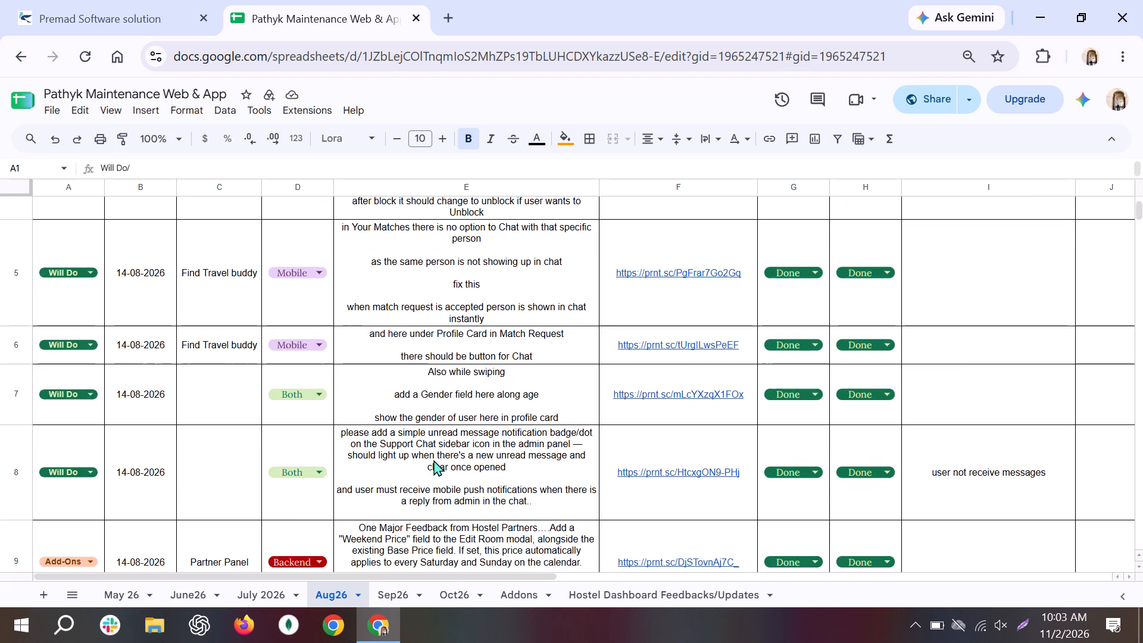
scroll(433, 460, down, 1)
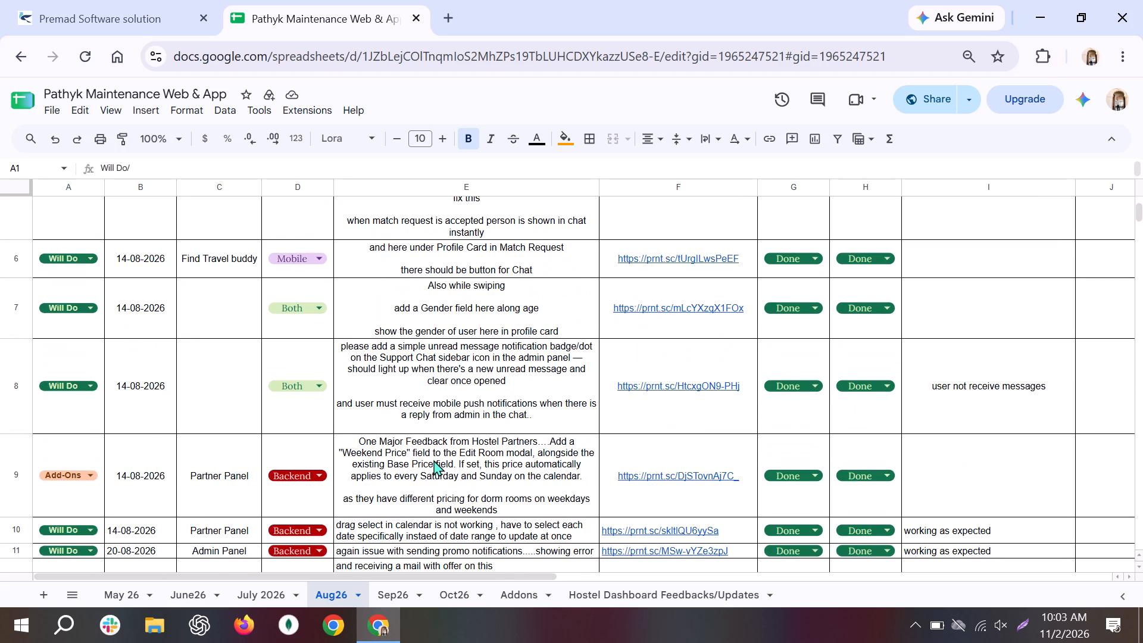
scroll(433, 460, down, 2)
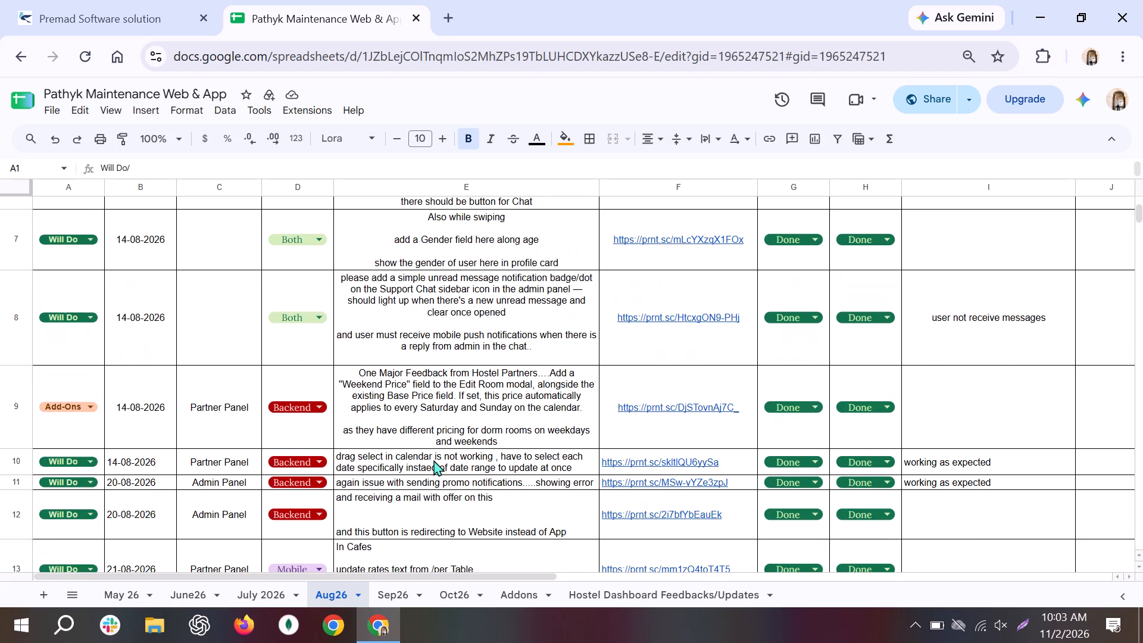
scroll(433, 460, down, 1)
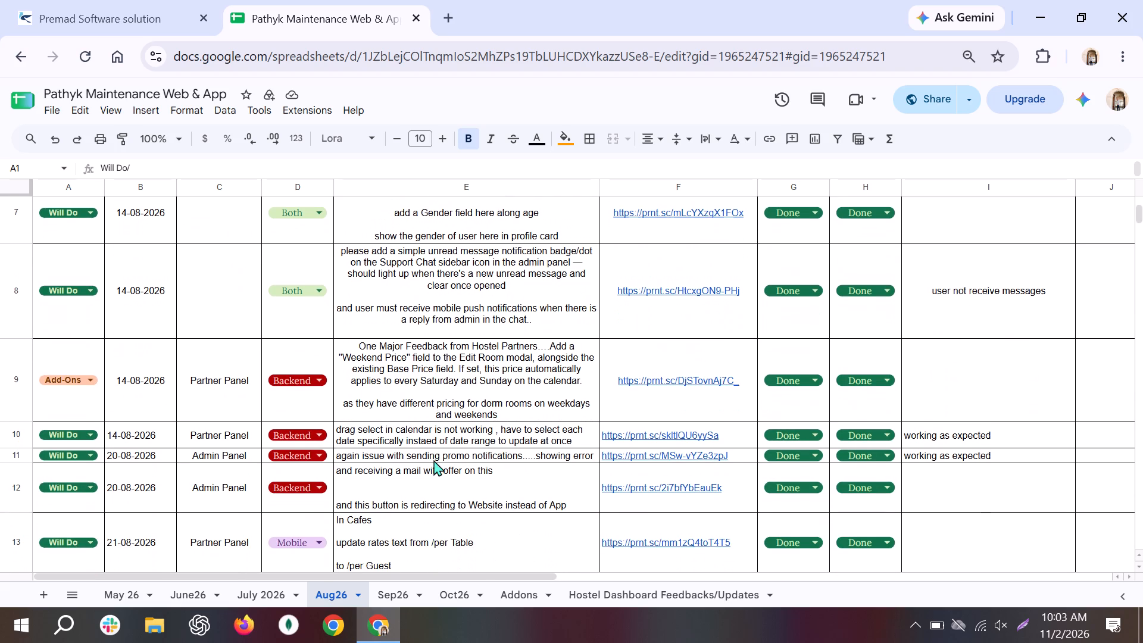
scroll(433, 460, down, 2)
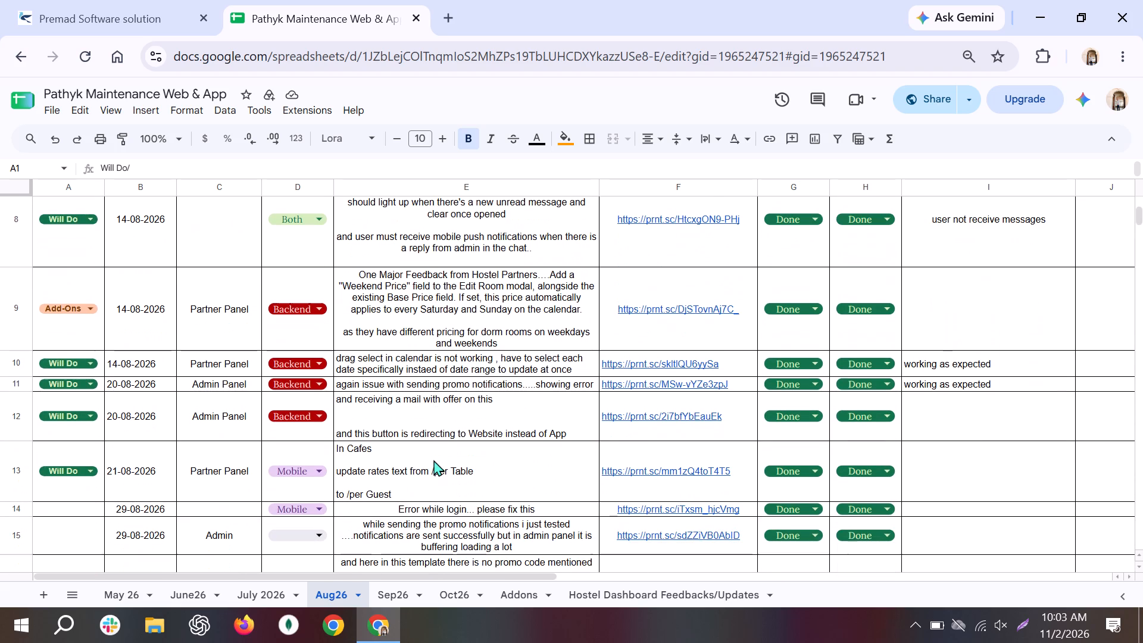
scroll(433, 460, down, 1)
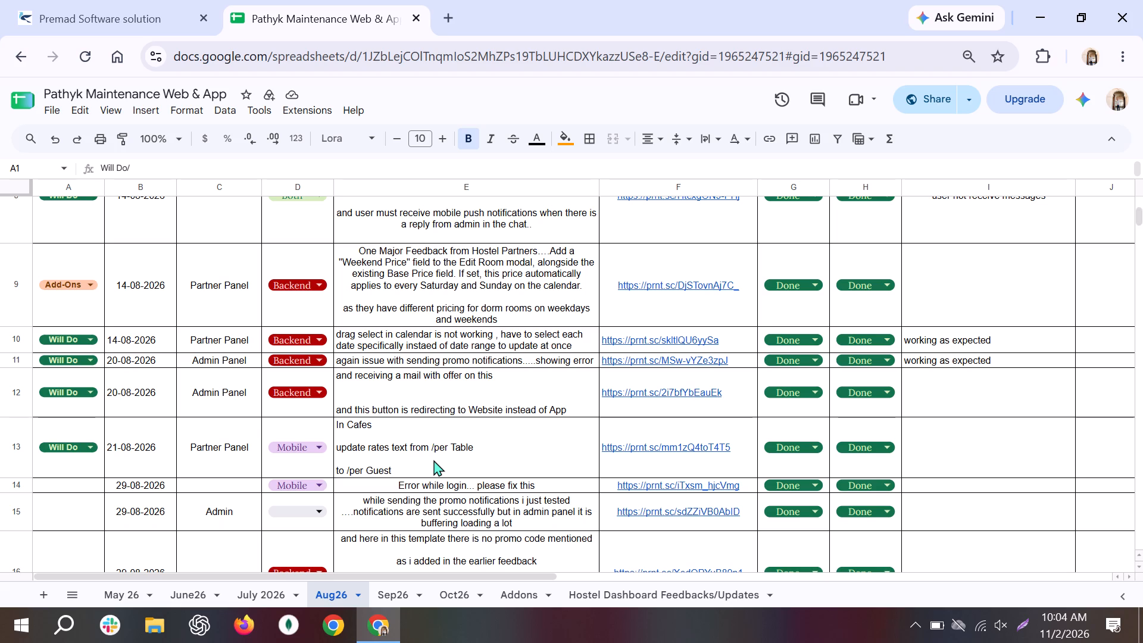
scroll(433, 460, down, 1)
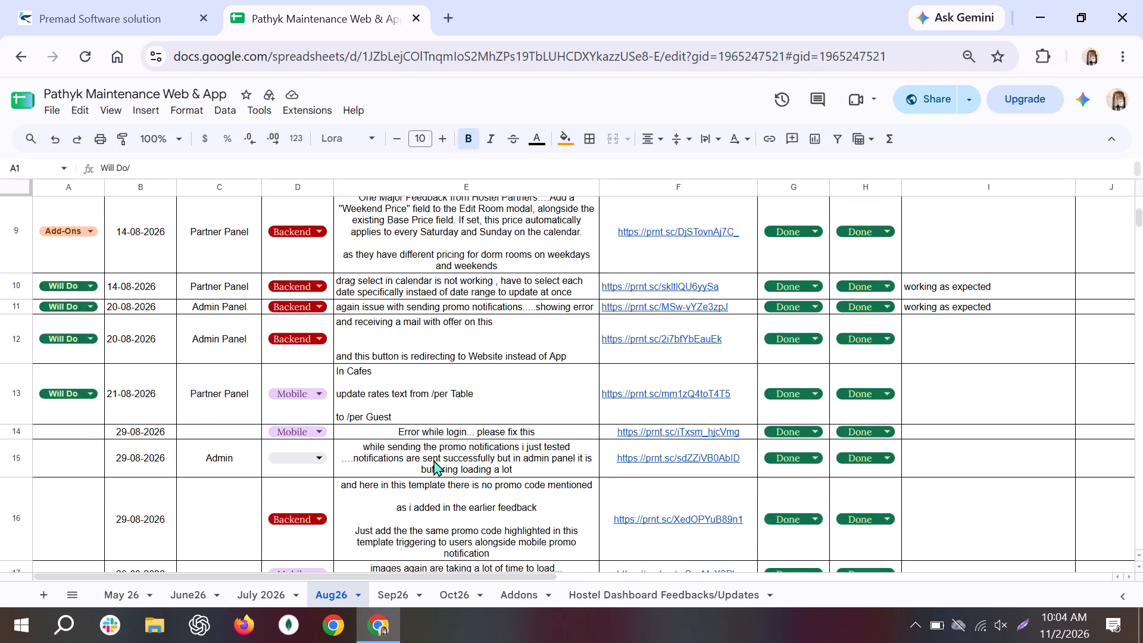
scroll(433, 460, down, 1)
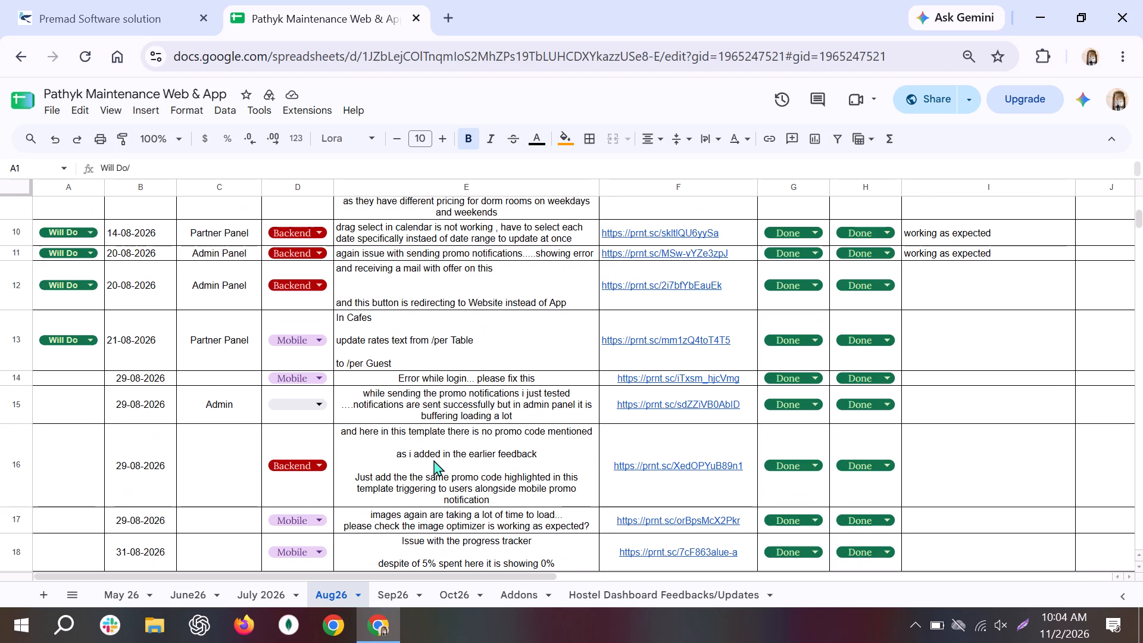
scroll(433, 460, down, 2)
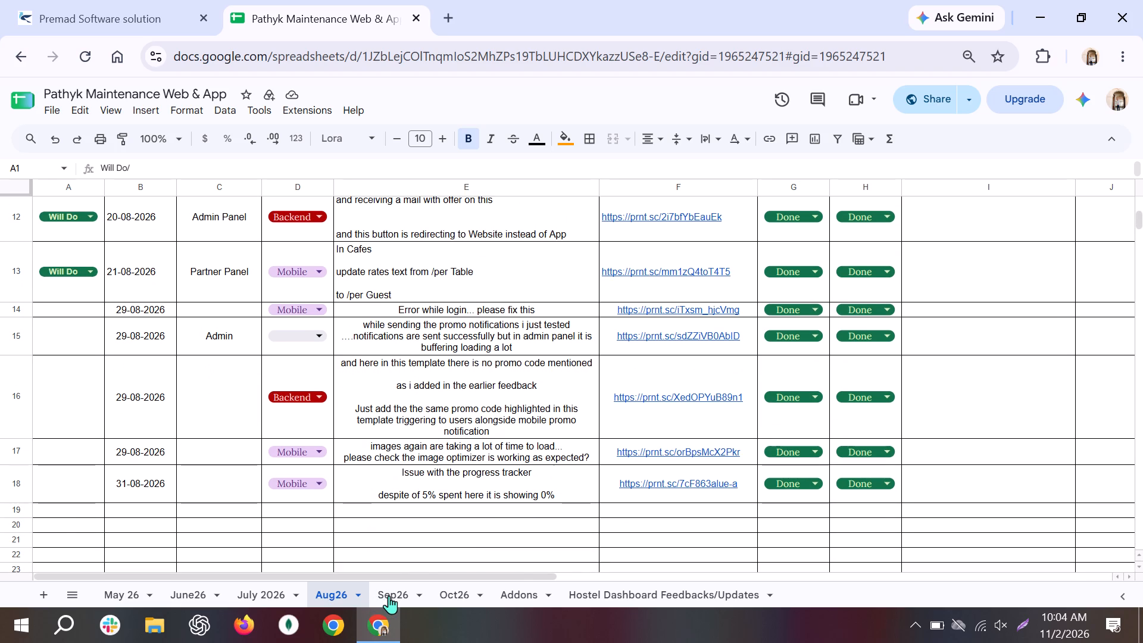
Open the Sep26 sheet and review its feedback entries, work hours and Dev and QA statuses from row 2 to row 12.
click(389, 595)
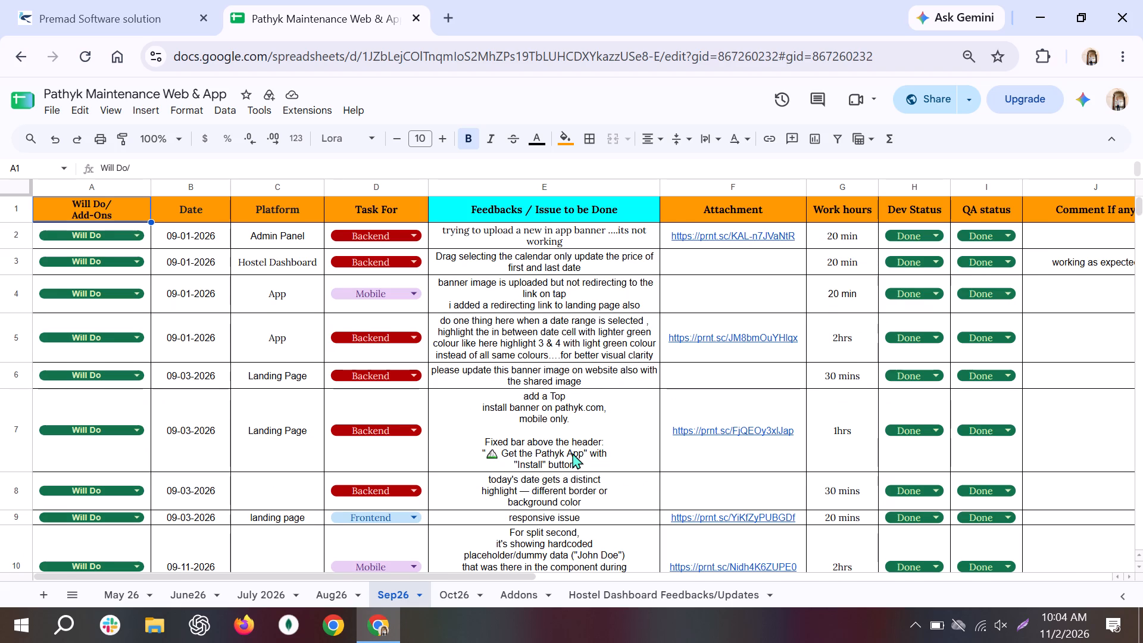
scroll(572, 452, down, 1)
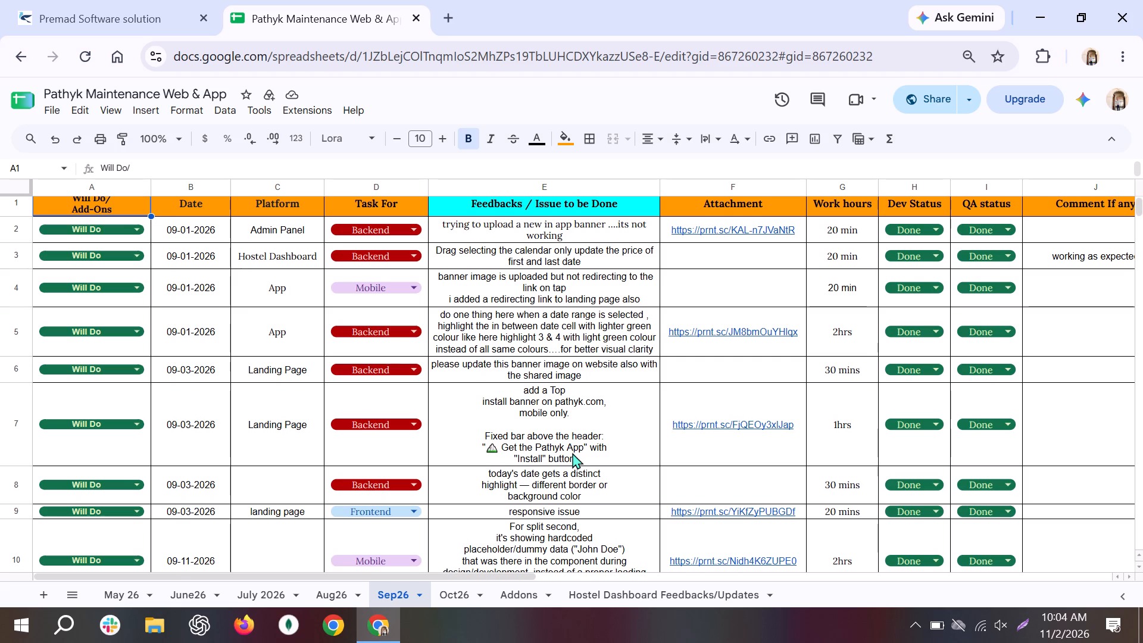
scroll(572, 452, down, 2)
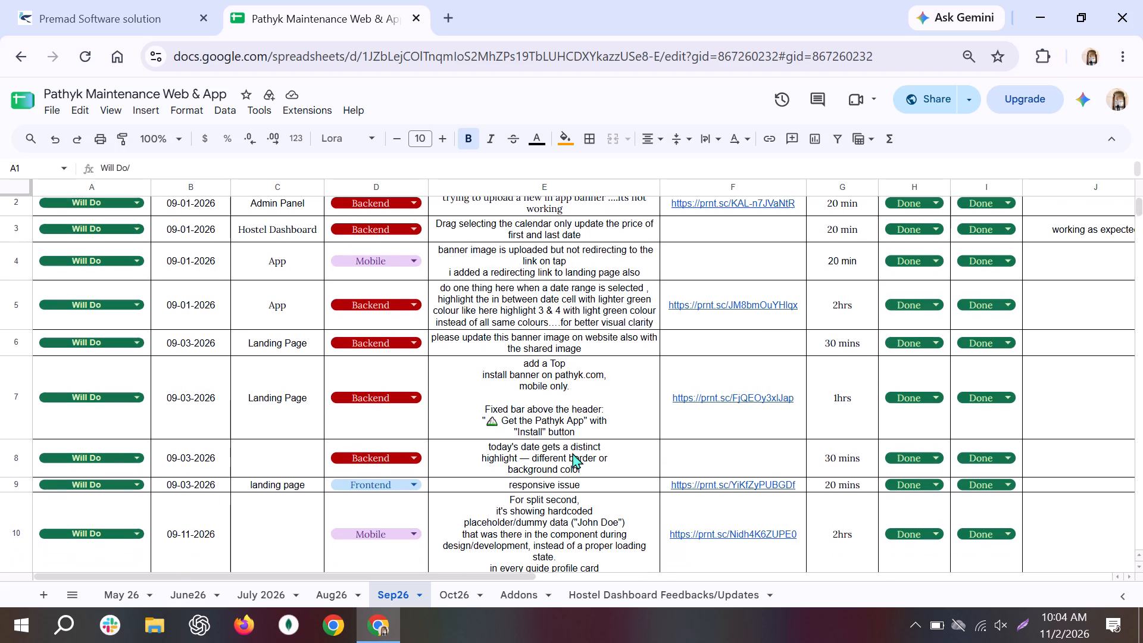
scroll(572, 452, down, 1)
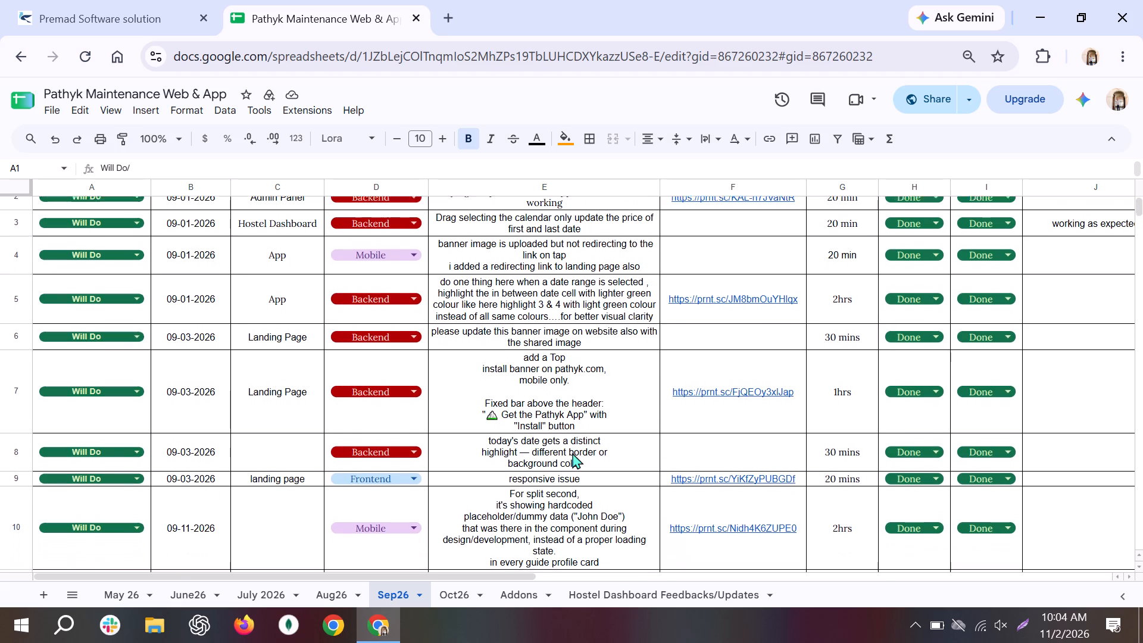
scroll(572, 452, down, 2)
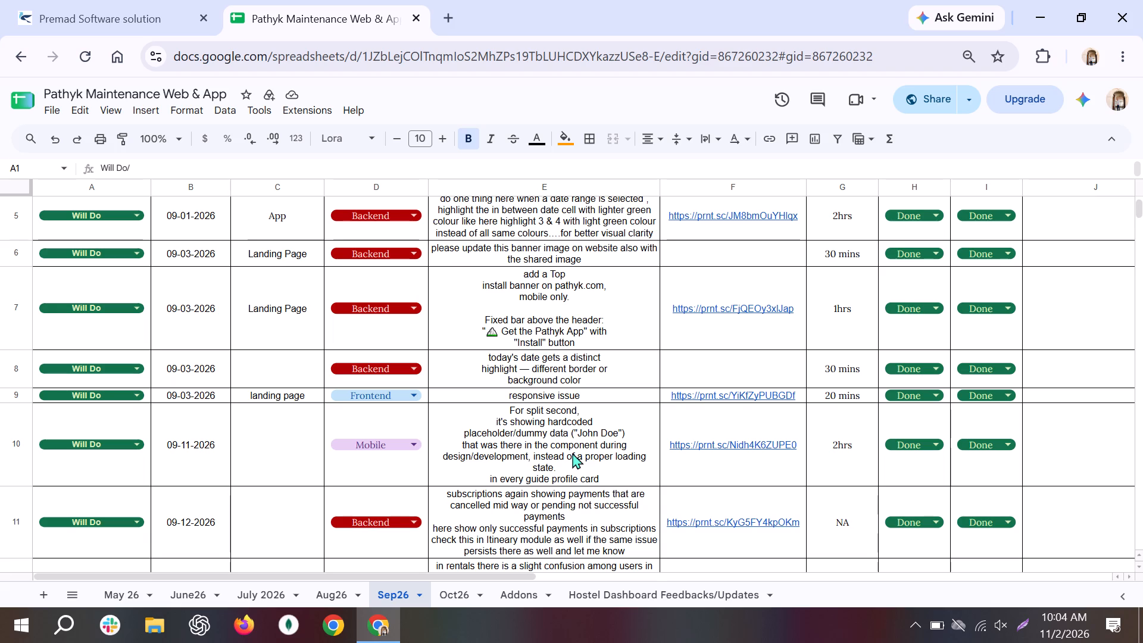
scroll(572, 452, down, 2)
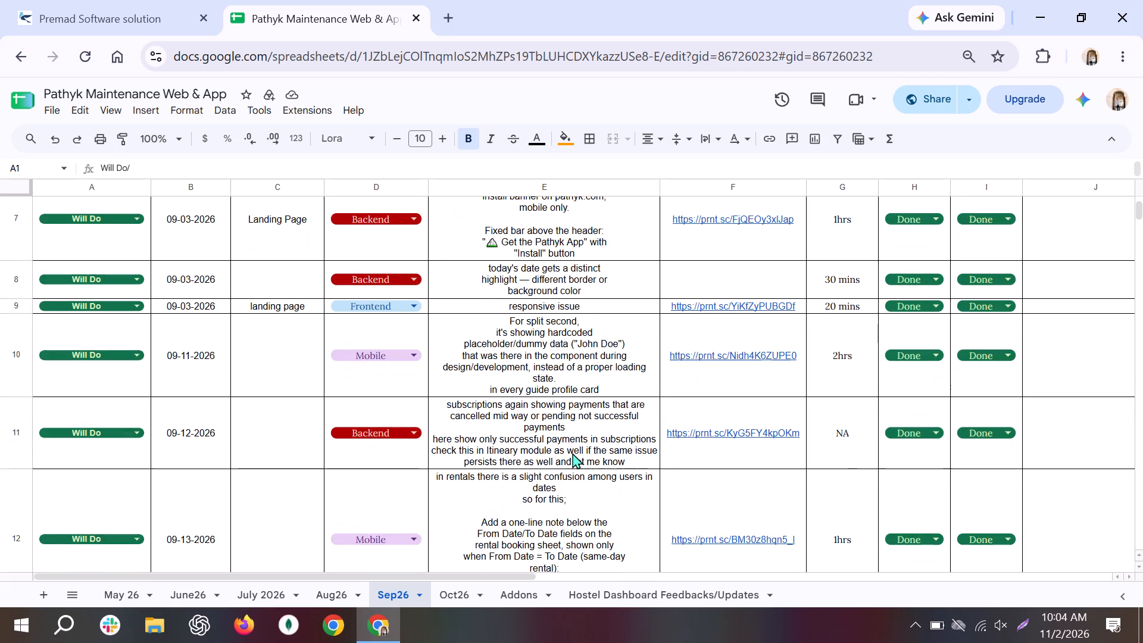
scroll(572, 452, down, 1)
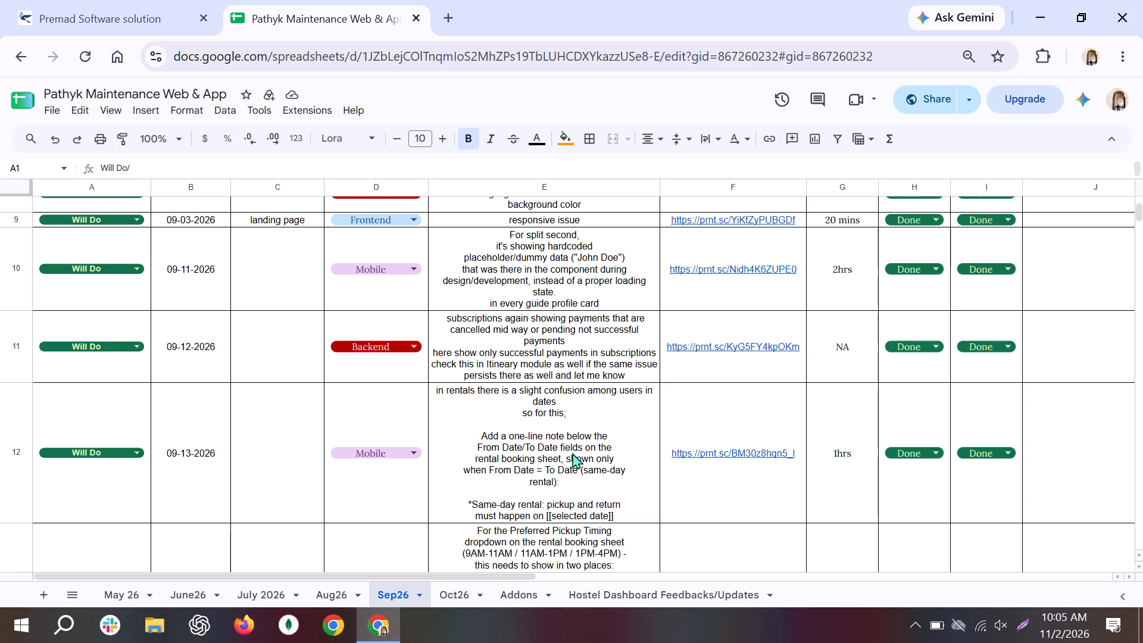
Continue reviewing the Sep26 feedback entries, attachments, work hours and Dev and QA statuses from row 13 to row 19.
scroll(572, 444, down, 3)
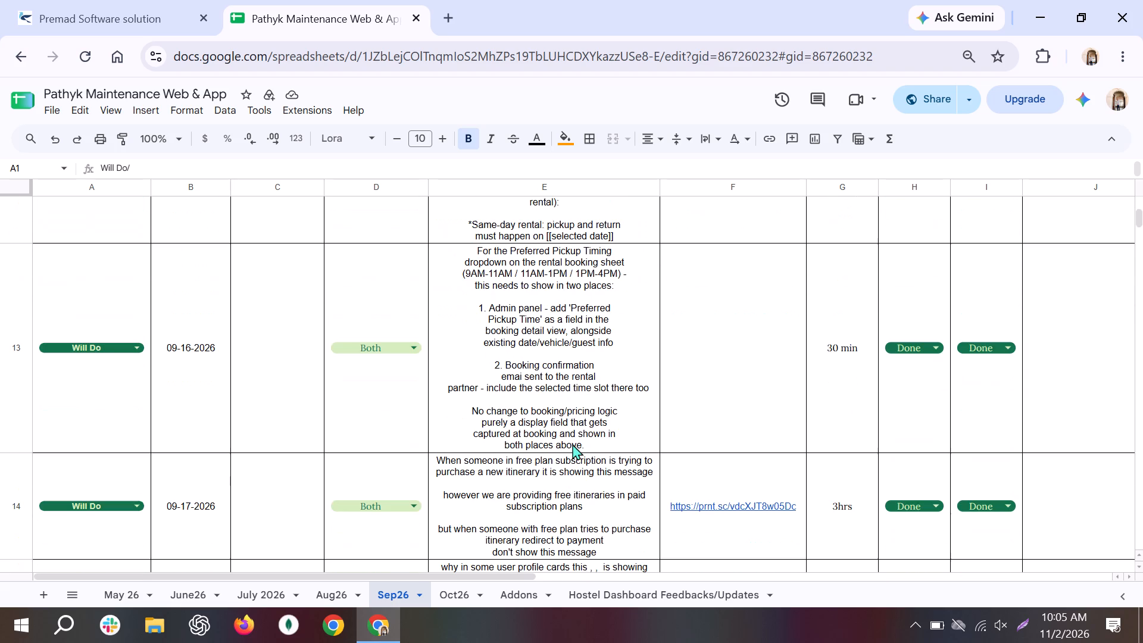
scroll(572, 444, down, 2)
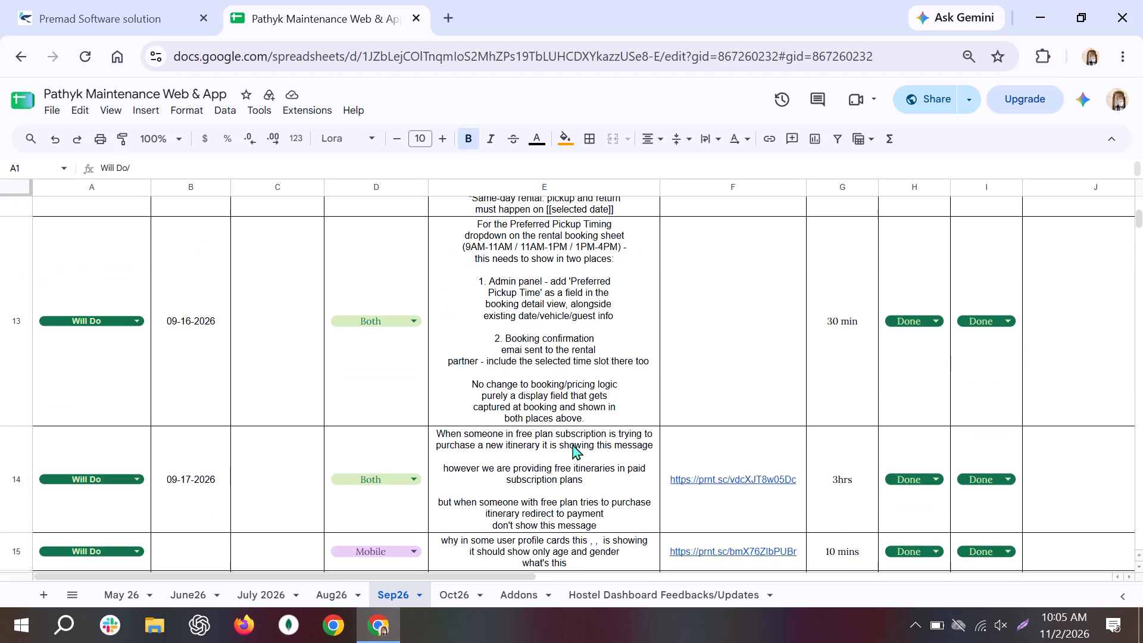
scroll(572, 444, down, 3)
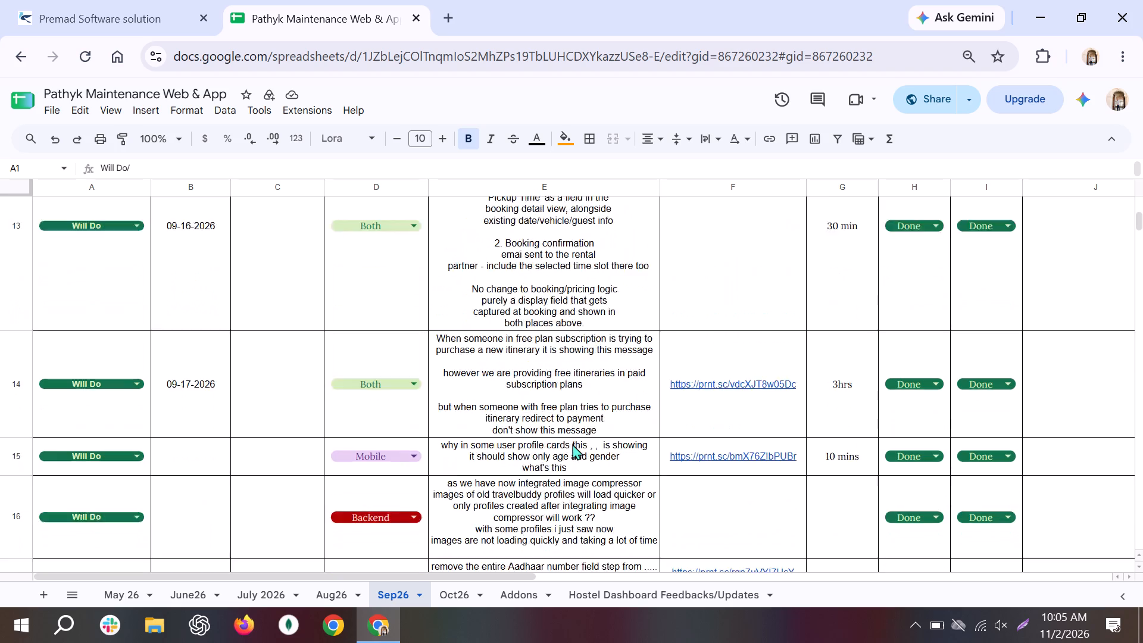
scroll(572, 444, down, 1)
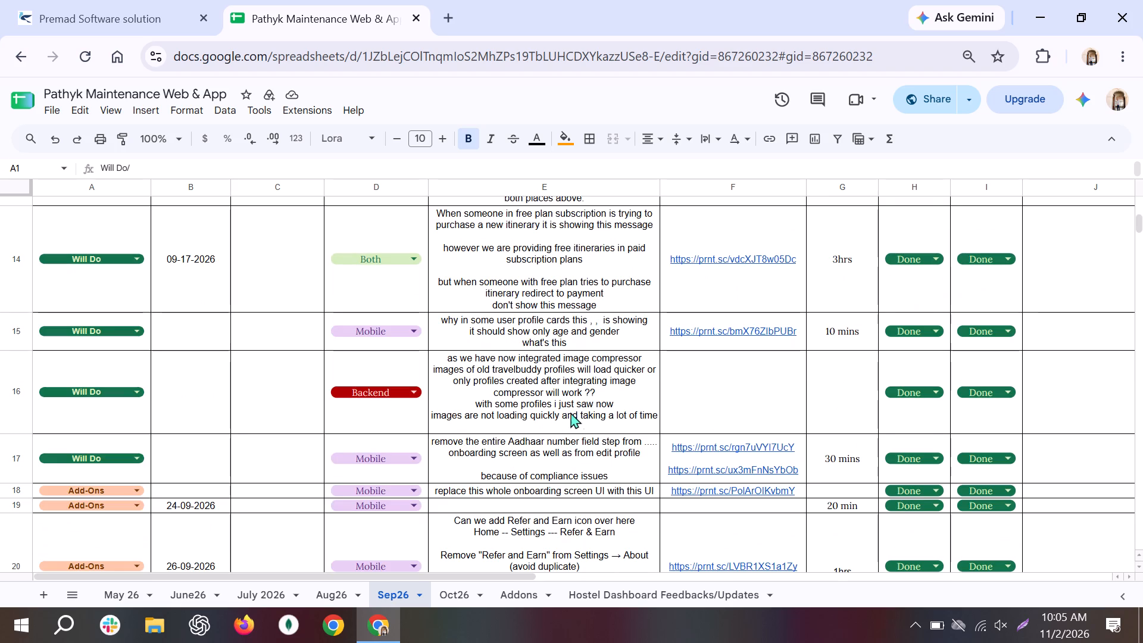
scroll(565, 481, down, 2)
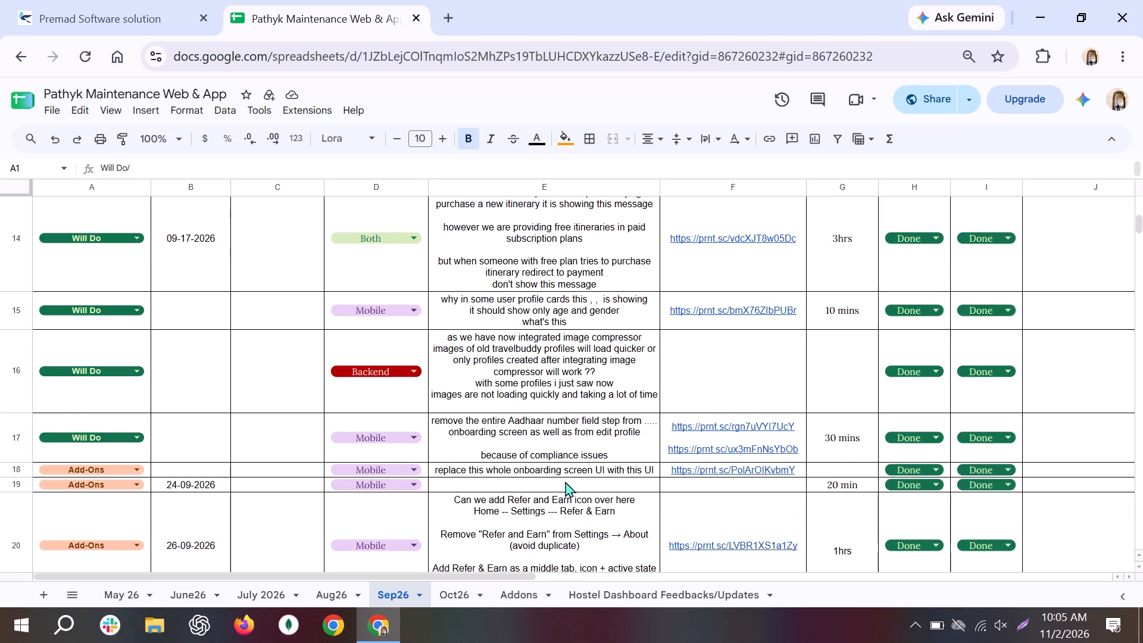
Review the remaining Sep26 add-on entries from row 20 through row 22 and the Total Work Hours line below them.
scroll(565, 481, down, 3)
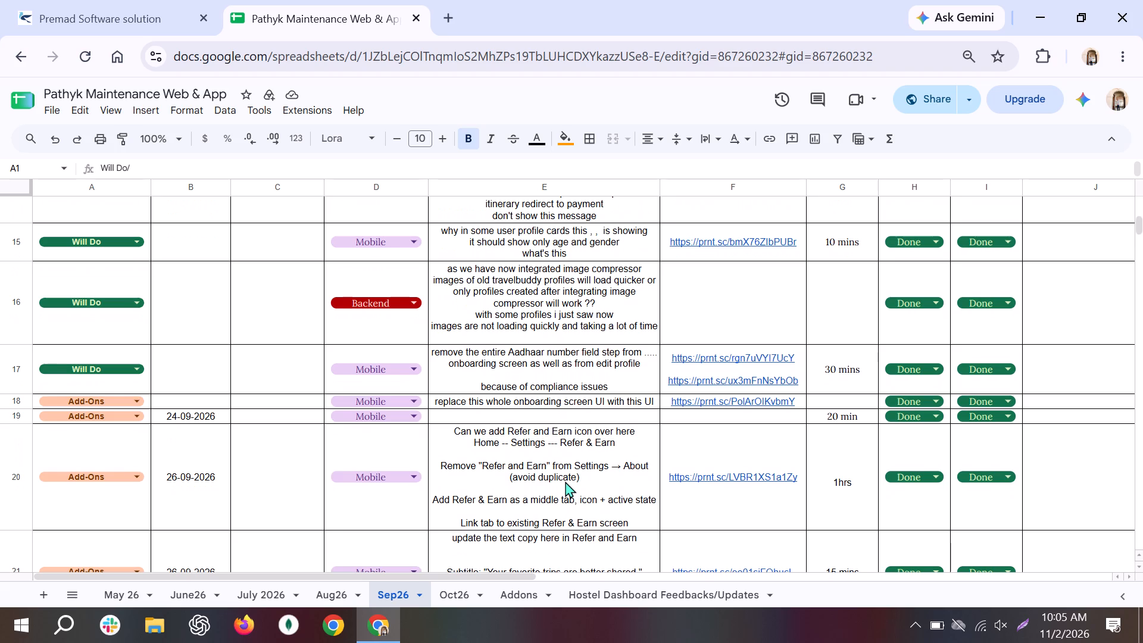
scroll(565, 481, down, 1)
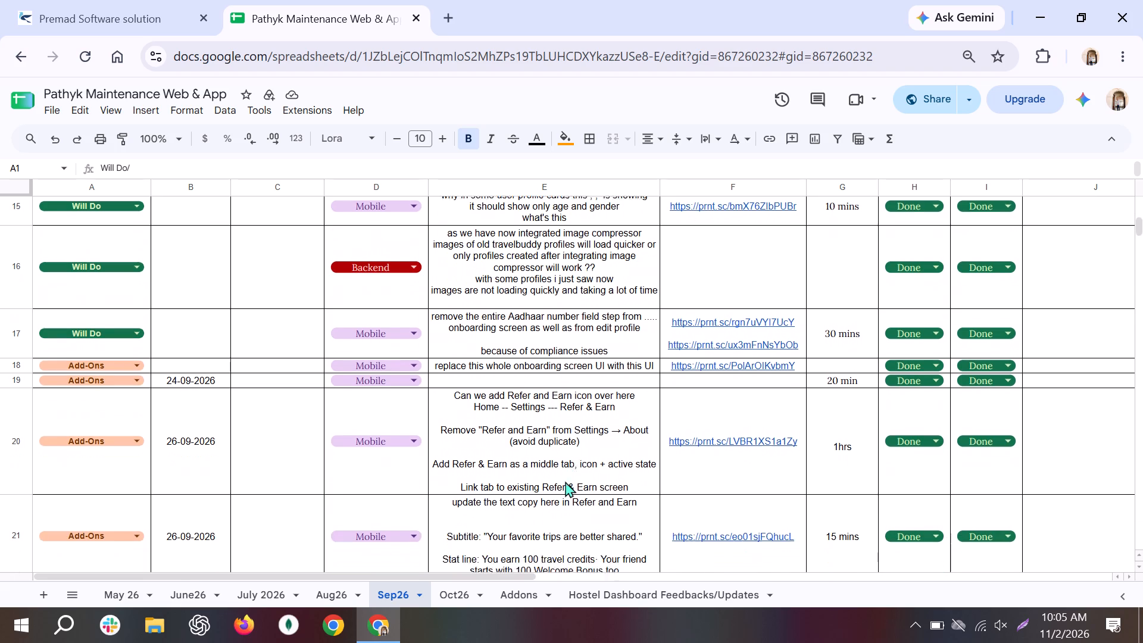
scroll(565, 481, down, 1)
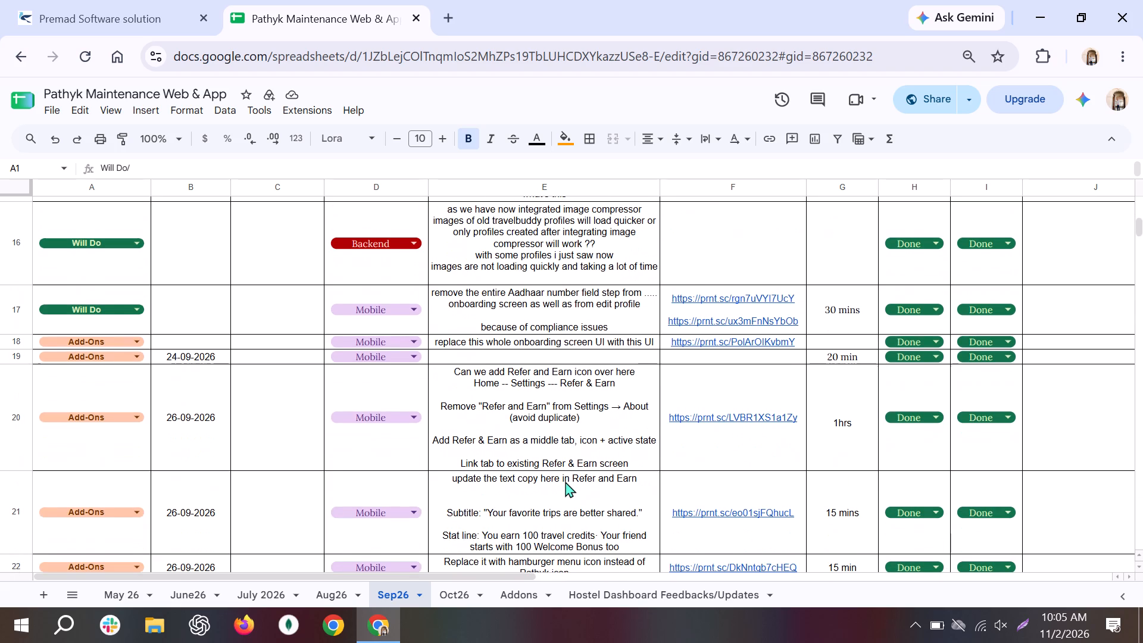
scroll(565, 481, down, 2)
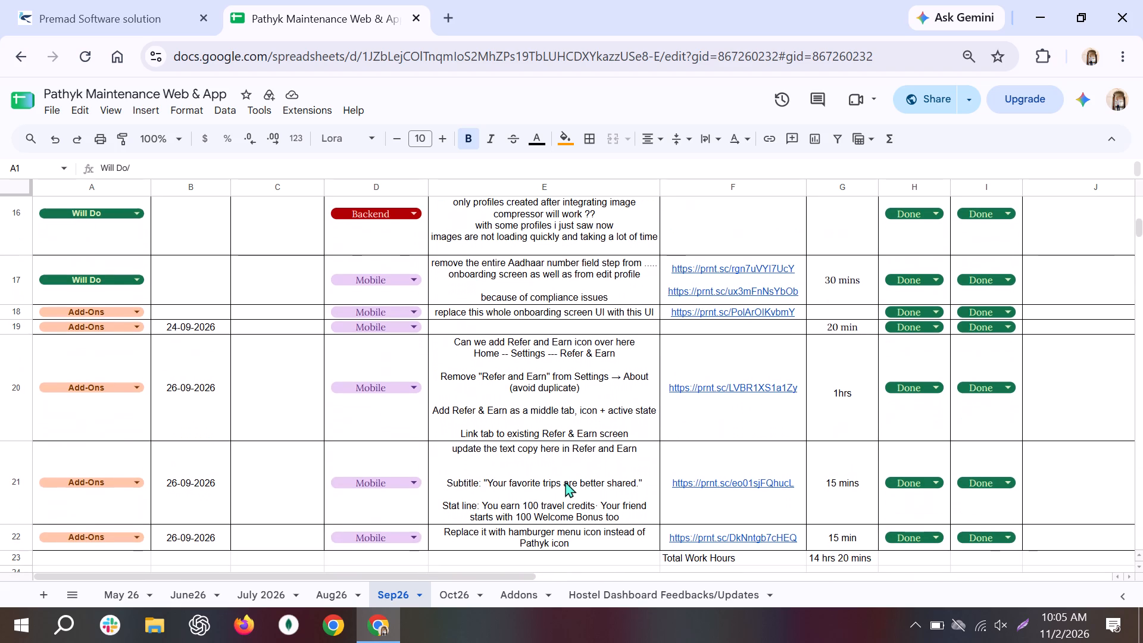
scroll(565, 481, down, 1)
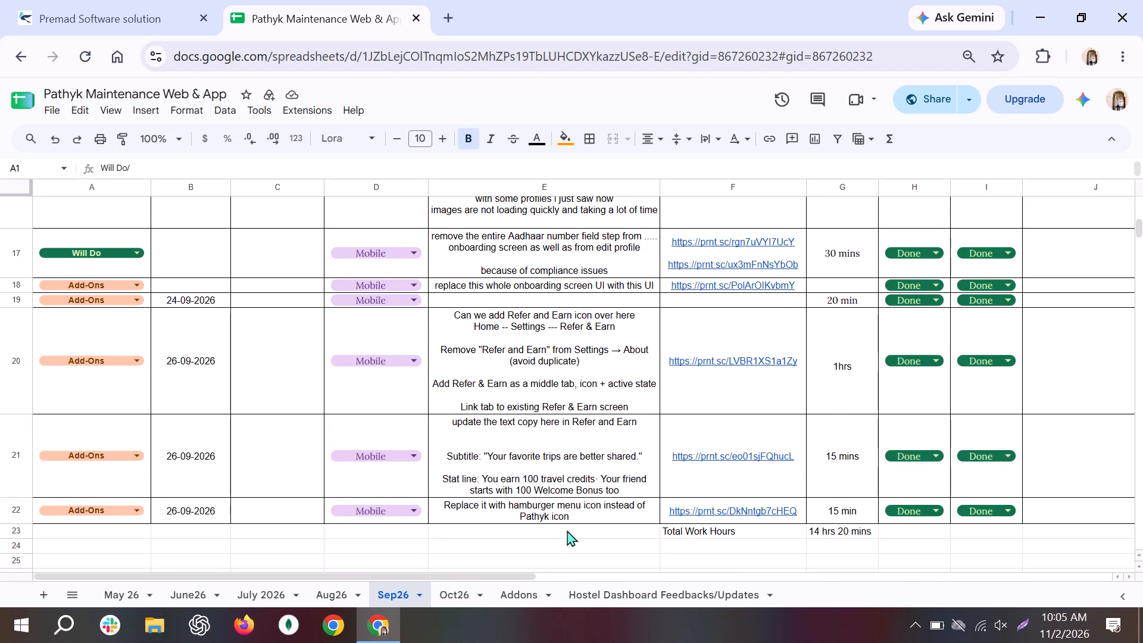
scroll(594, 531, down, 1)
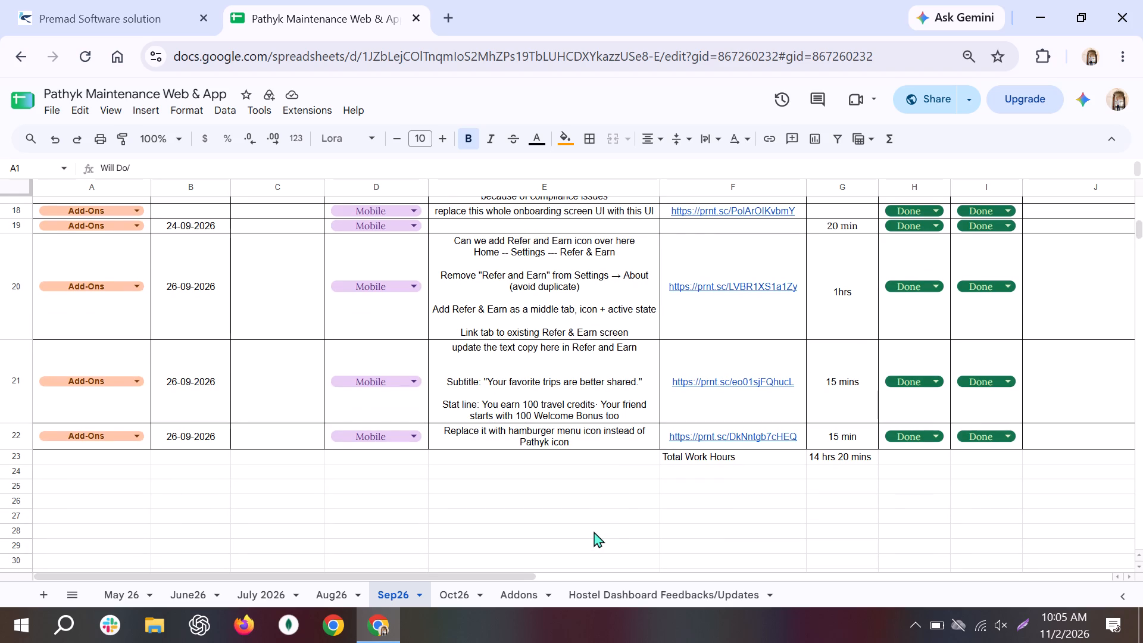
Recheck the Sep26 entries, work hours and statuses from the Total Work Hours line back up to row 15.
scroll(594, 531, up, 2)
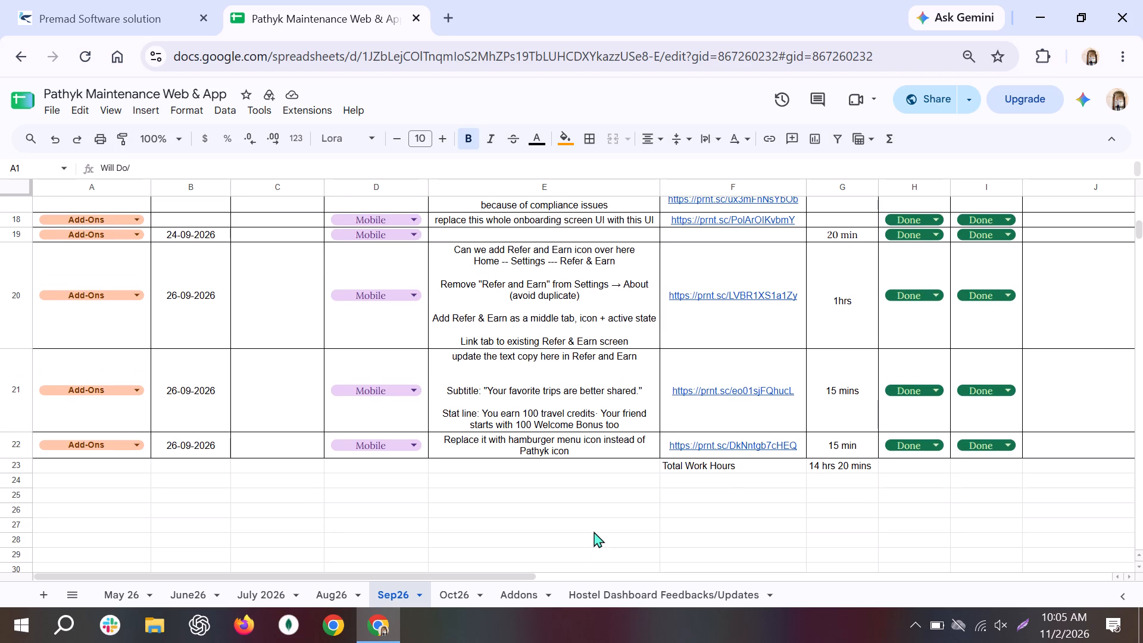
scroll(594, 531, up, 2)
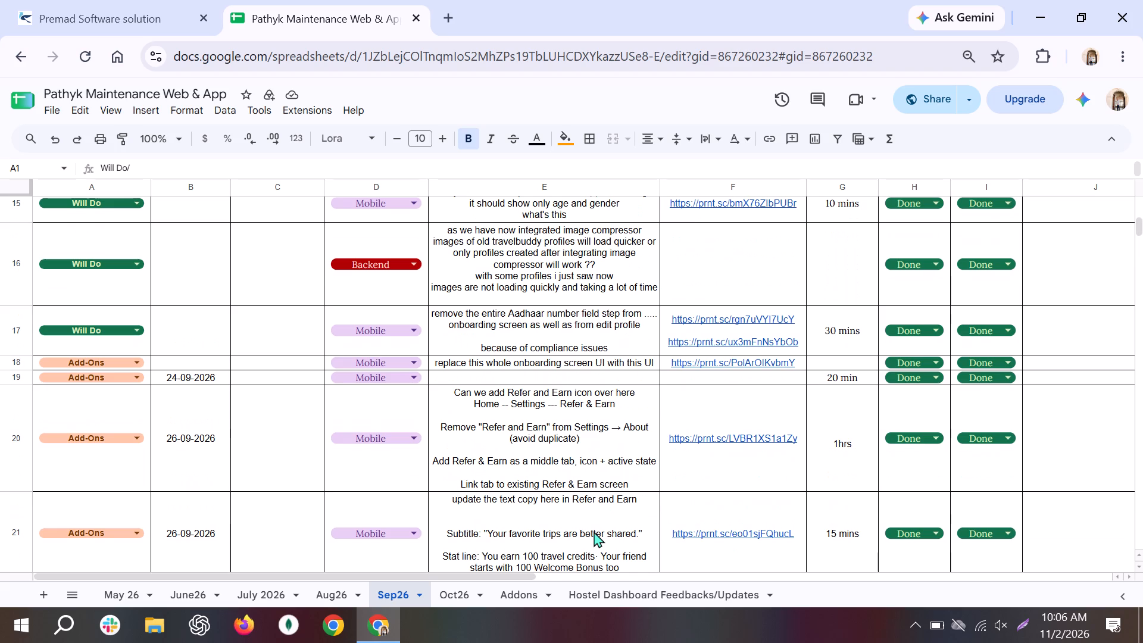
scroll(594, 531, up, 1)
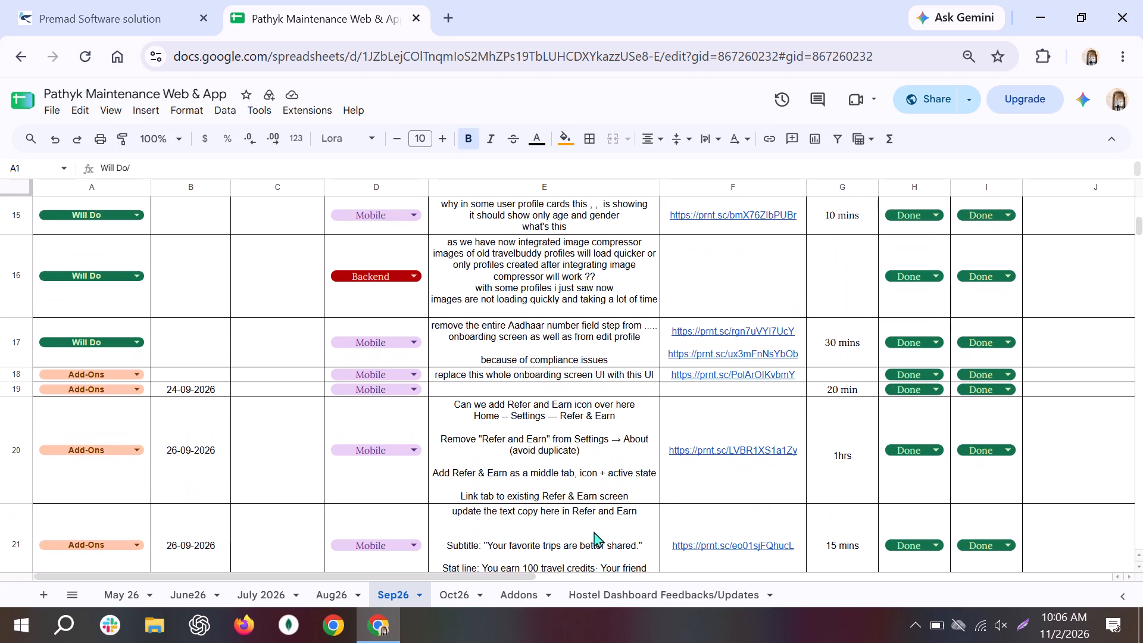
scroll(594, 531, up, 1)
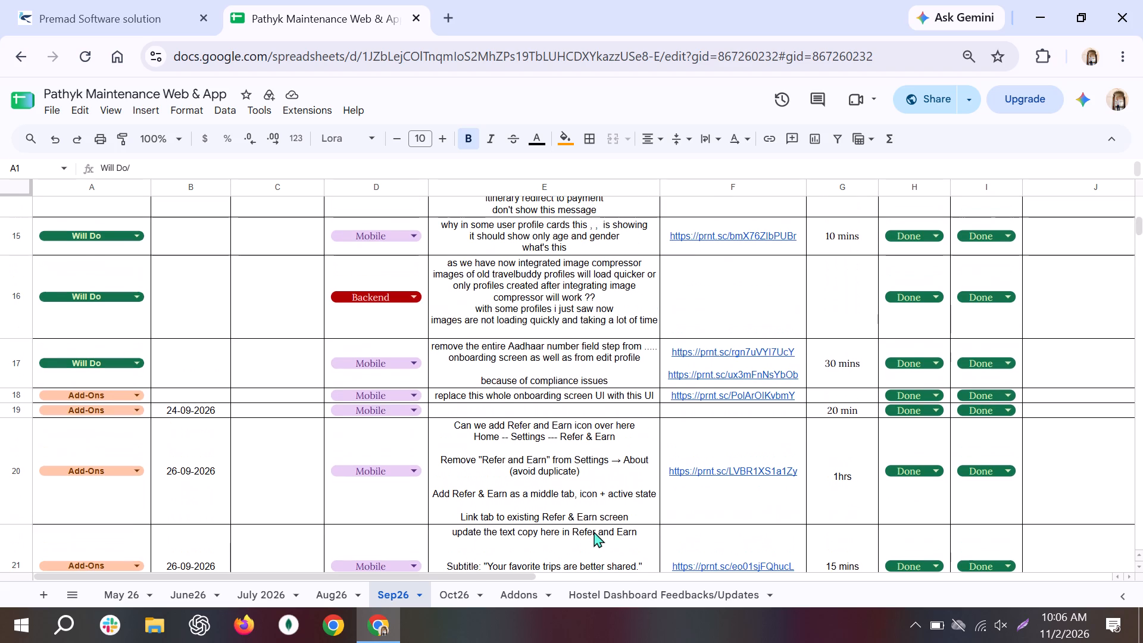
Open the Oct26 sheet and review the 27-10-2026 feedback entries in rows 12 and 13 with their statuses.
click(446, 595)
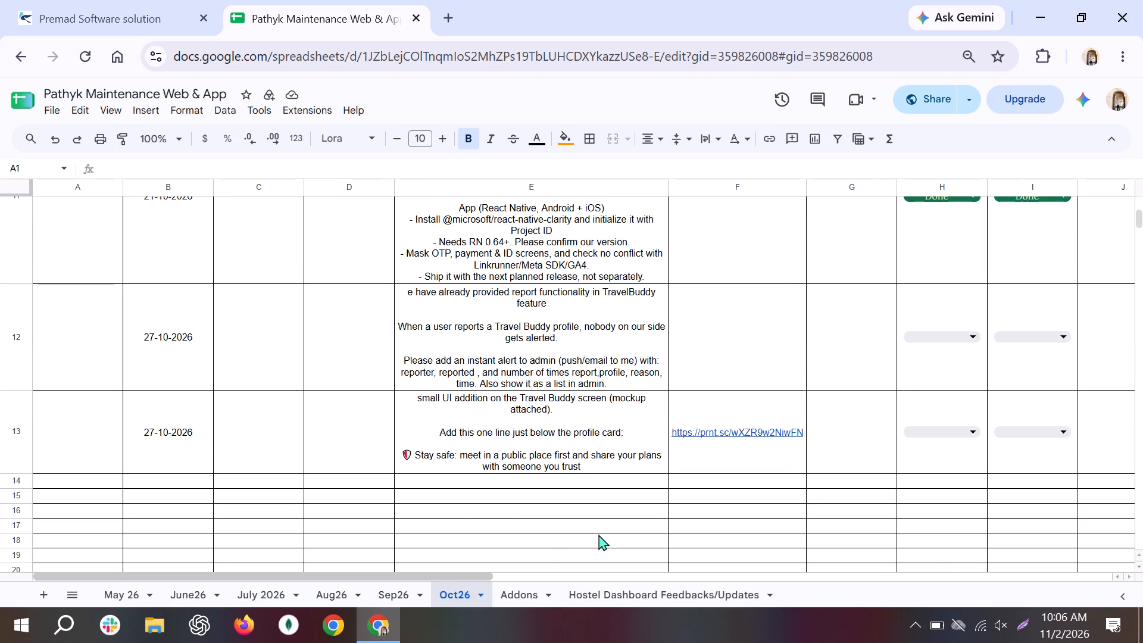
scroll(598, 534, right, 2)
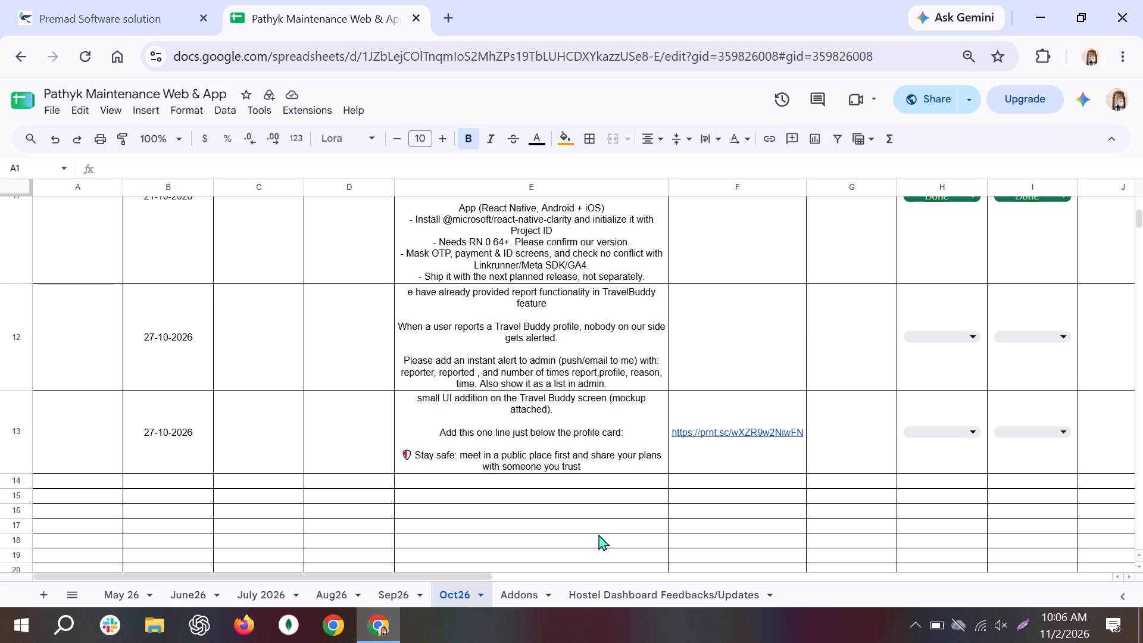
scroll(598, 534, right, 7)
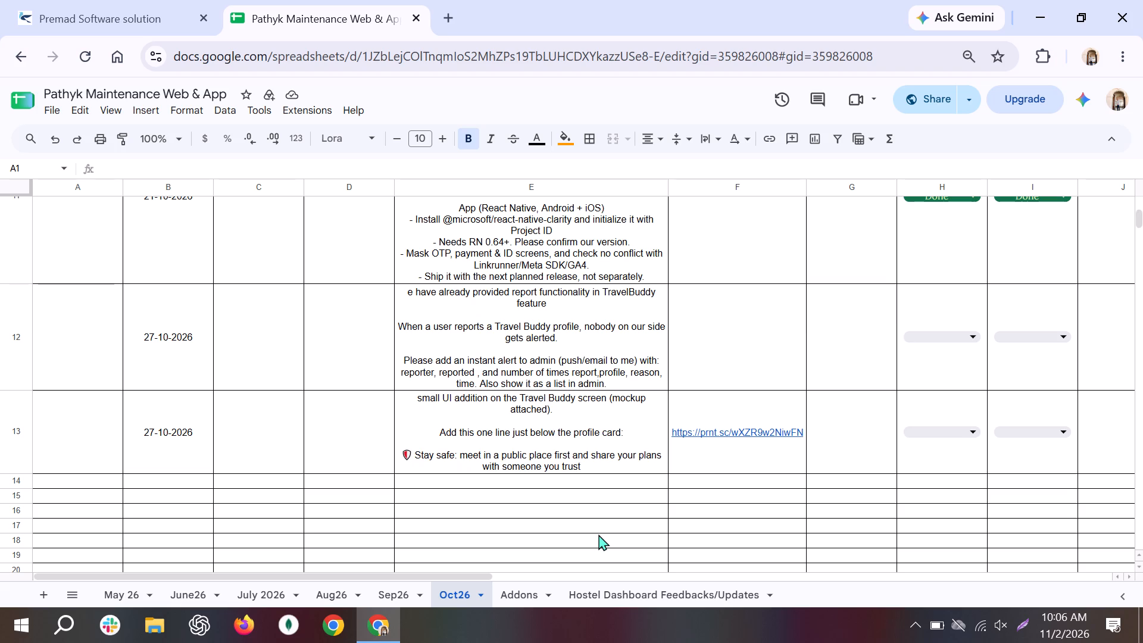
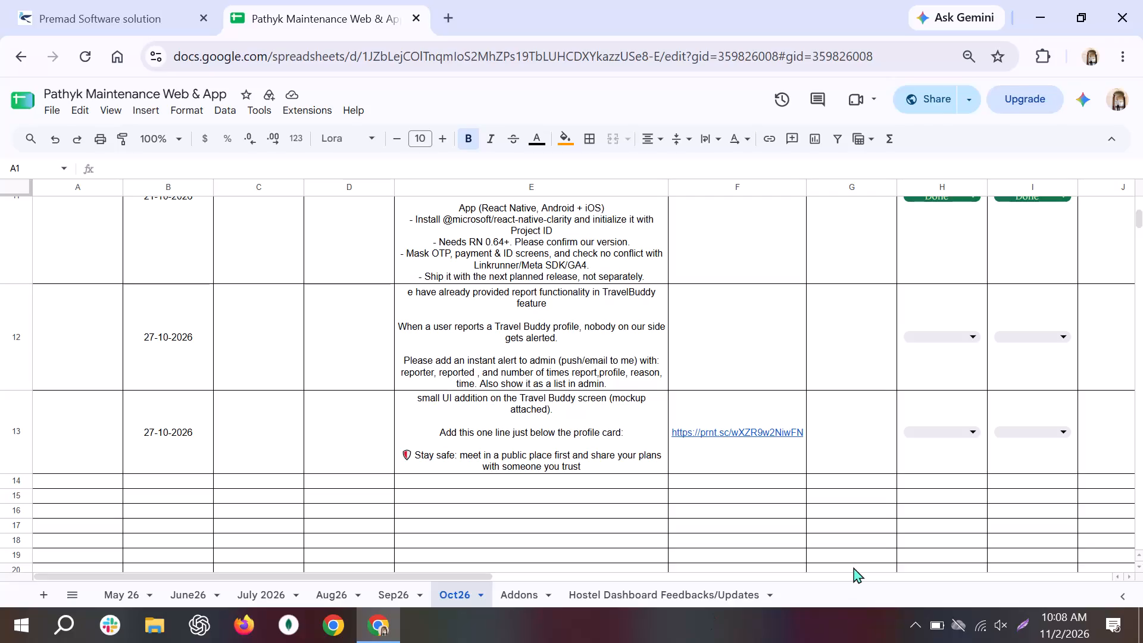
Open the background app with the black, green-marked logo from the hidden system tray apps.
click(918, 621)
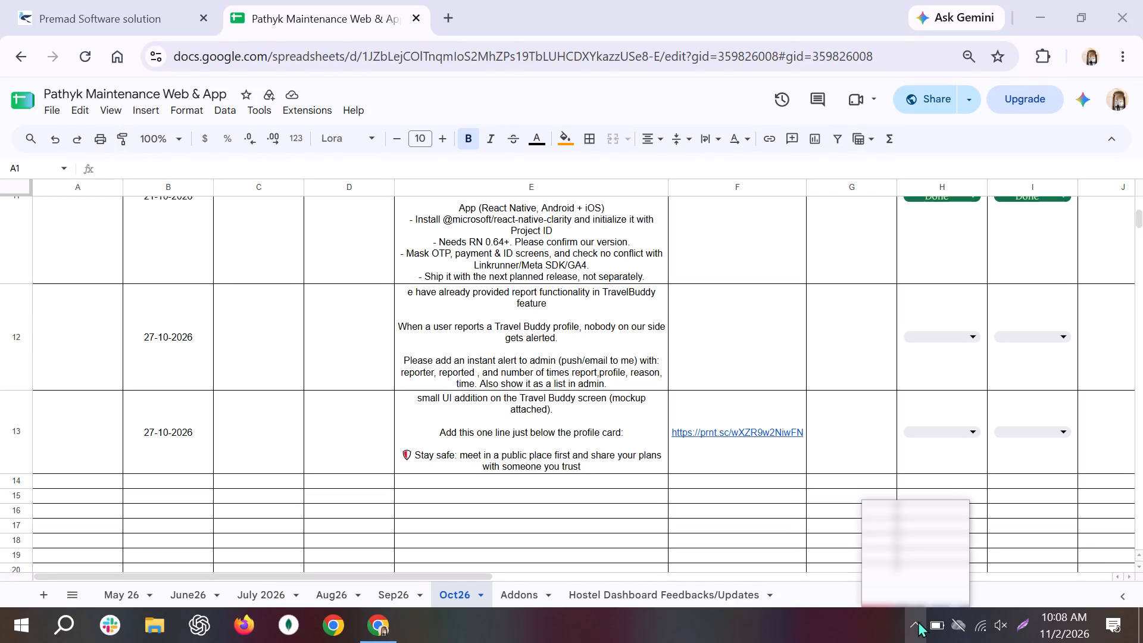
click(952, 549)
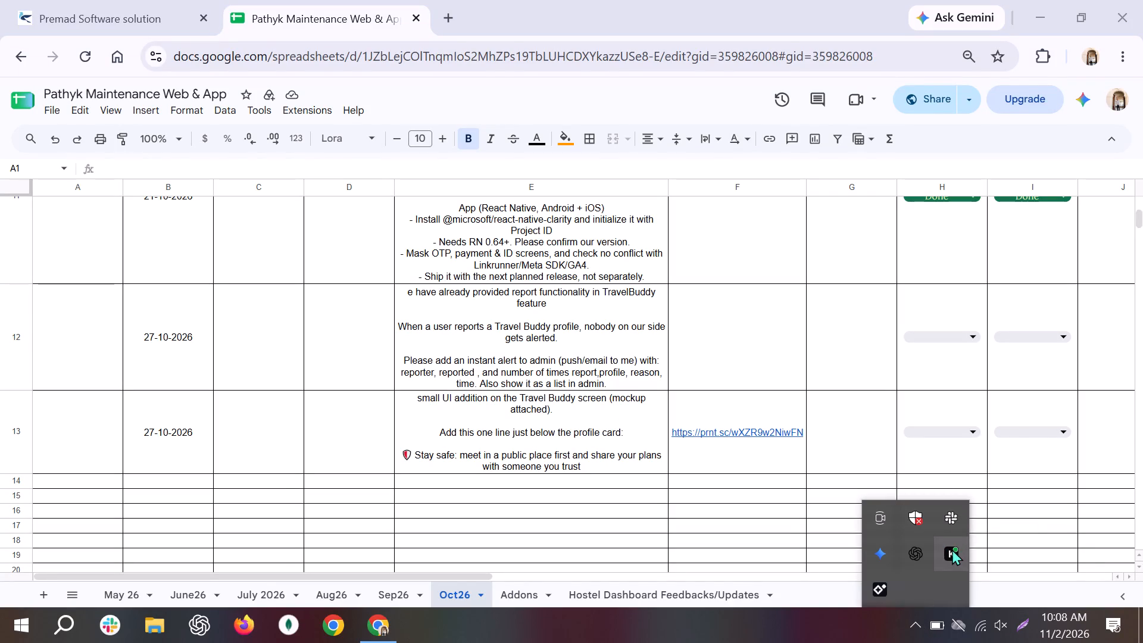
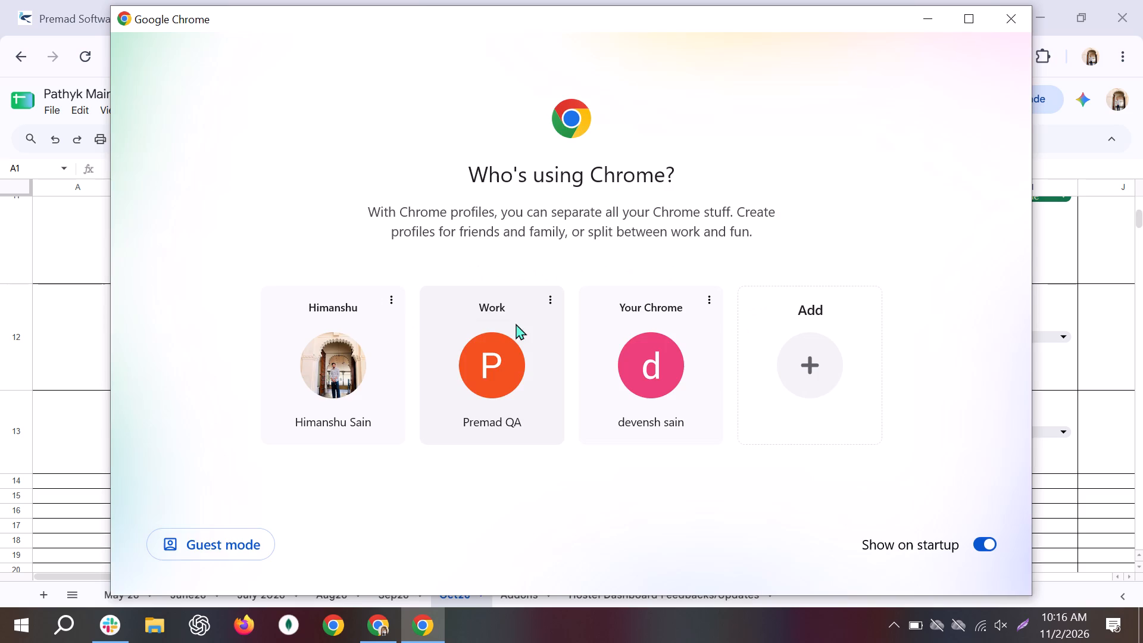
Start Chrome with the Work profile and open the DC JD Bugs Sheet using the search text "dc".
click(505, 354)
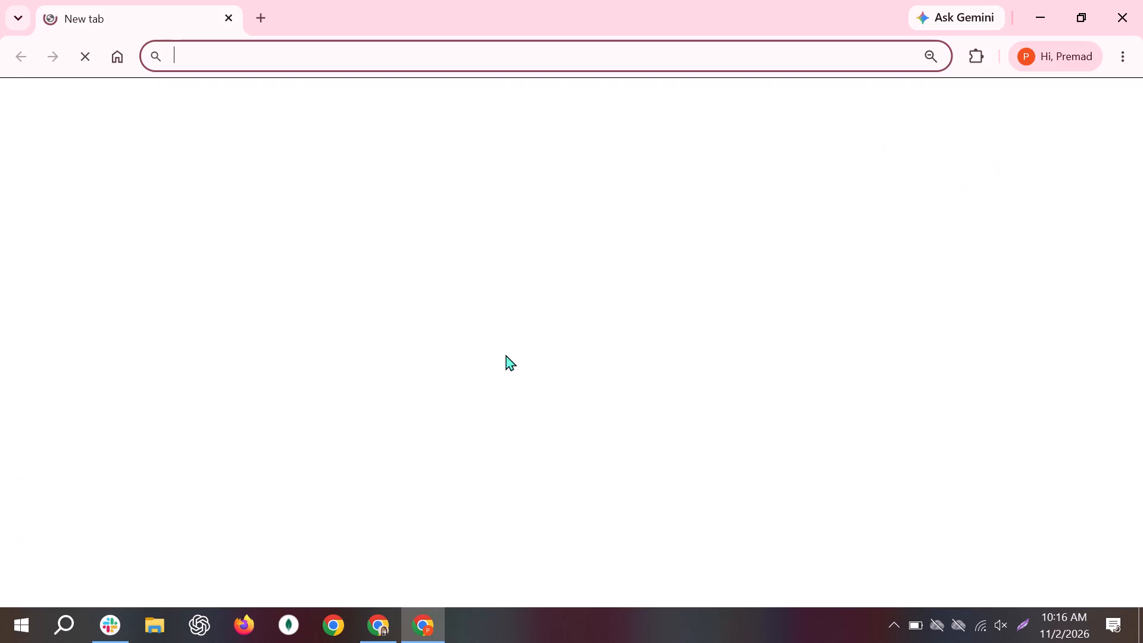
click(273, 77)
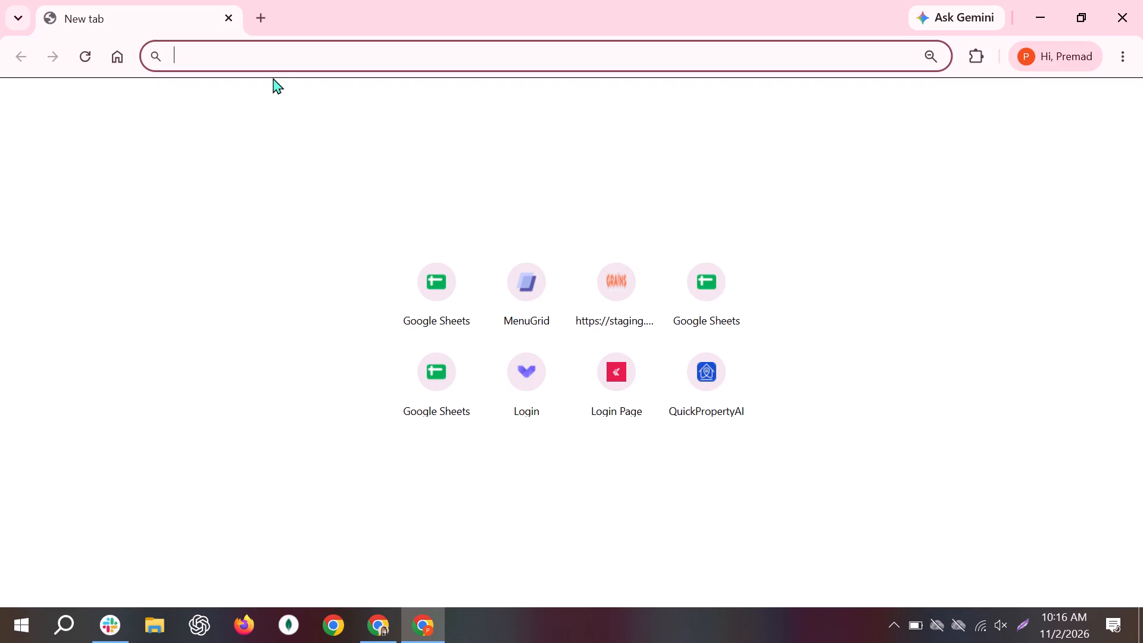
text(dc)
key(Down)
key(Return)
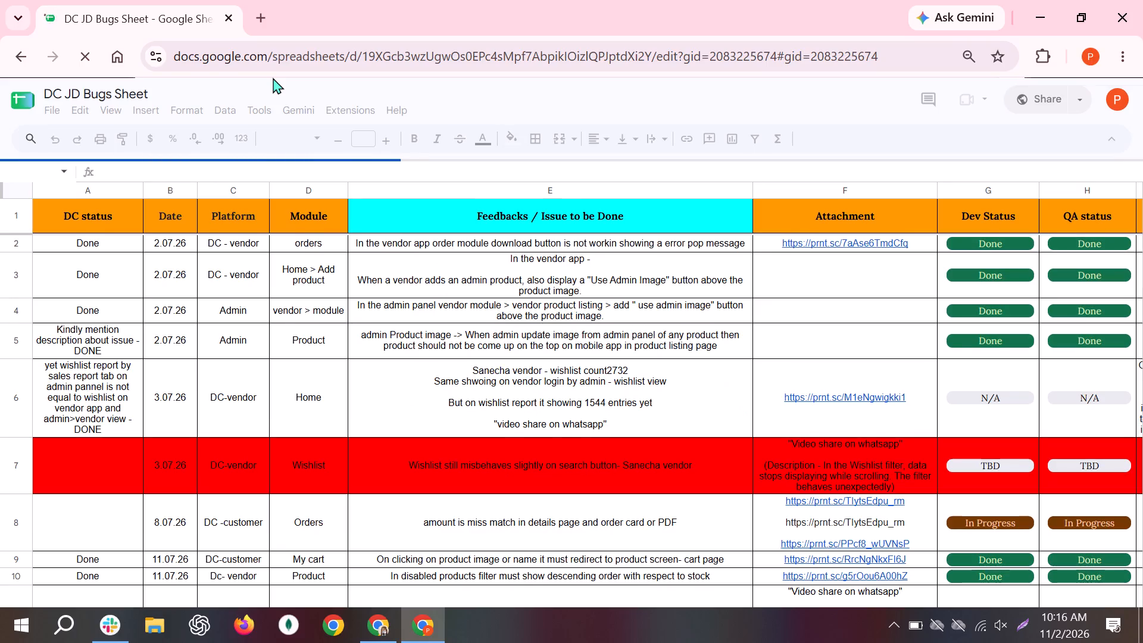
Skim the July 2026 issues, dismiss the signed-in account notice, and open the October2026 sheet.
scroll(273, 77, down, 1)
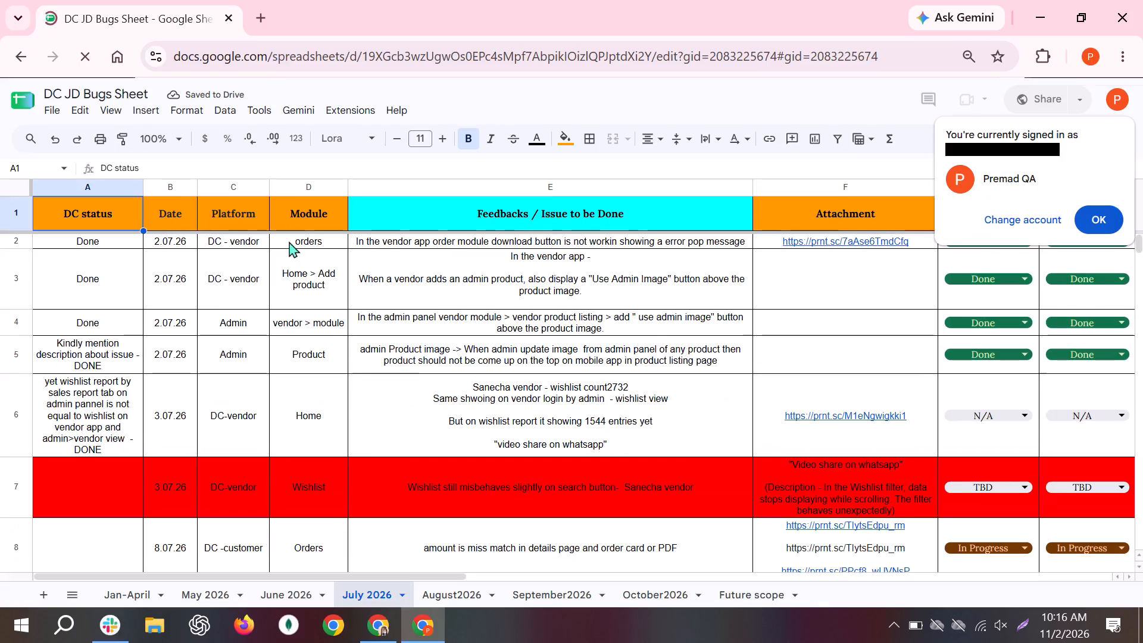
scroll(346, 394, down, 3)
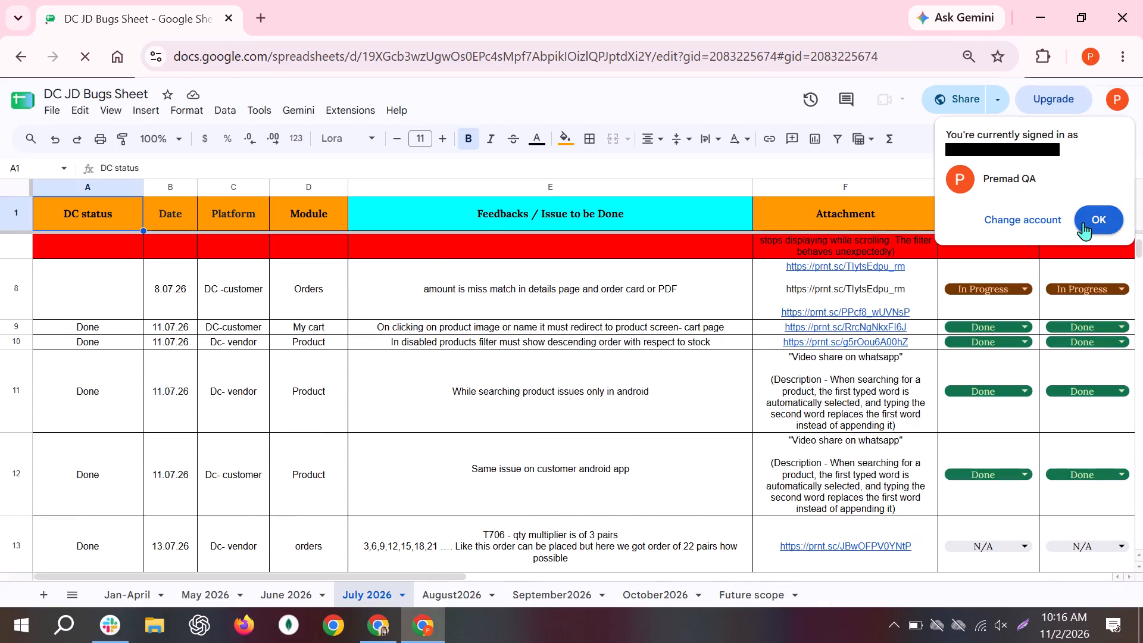
click(1083, 222)
scroll(498, 455, down, 3)
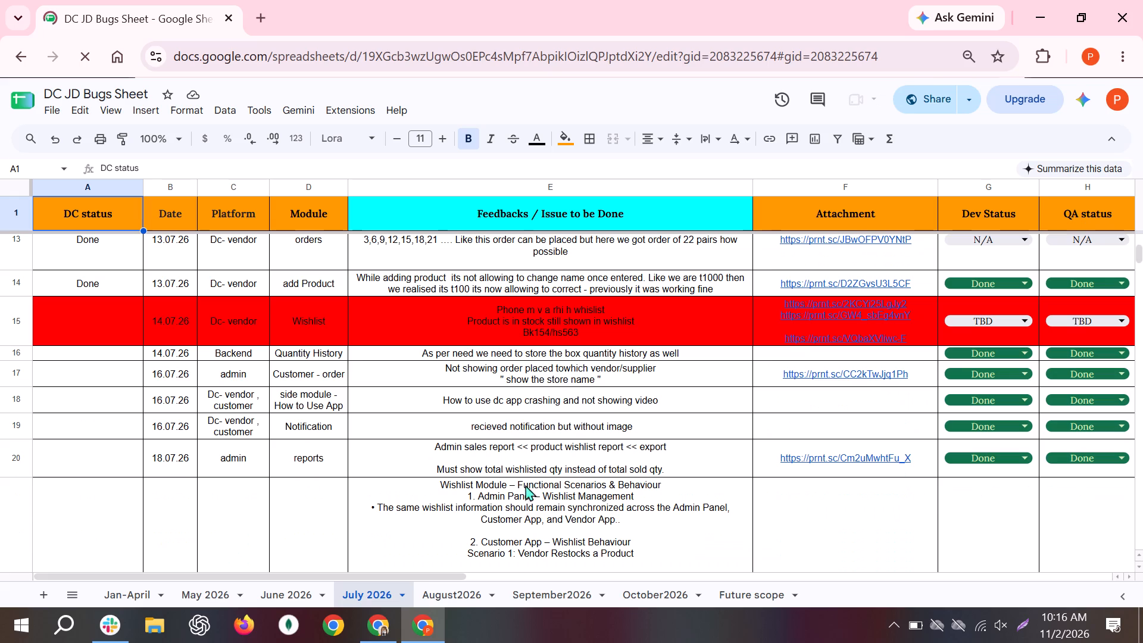
click(629, 594)
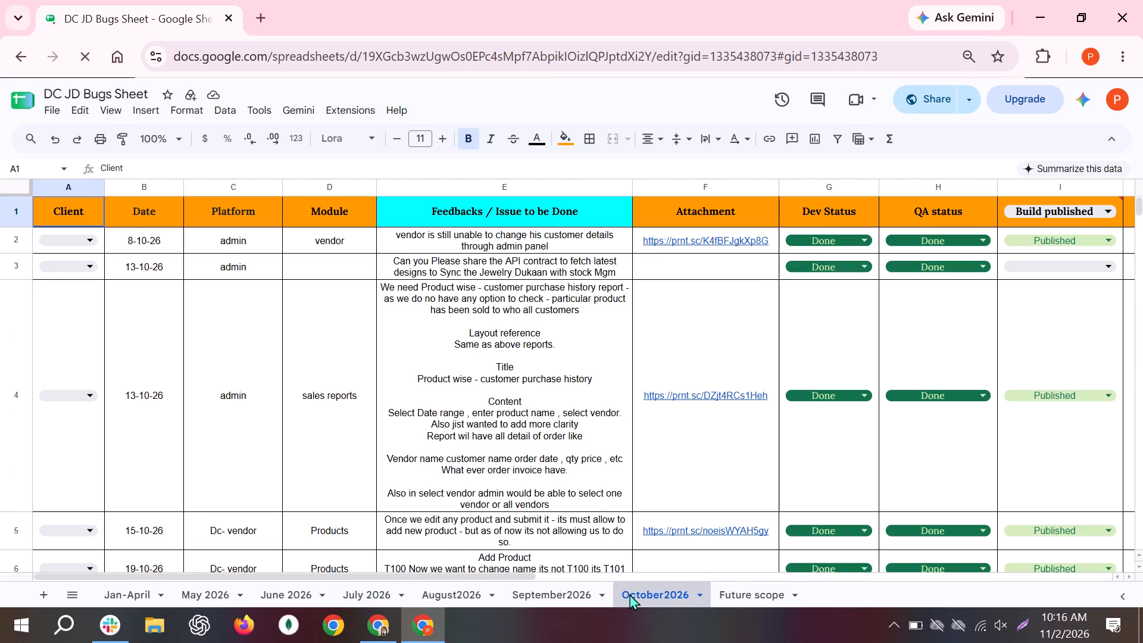
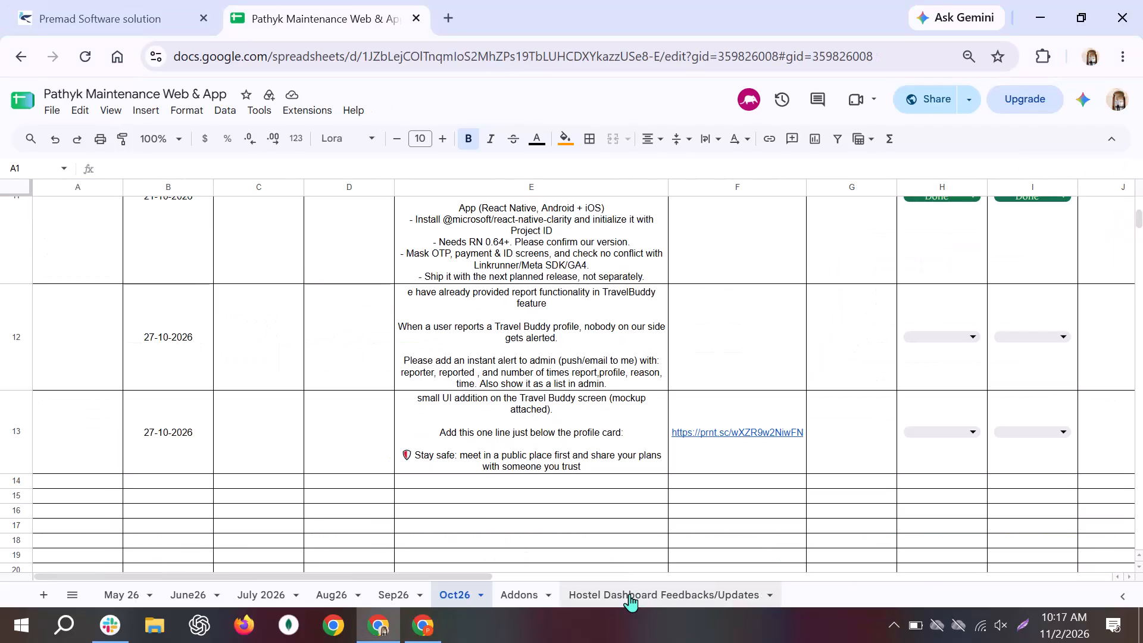
Set both the Dev Status and QA status of row 12, the Travel Buddy report alert, to HOLD in the Oct26 sheet.
click(963, 342)
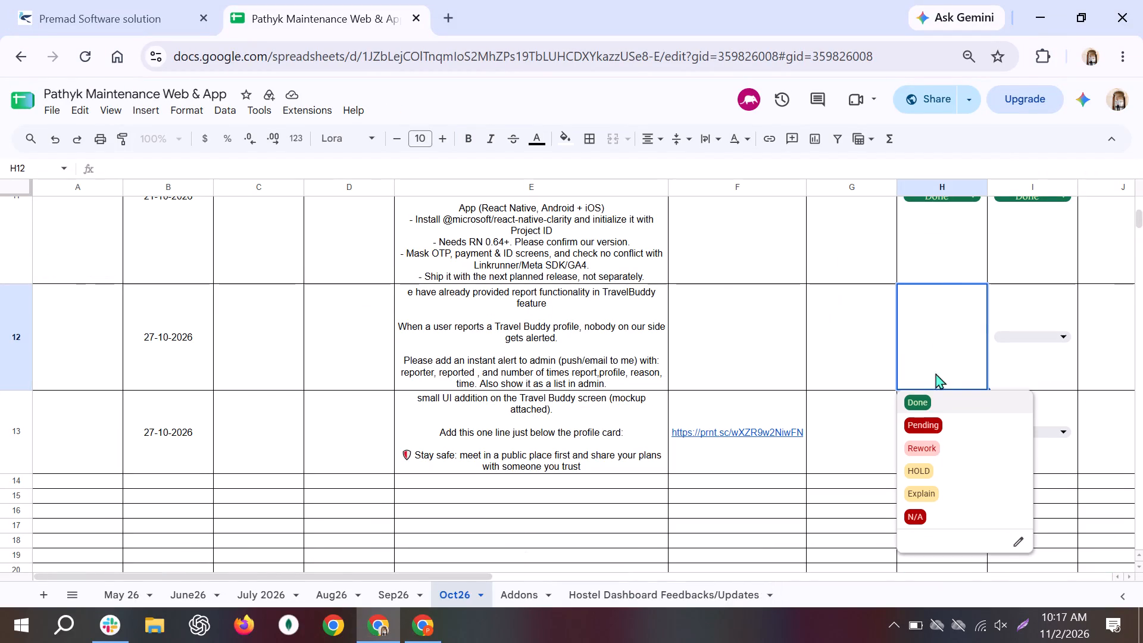
click(921, 473)
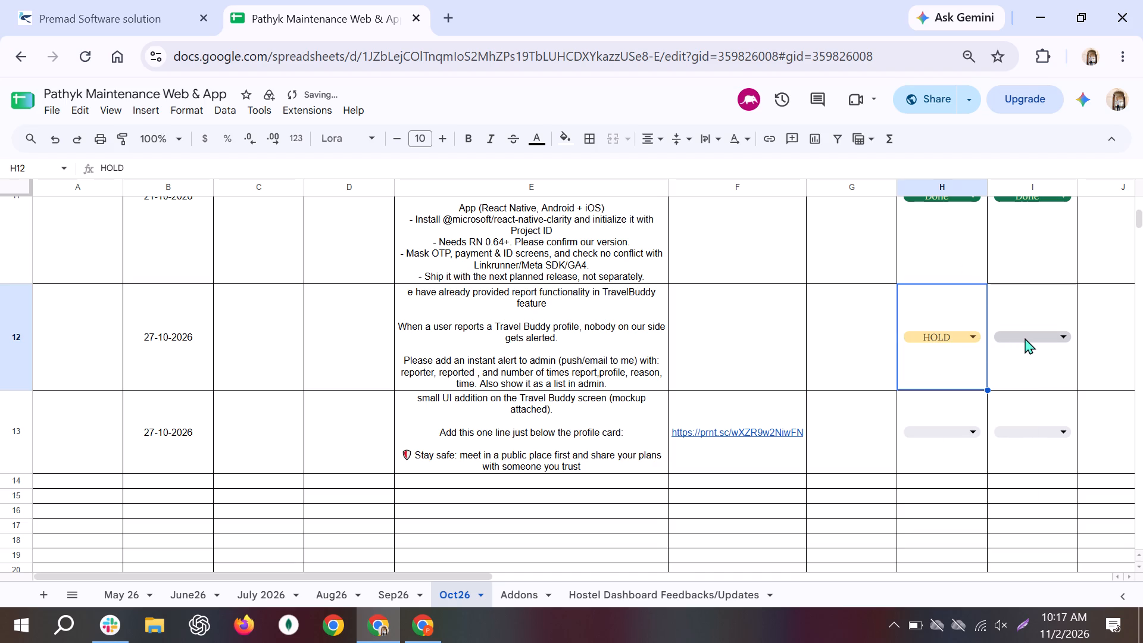
click(1025, 338)
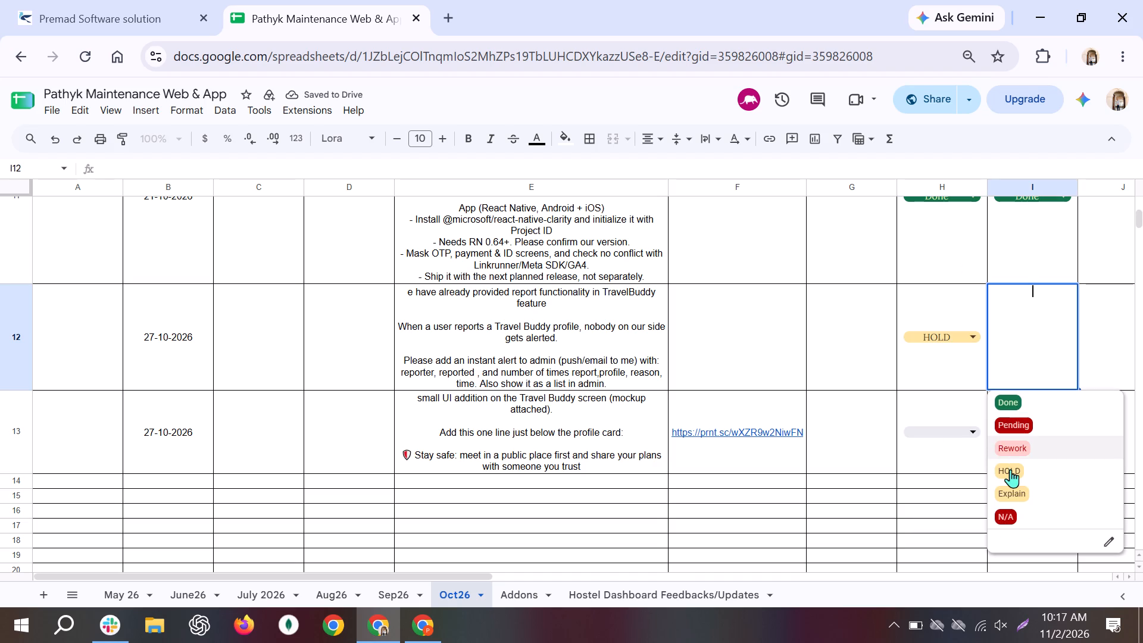
click(1010, 469)
Copy the Add-Ons tag from row 5 of the Addons sheet into column A of row 12 in the Oct26 sheet.
scroll(704, 305, right, 3)
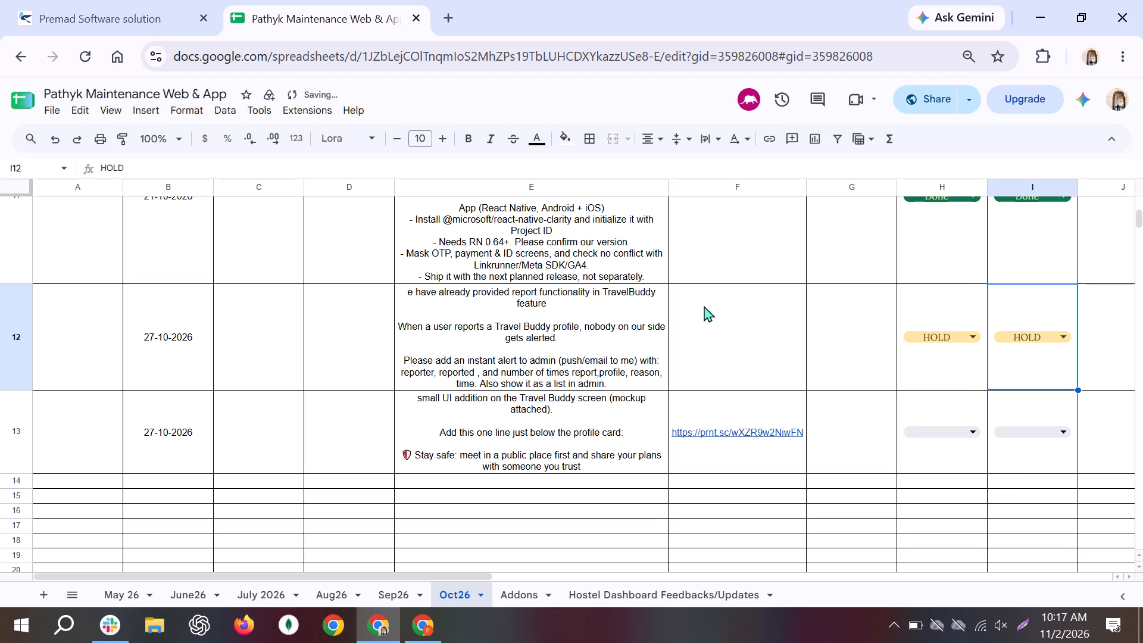
scroll(704, 305, right, 3)
click(529, 593)
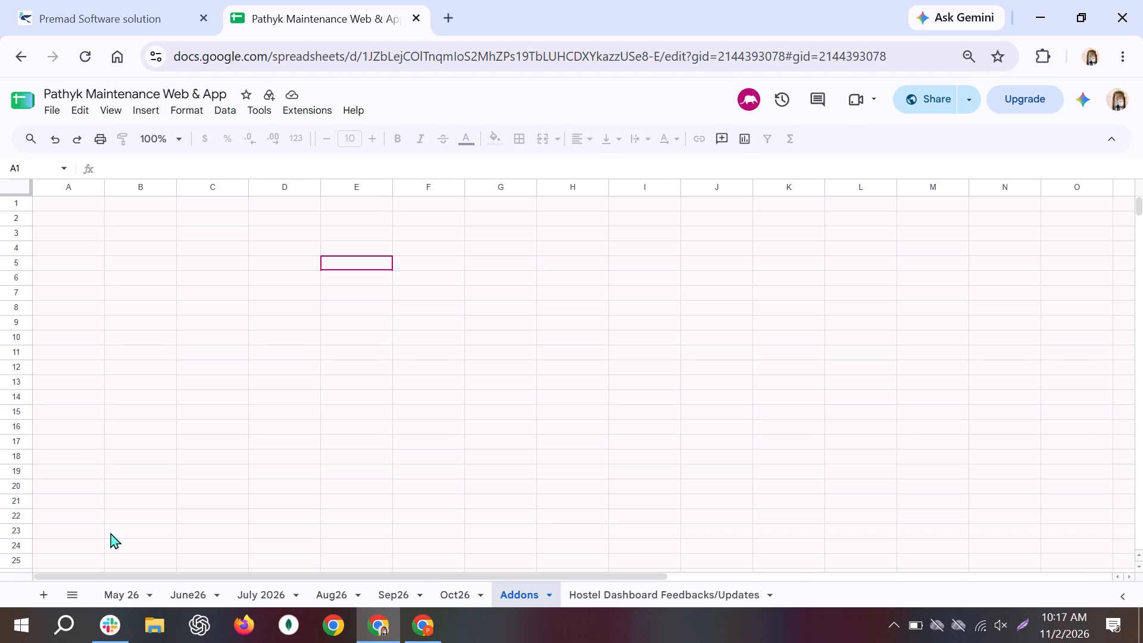
scroll(110, 532, up, 9)
scroll(439, 223, up, 4)
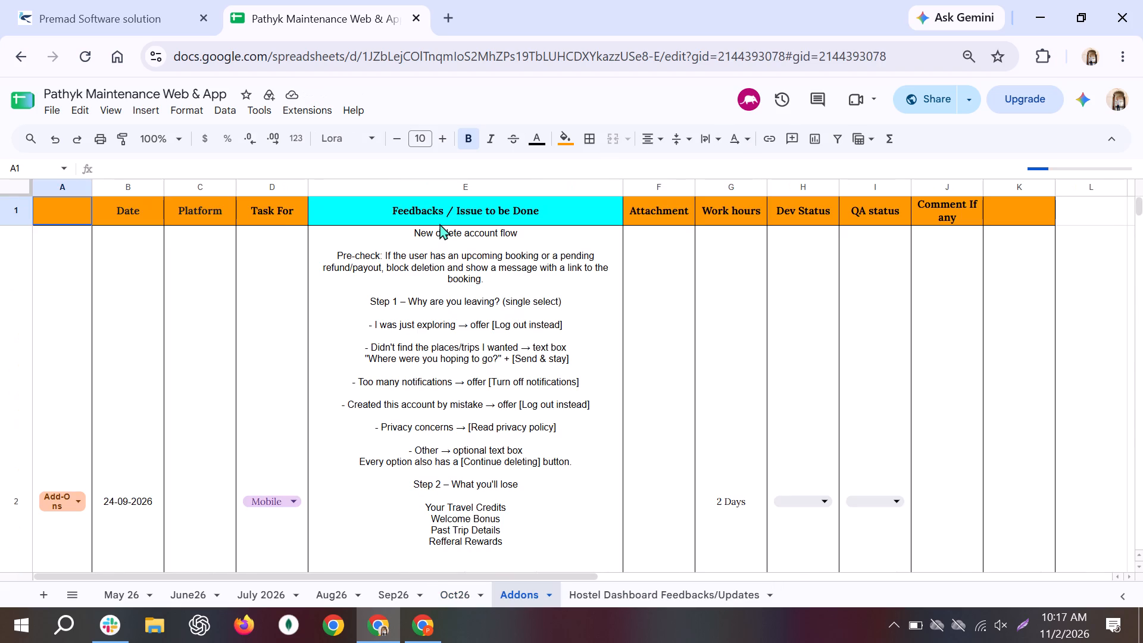
scroll(439, 223, up, 2)
scroll(59, 488, down, 8)
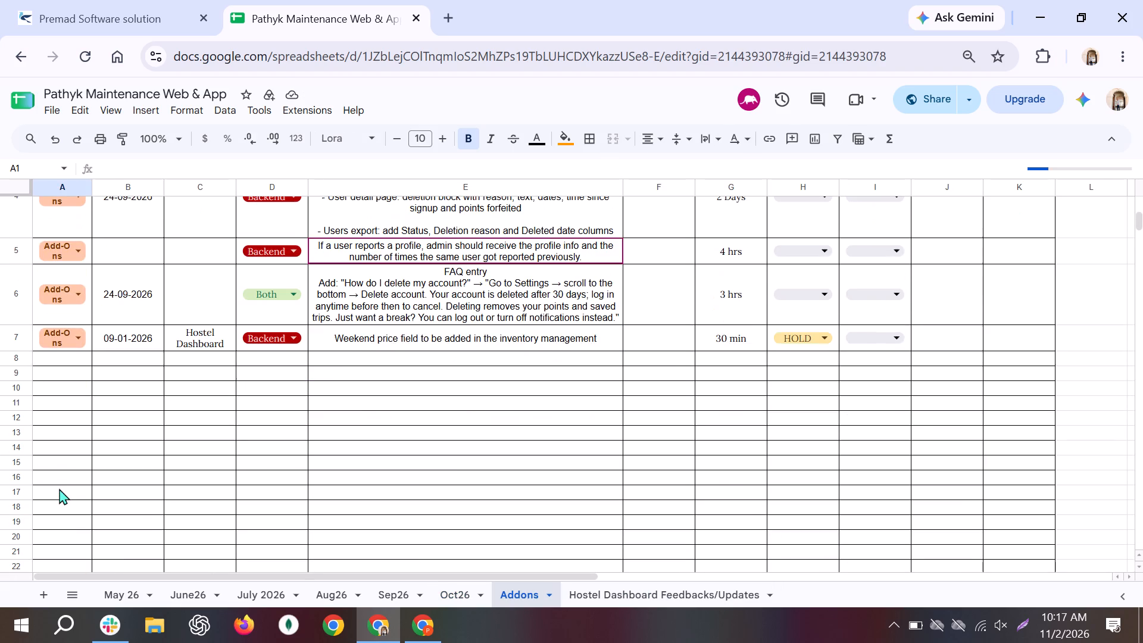
scroll(59, 488, right, 2)
scroll(59, 488, up, 1)
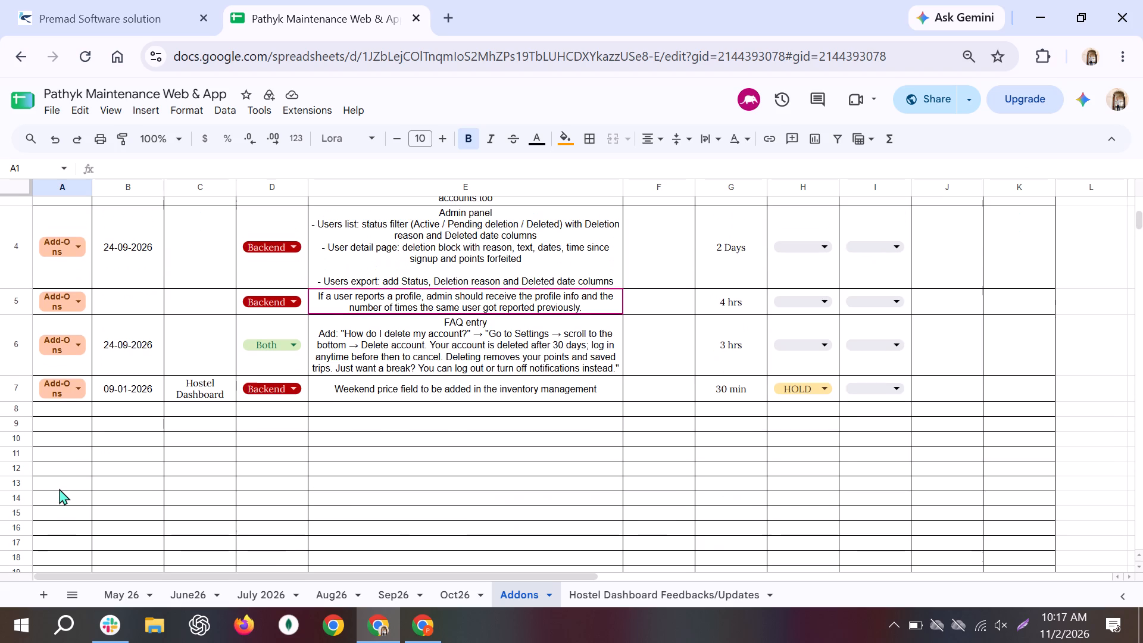
scroll(59, 488, right, 1)
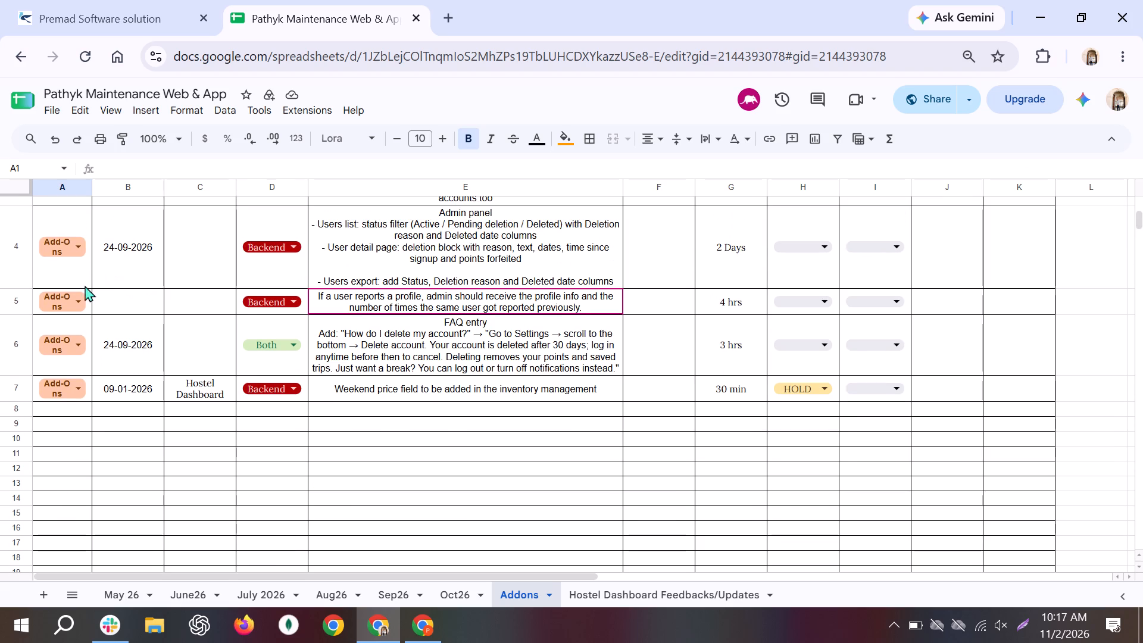
click(86, 291)
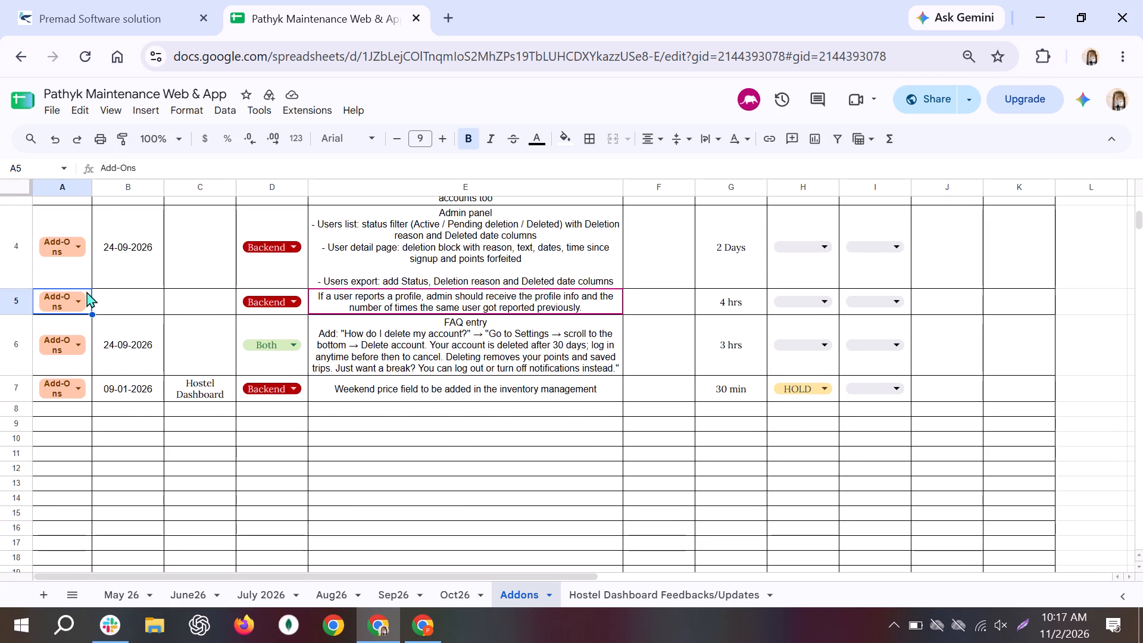
key(ctrl+c)
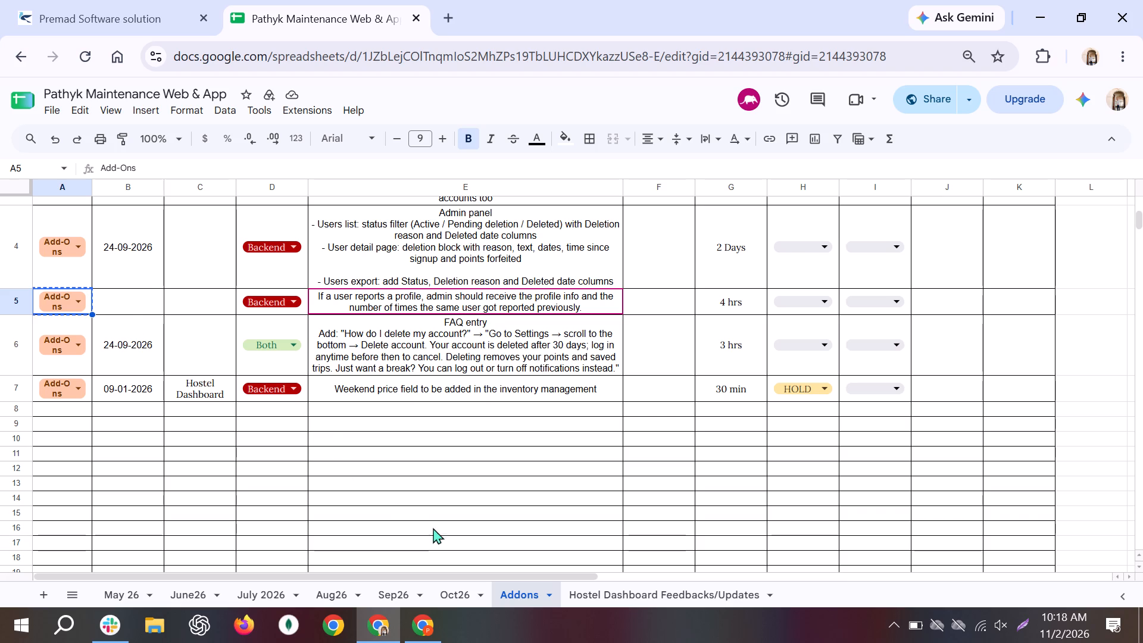
click(457, 591)
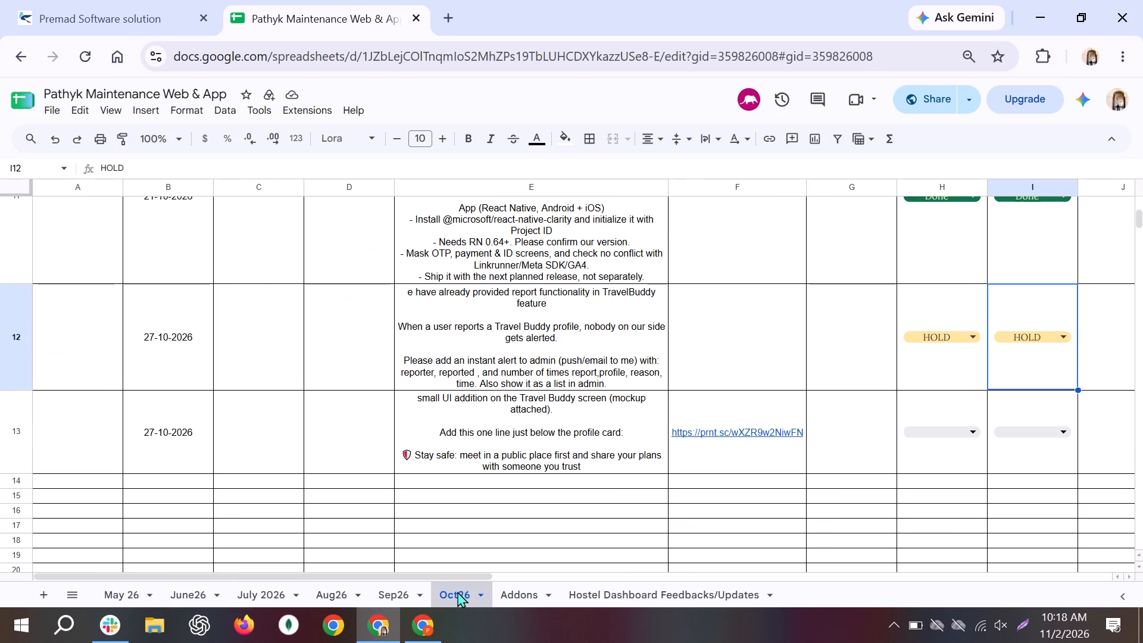
click(82, 342)
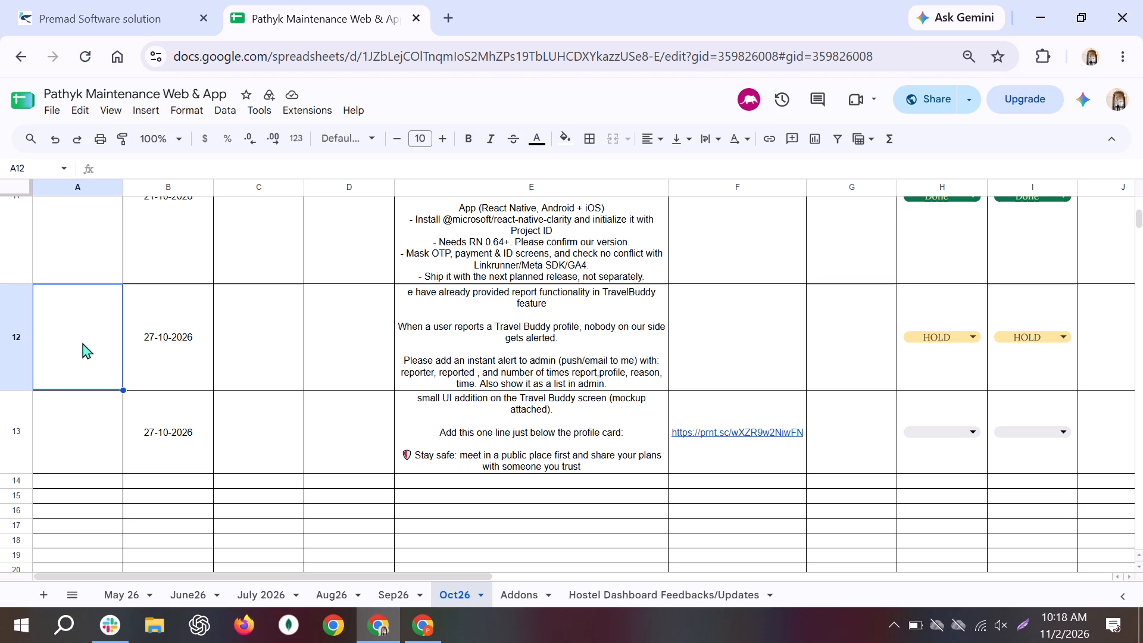
key(ctrl+v)
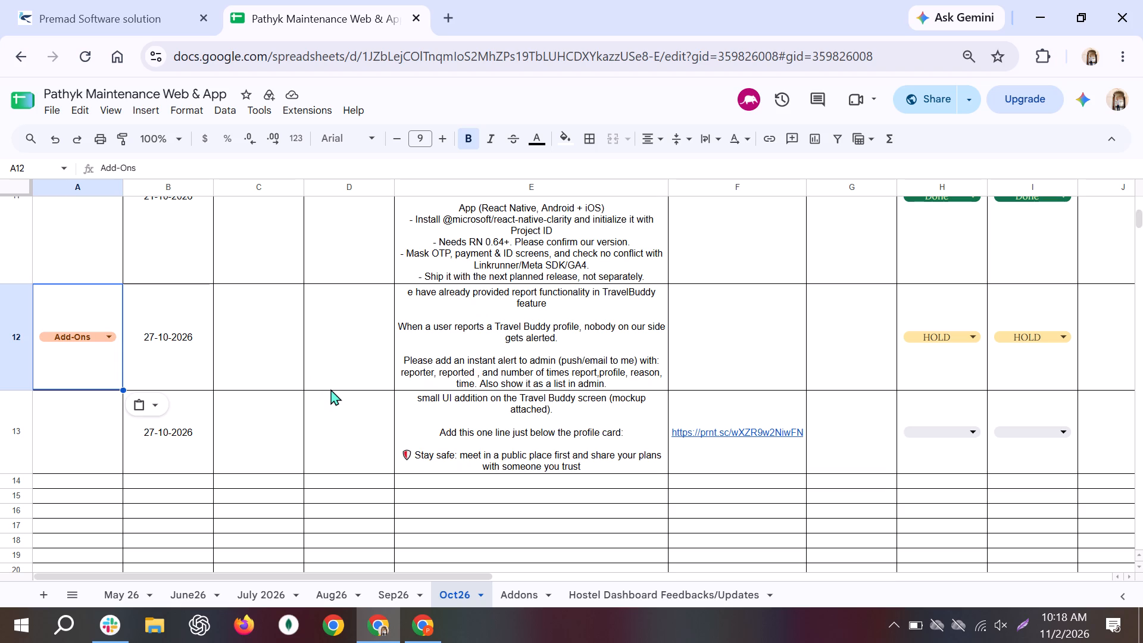
Widen the "Comment If any" column in the Oct26 sheet.
scroll(419, 448, left, 3)
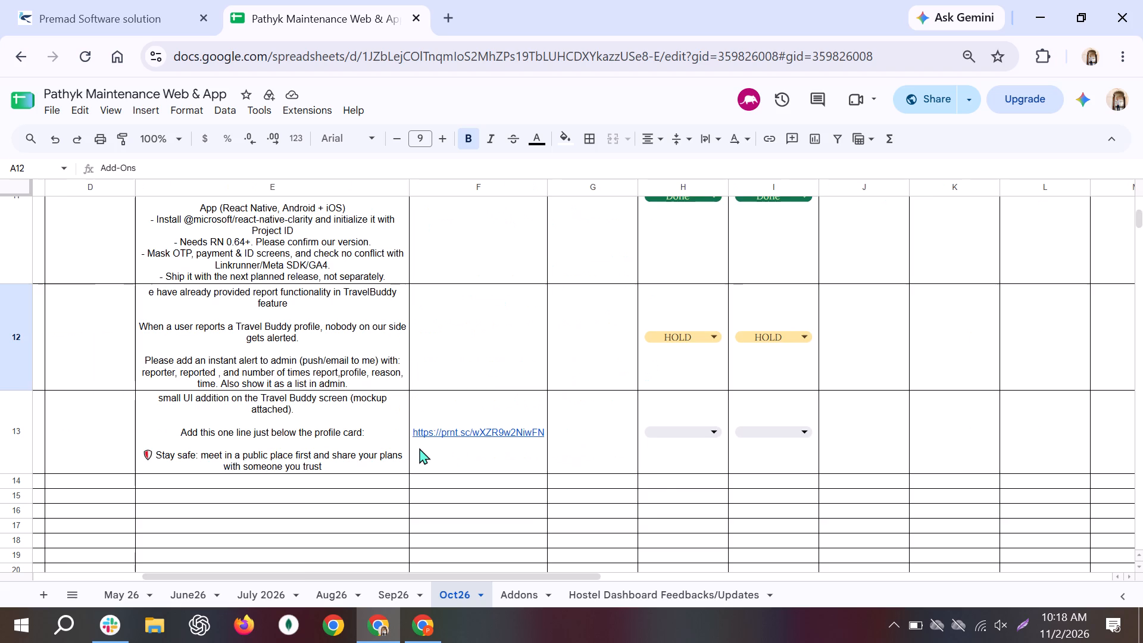
scroll(419, 448, right, 3)
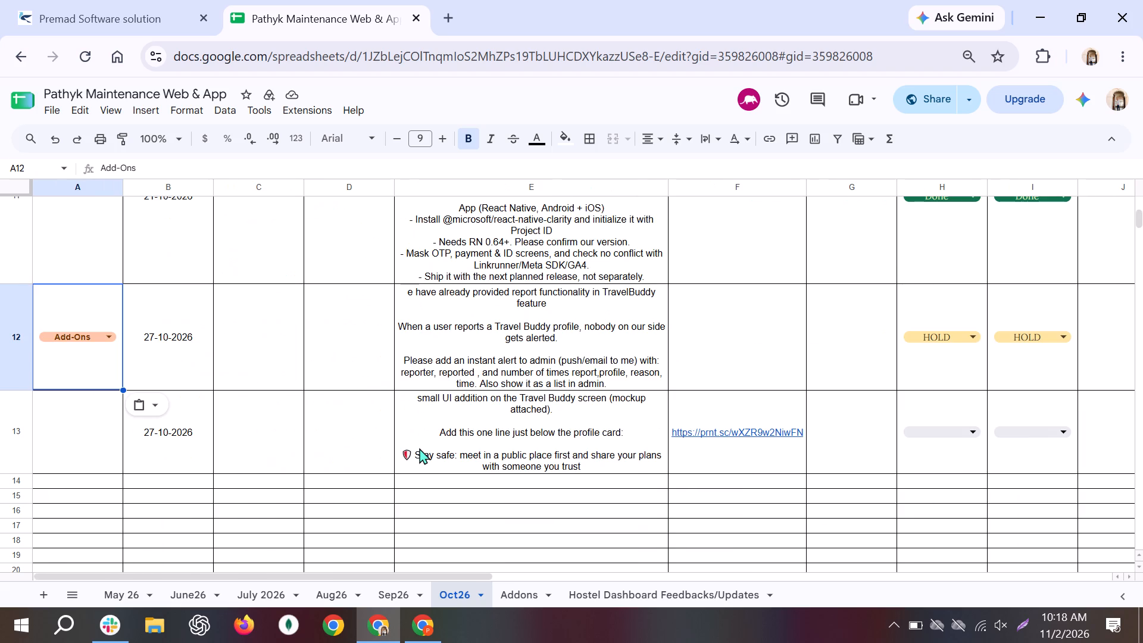
scroll(419, 448, right, 2)
scroll(419, 448, left, 4)
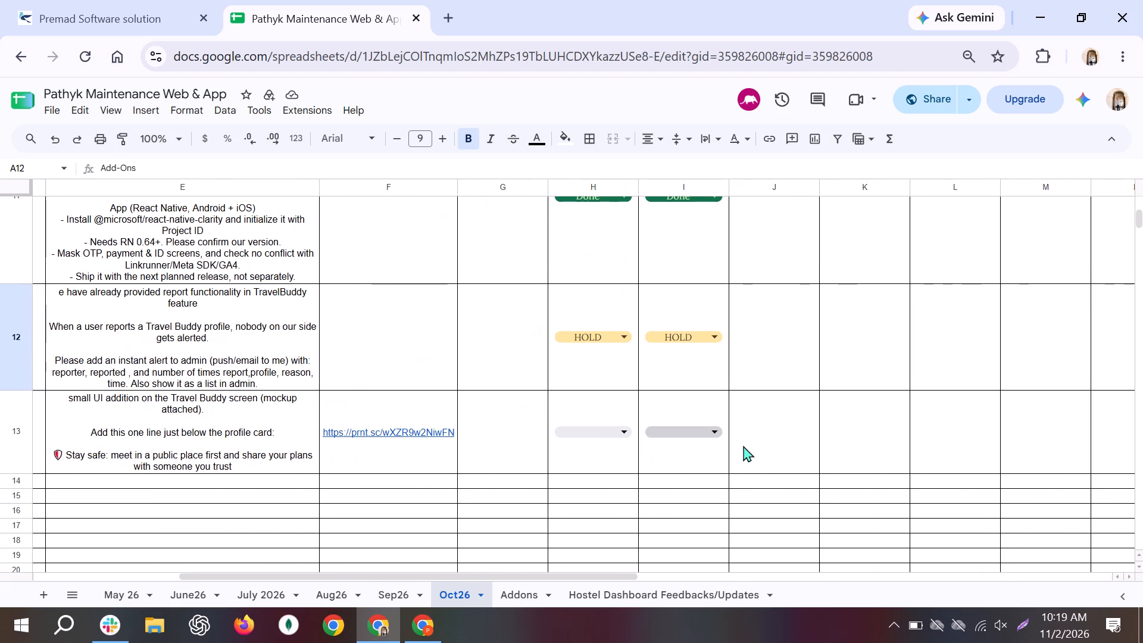
scroll(876, 454, up, 8)
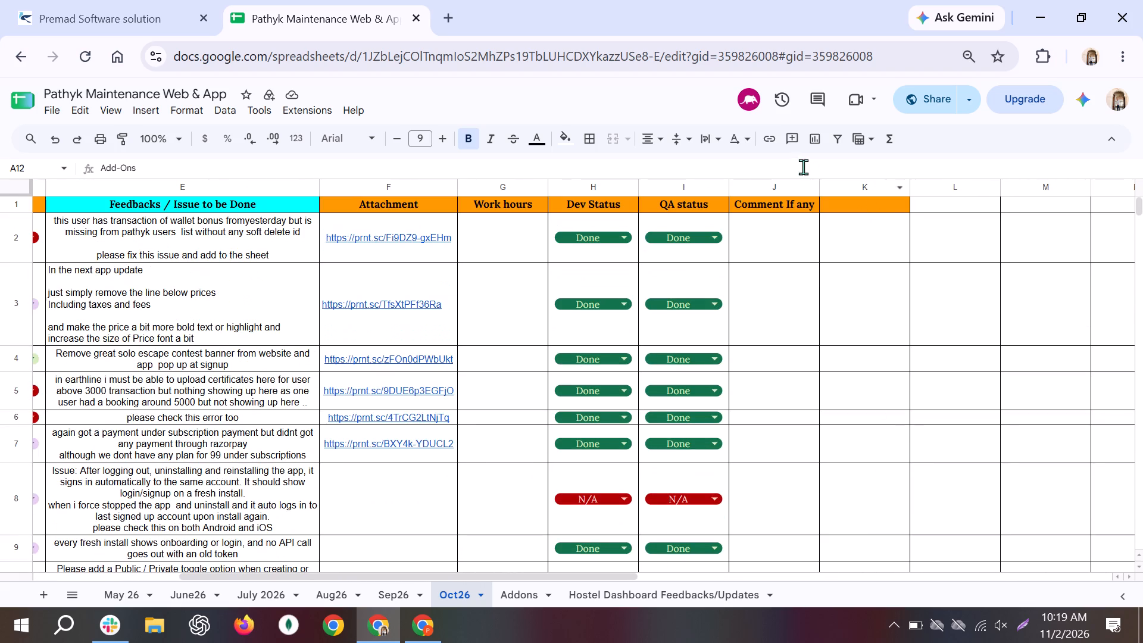
drag(820, 187, 868, 196)
Centre the text horizontally in the comment cell of row 12, the Travel Buddy report alert.
scroll(868, 196, down, 2)
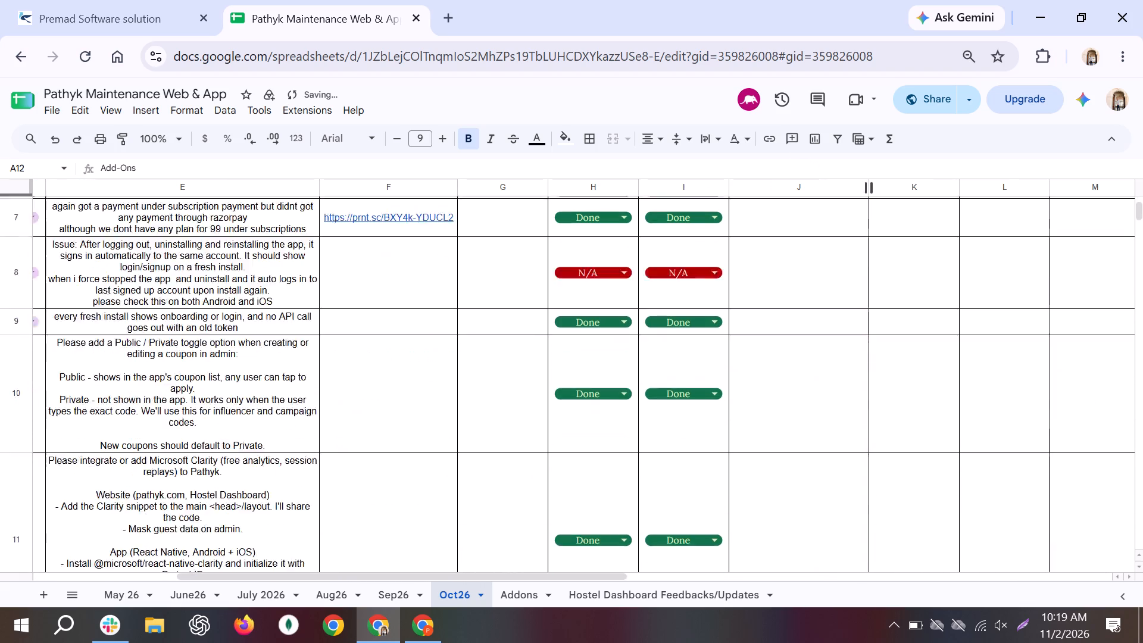
scroll(868, 196, down, 5)
scroll(868, 196, right, 4)
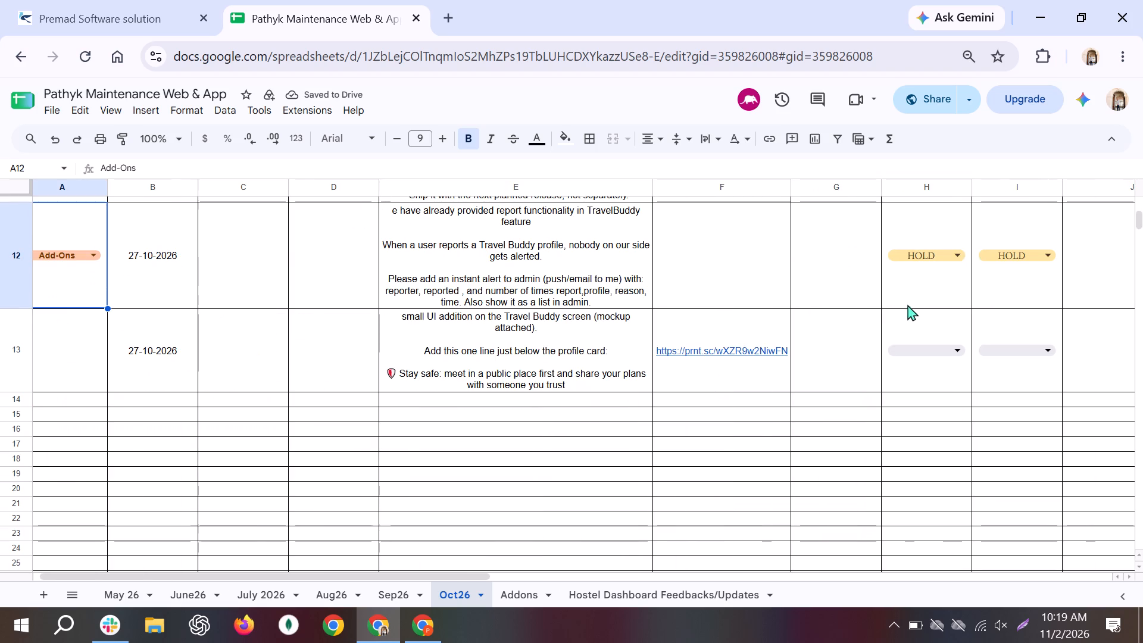
scroll(633, 337, left, 3)
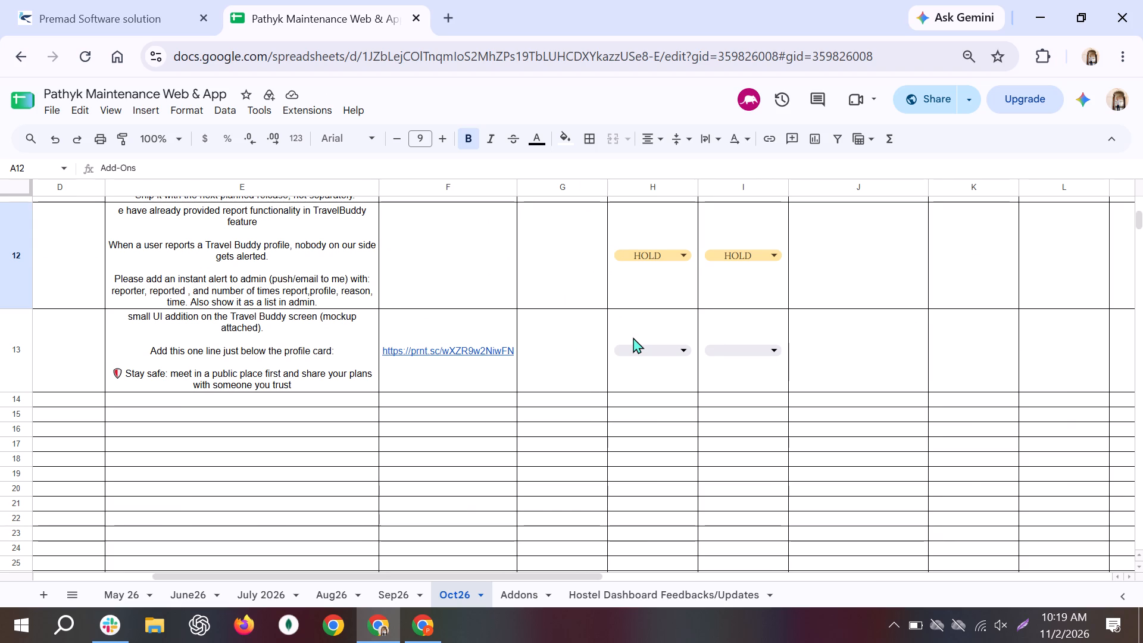
scroll(633, 337, up, 1)
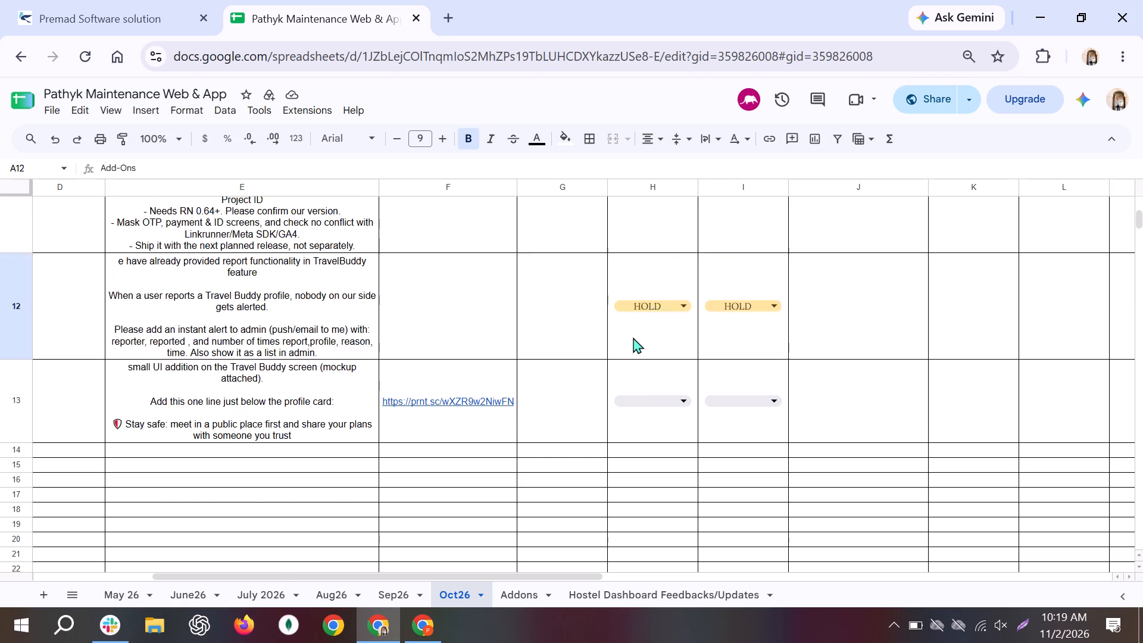
scroll(633, 337, up, 1)
click(823, 482)
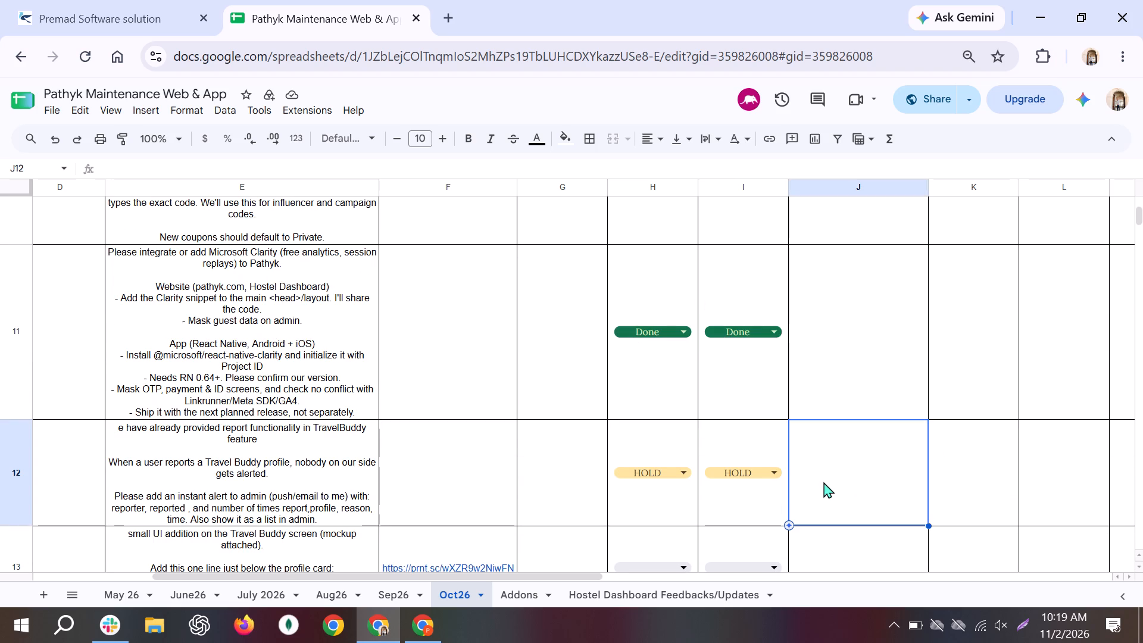
text(this)
key(space)
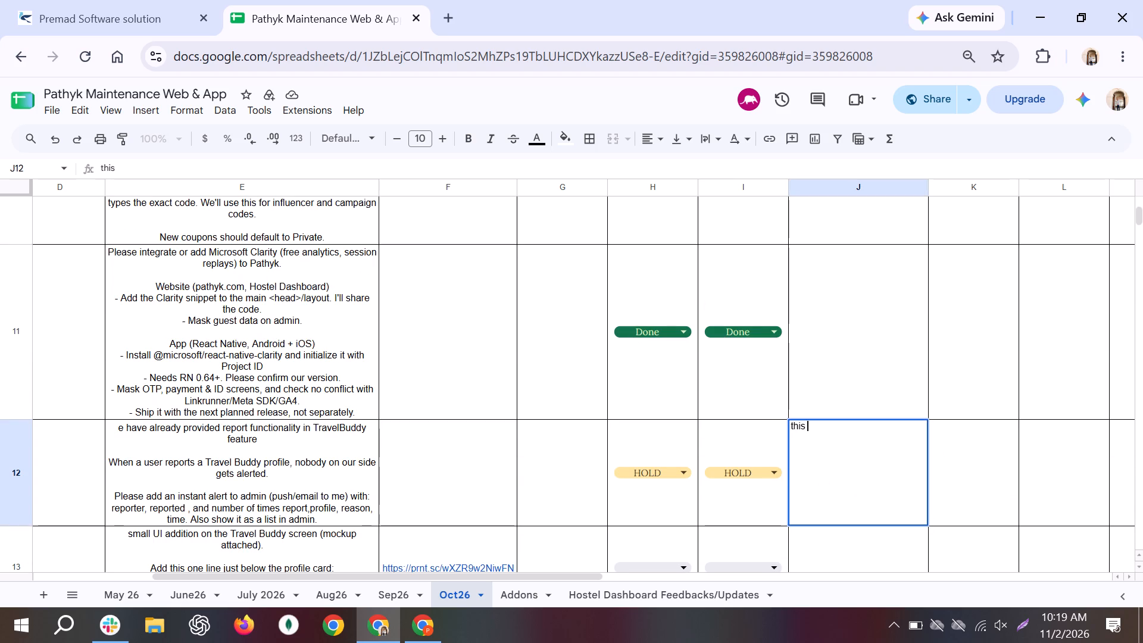
key(BackSpace)
key(BackSpace)
key(BackSpace)
key(BackSpace)
key(BackSpace)
drag(647, 139, 673, 163)
click(673, 163)
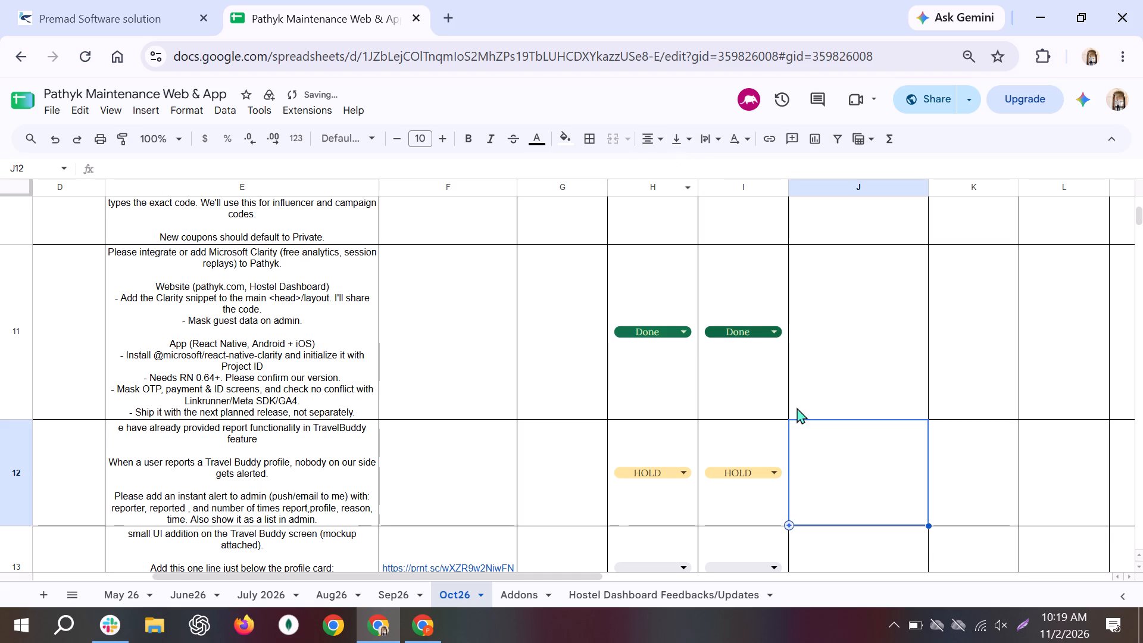
Enter the comment "This point should be consider as a add -ons" in J12 for the Travel Buddy report alert, and copy its full text.
text(thi)
key(BackSpace)
key(BackSpace)
key(BackSpace)
key(BackSpace)
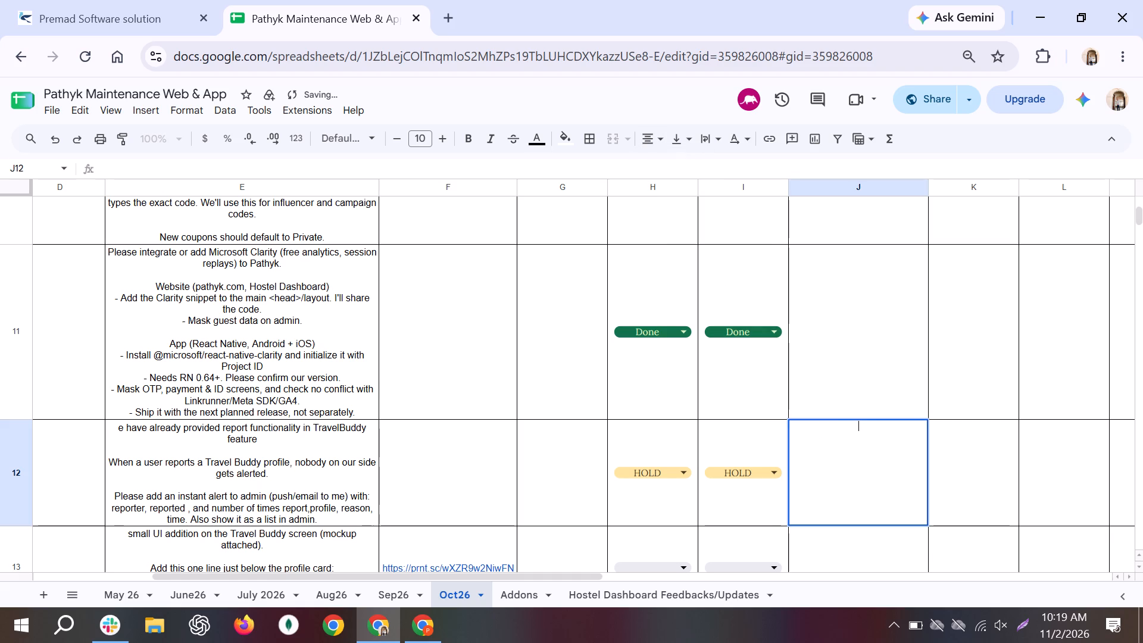
text(THis)
key(space)
key(BackSpace)
key(BackSpace)
key(BackSpace)
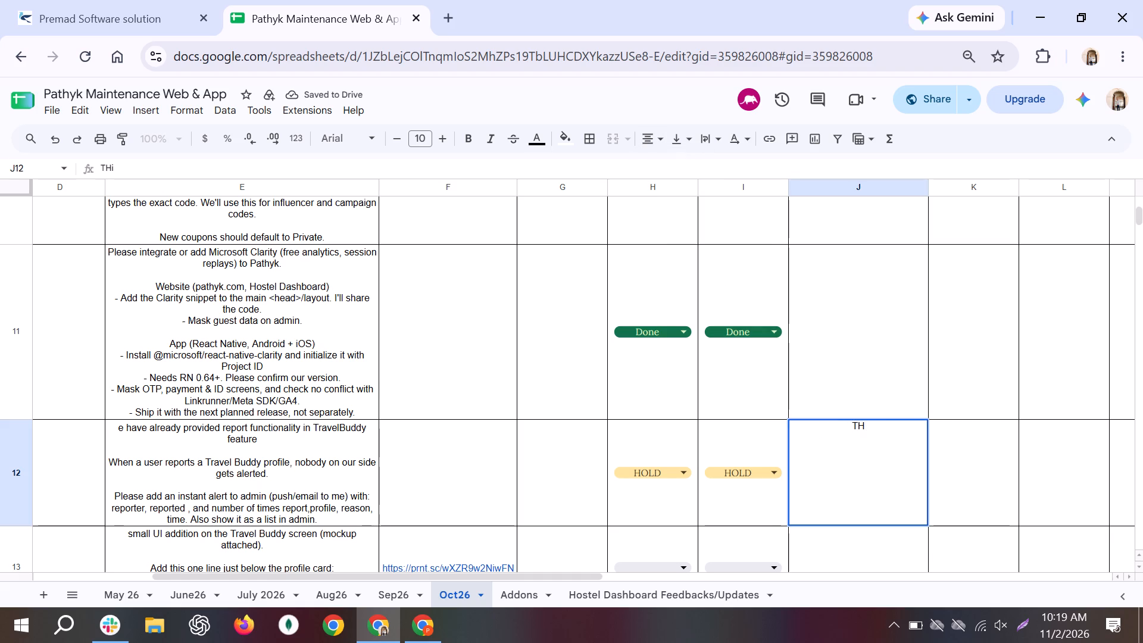
key(BackSpace)
text(his)
key(space)
text(point shoiu)
key(BackSpace)
key(BackSpace)
text(ulf b)
key(BackSpace)
key(BackSpace)
key(BackSpace)
text(d be)
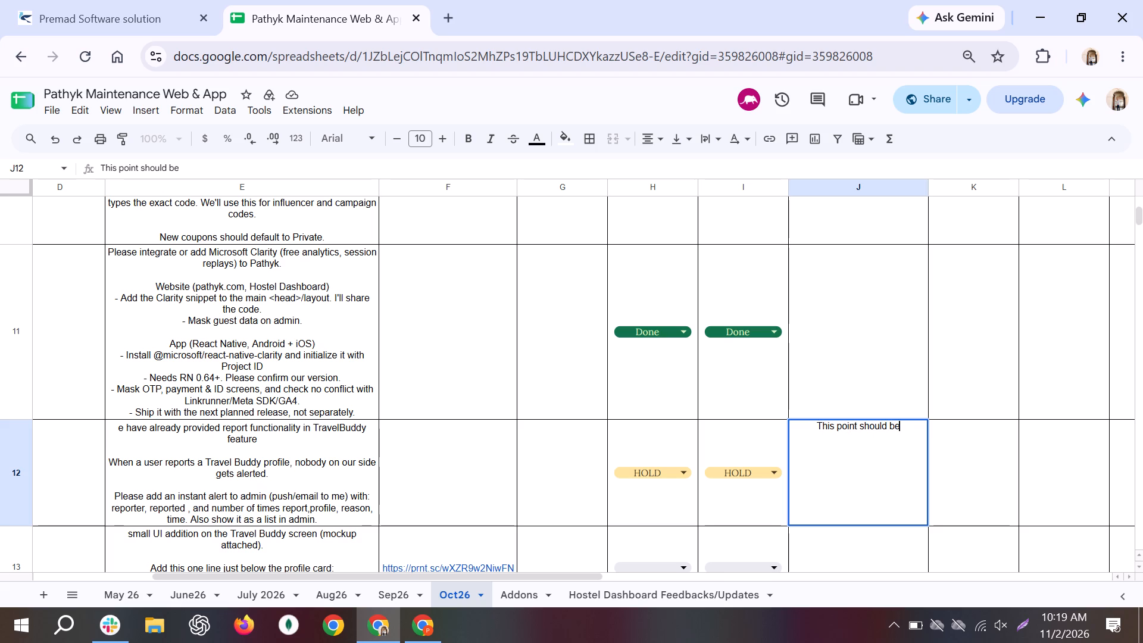
key(space)
text(consider)
key(space)
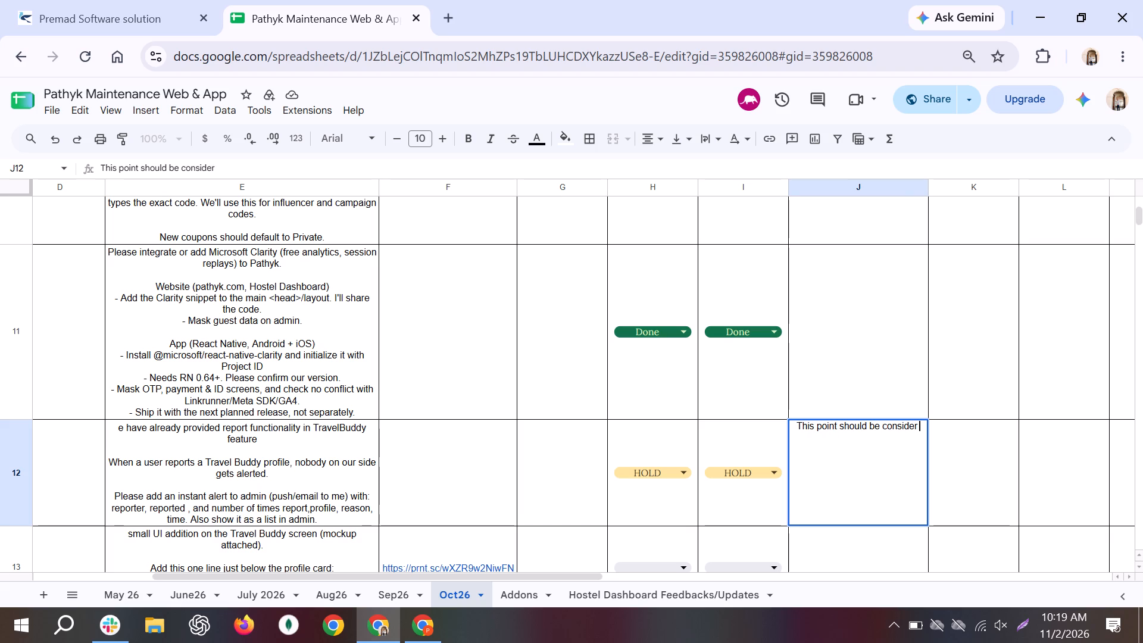
text(in)
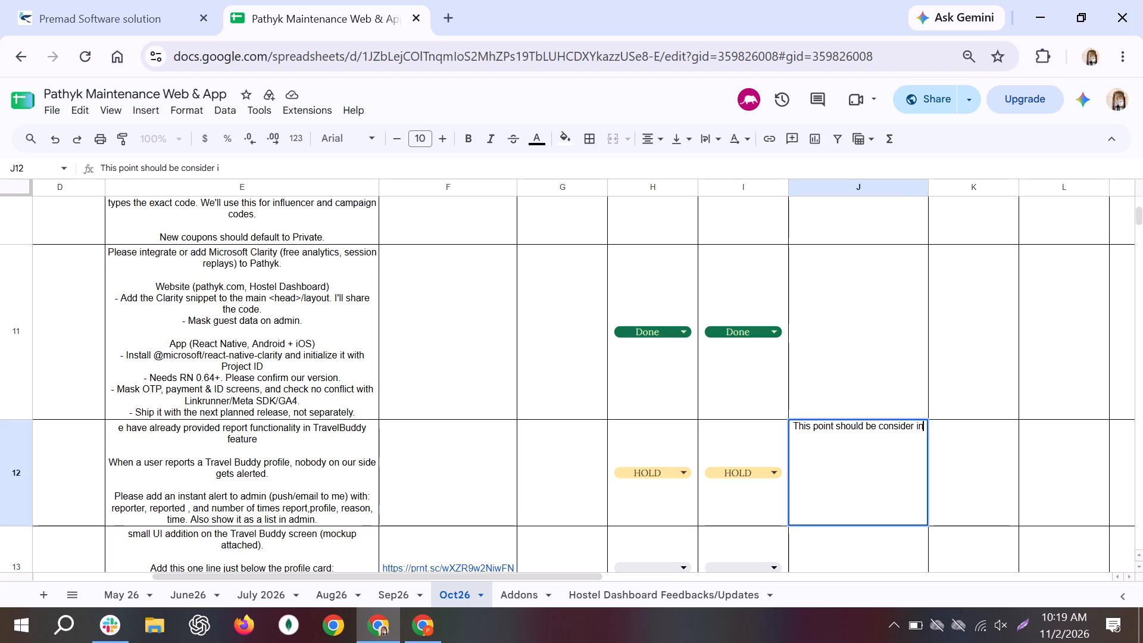
key(space)
key(BackSpace)
key(BackSpace)
key(BackSpace)
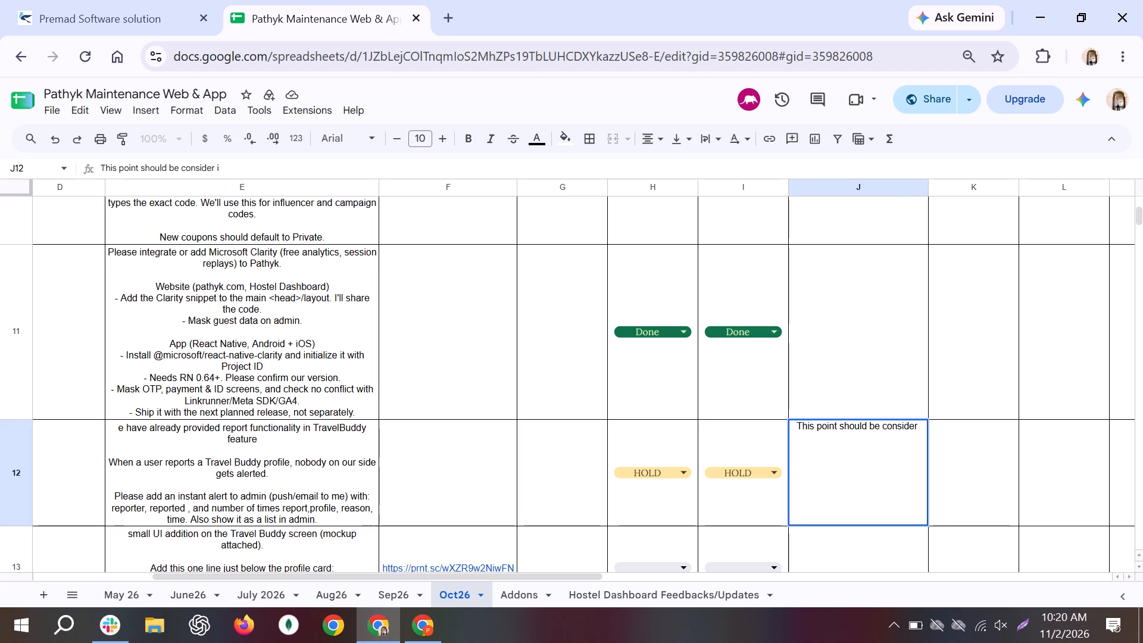
text(as a add -)
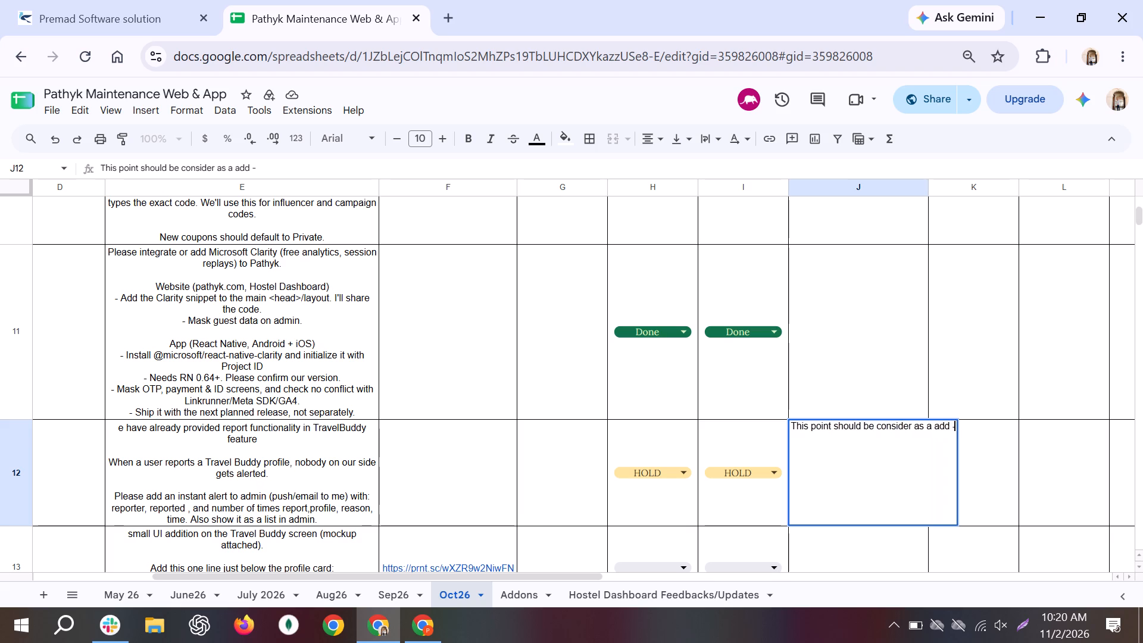
text(ons)
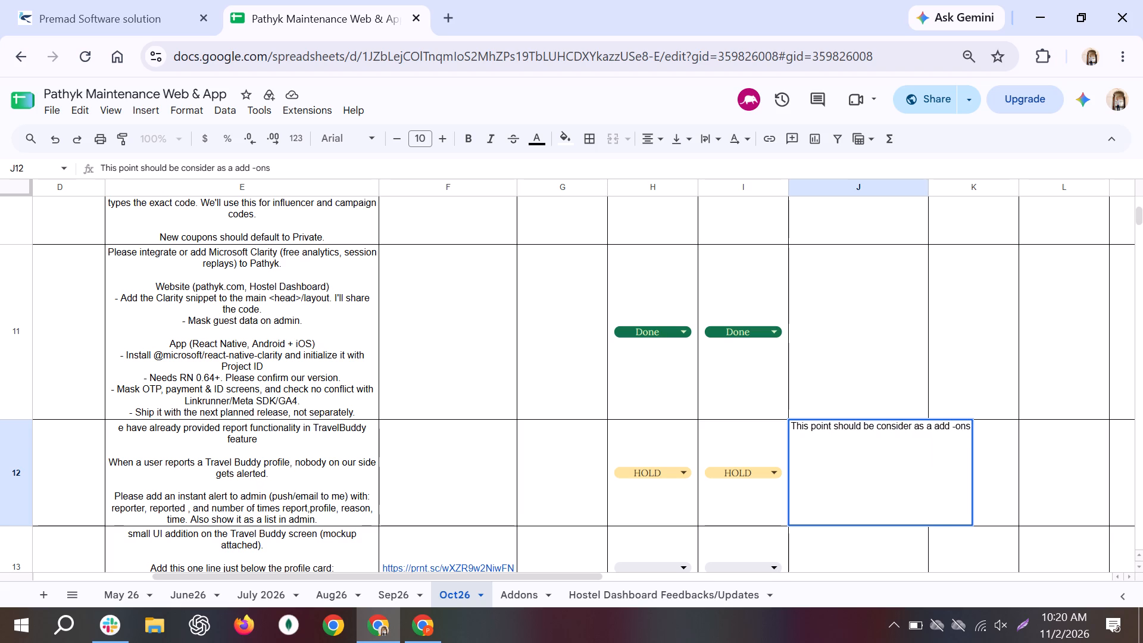
key(ctrl+c)
key(ctrl+a)
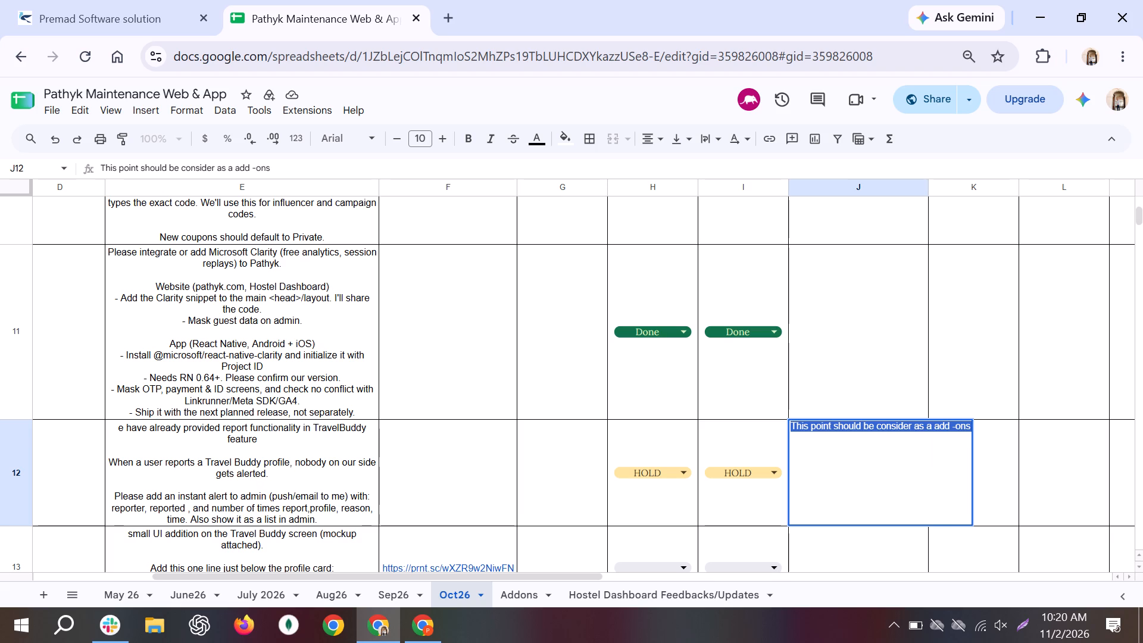
key(ctrl+c)
key(Return)
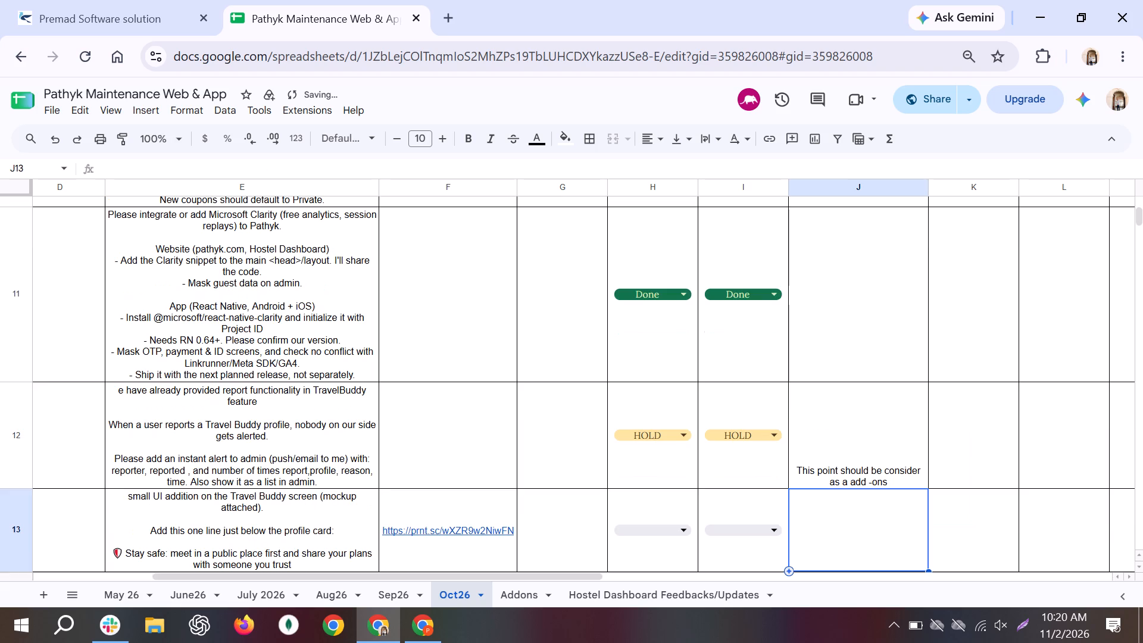
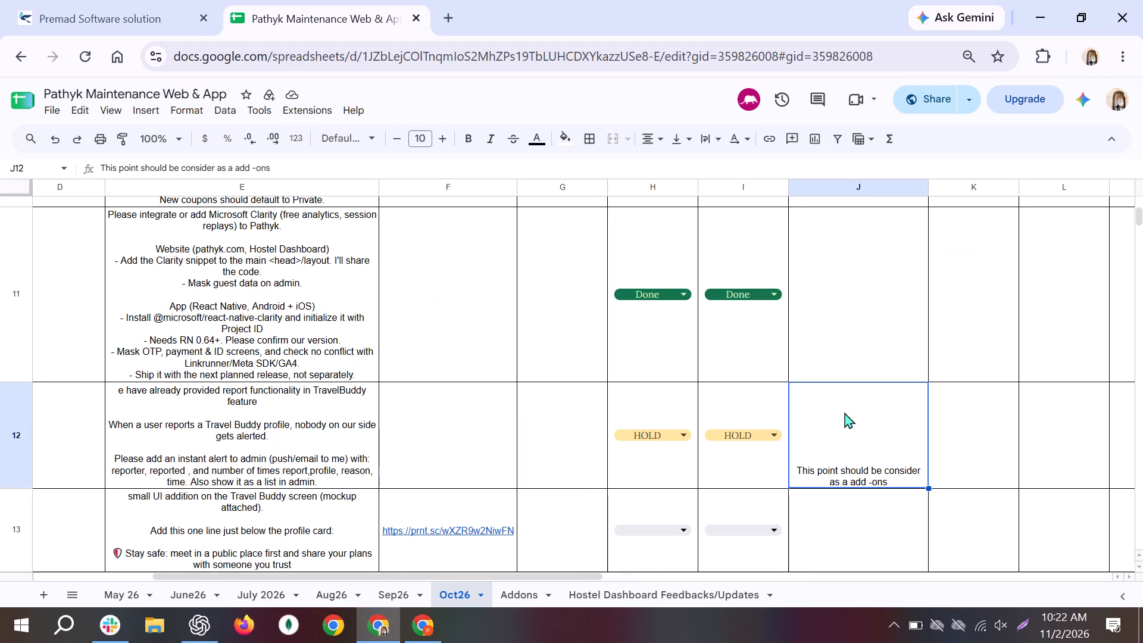
key(ctrl+a)
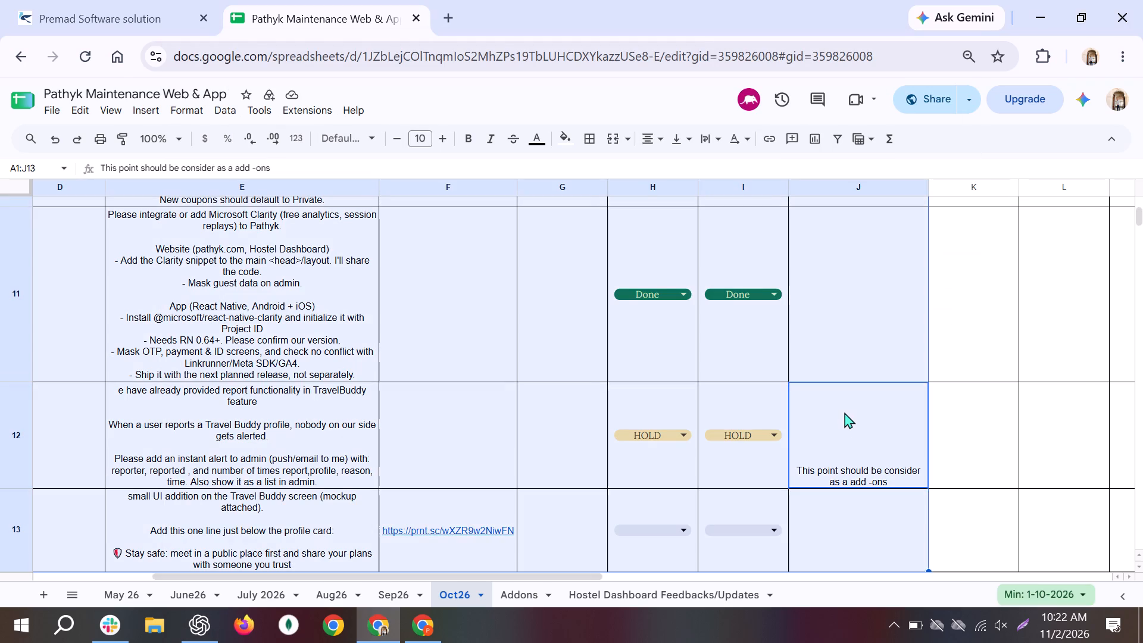
click(844, 412)
key(BackSpace)
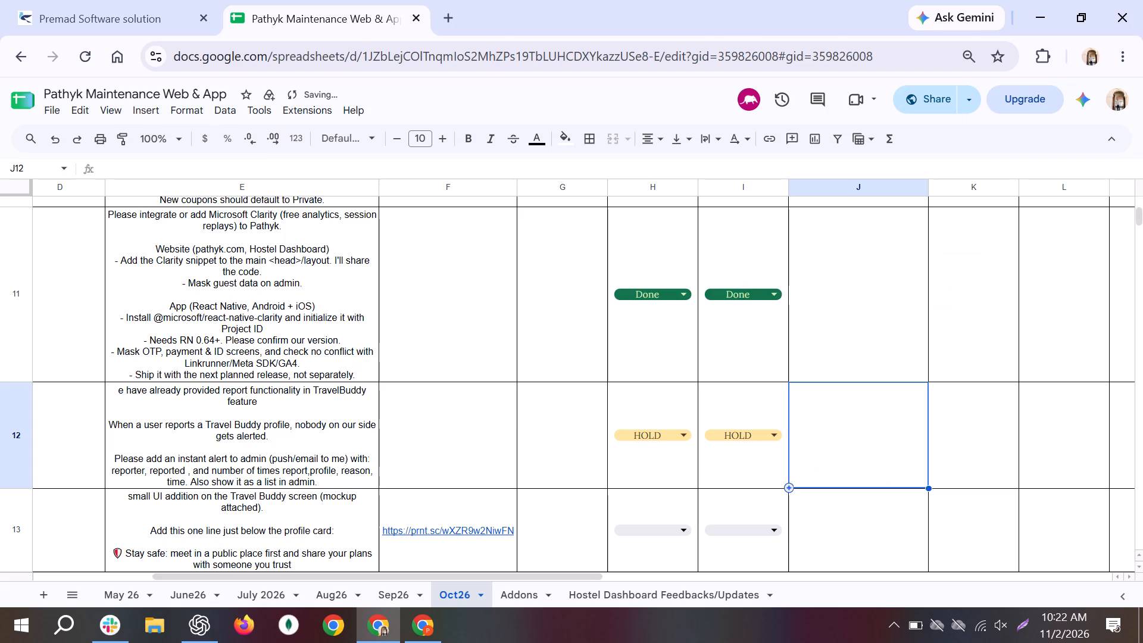
key(ctrl+v)
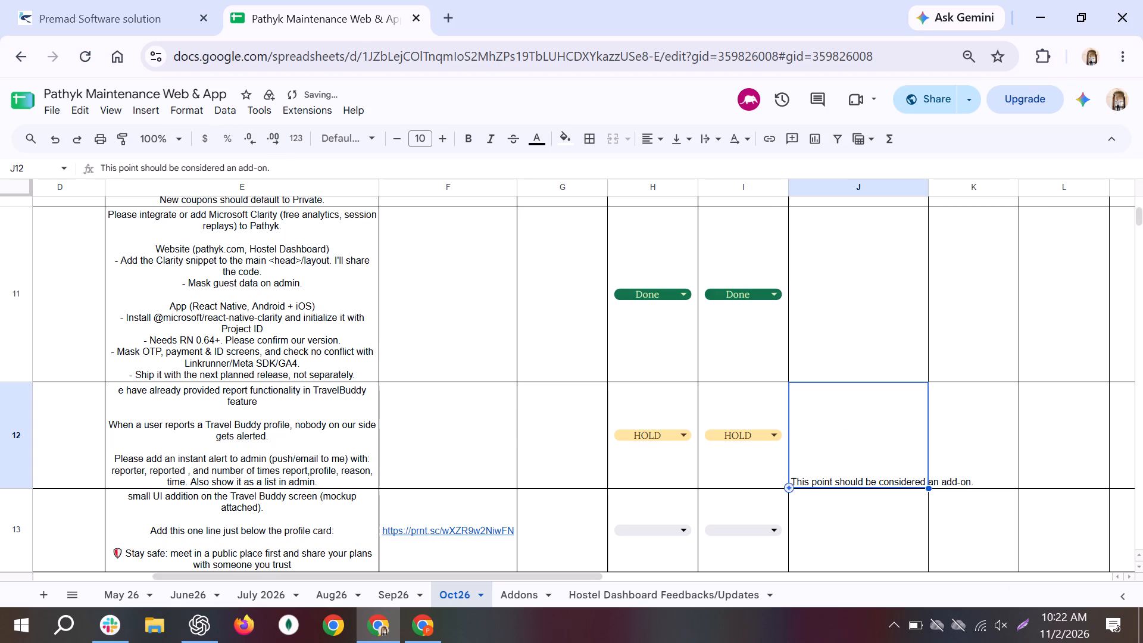
Centre the J12 comment horizontally, align it to the middle of the cell vertically, and wrap its text.
drag(651, 133, 673, 164)
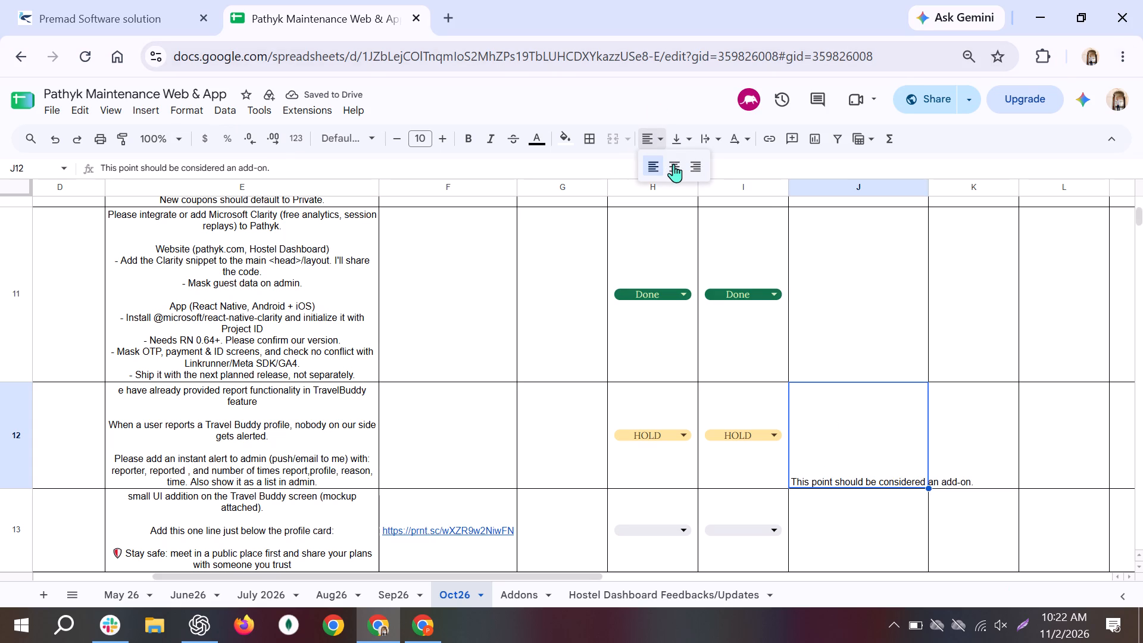
drag(673, 164, 674, 165)
click(674, 165)
drag(679, 139, 702, 164)
click(702, 164)
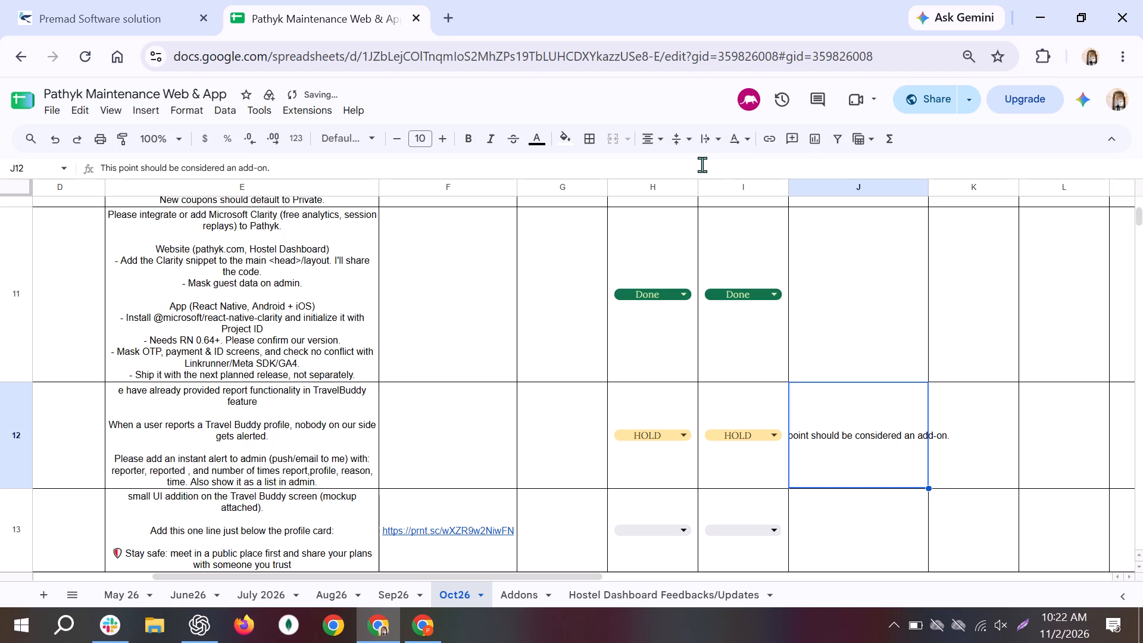
drag(710, 139, 726, 163)
click(726, 163)
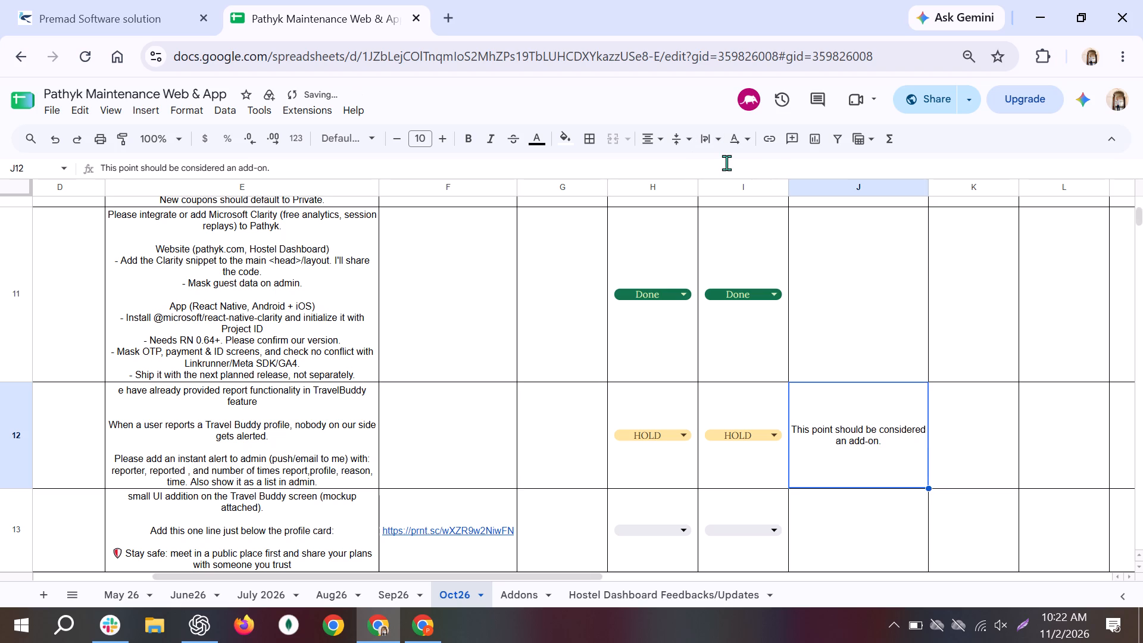
key(Return)
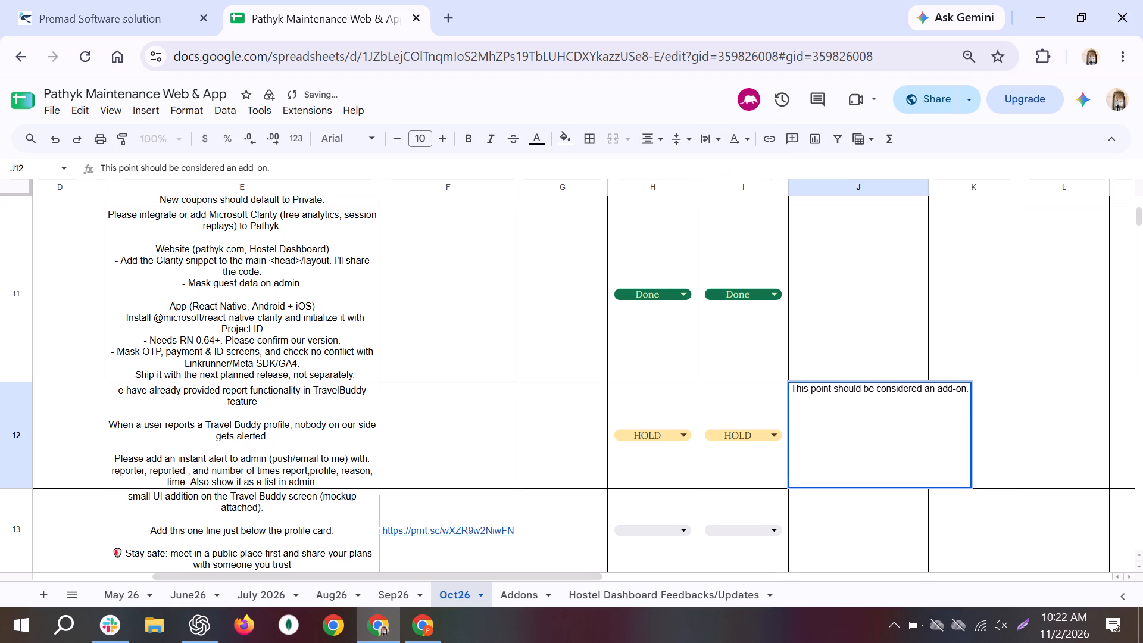
key(Return)
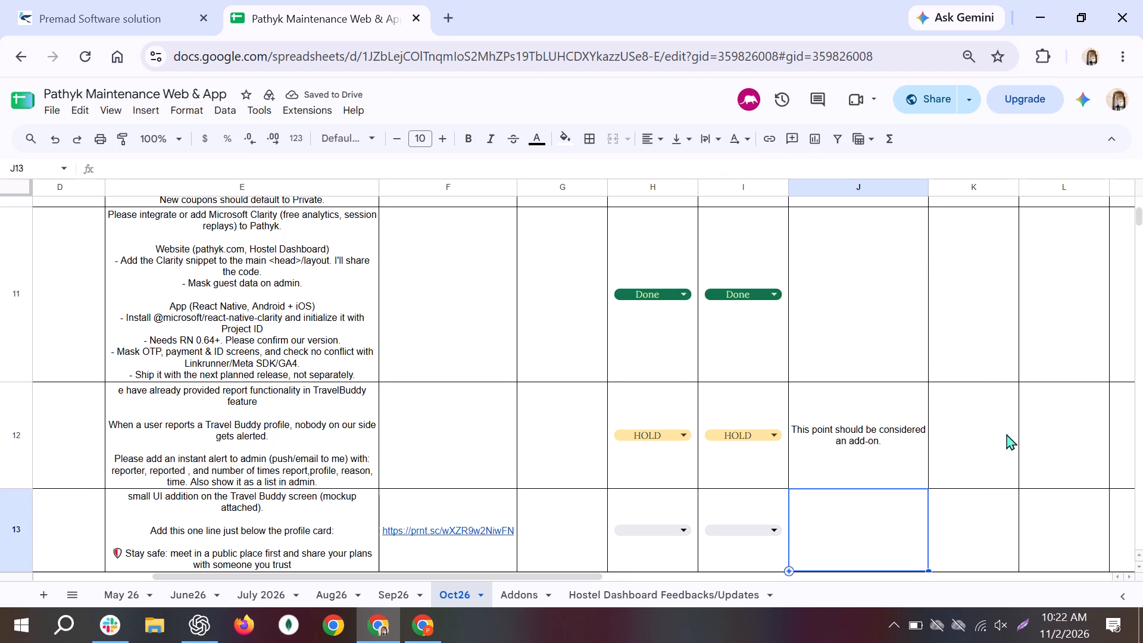
Look over the October feedback rows, their task labels and their Dev and QA statuses.
scroll(1006, 433, right, 1)
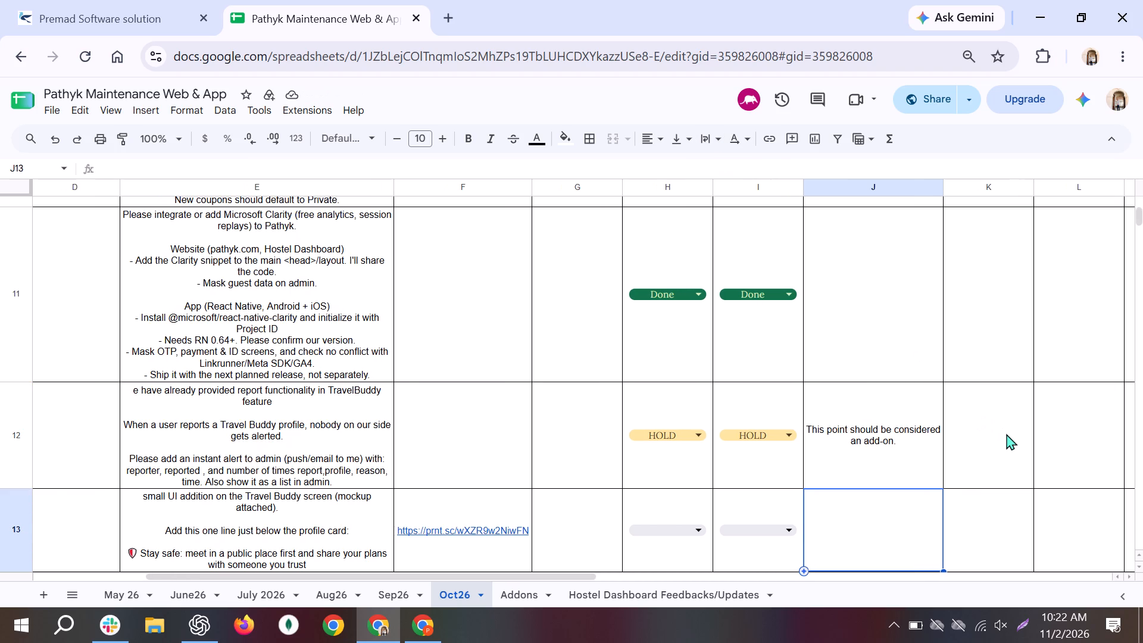
scroll(1006, 433, right, 4)
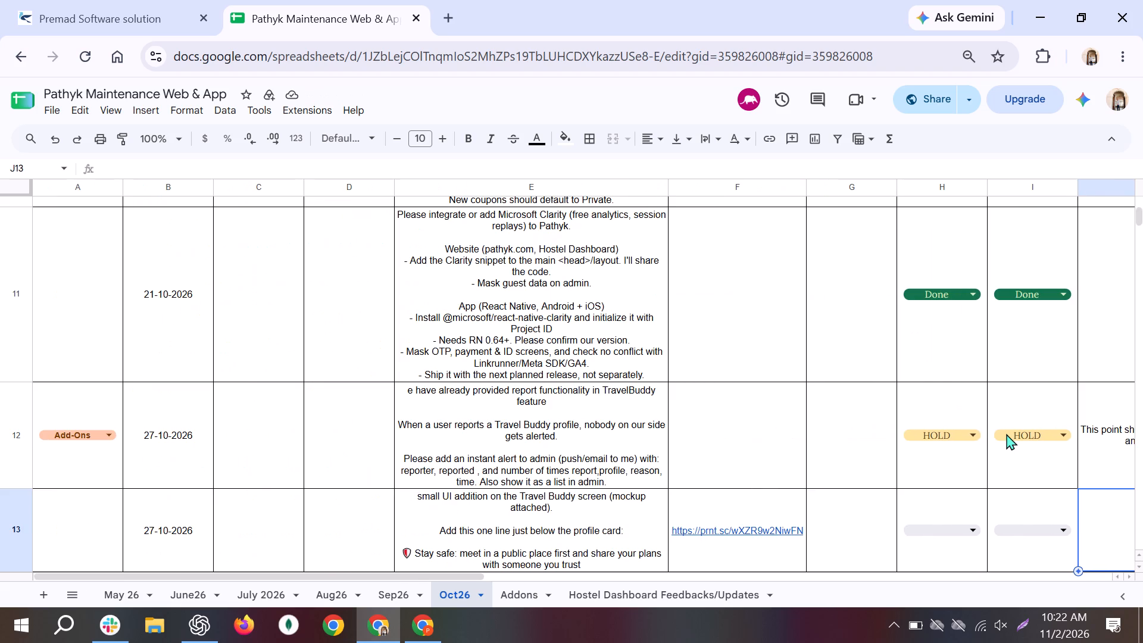
scroll(1006, 433, down, 1)
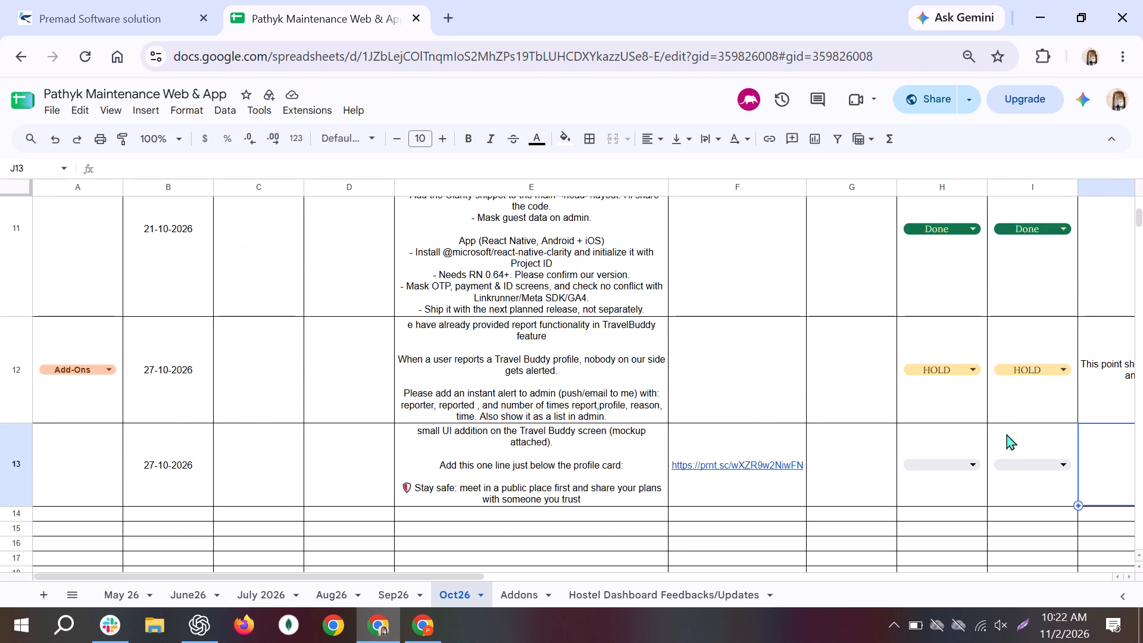
scroll(1006, 433, right, 1)
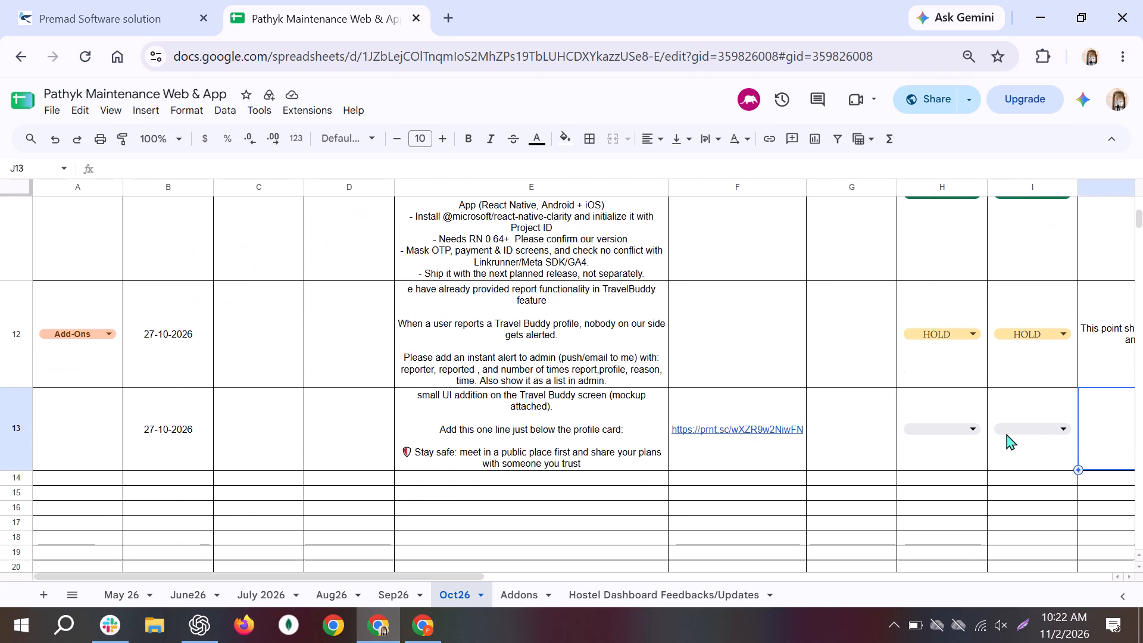
scroll(1006, 433, up, 5)
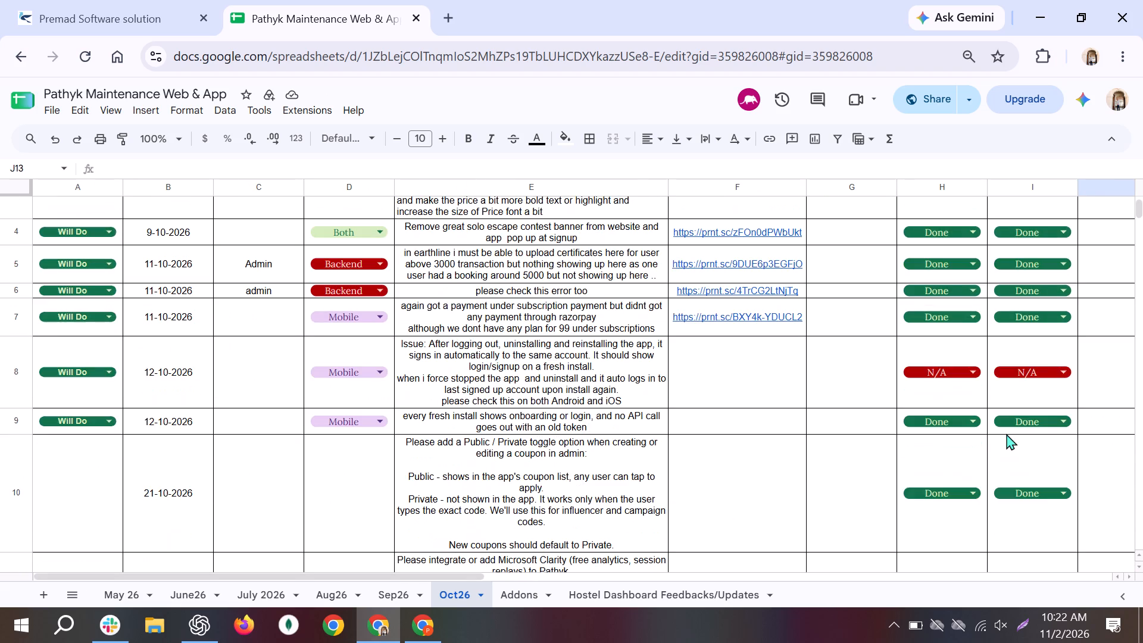
scroll(1006, 433, down, 5)
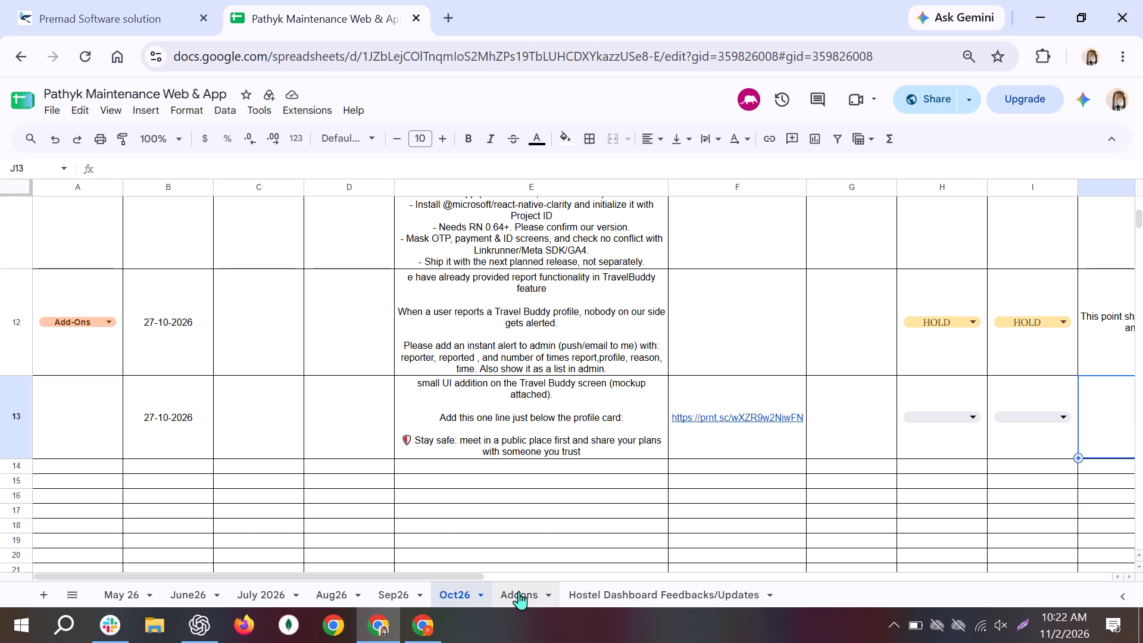
Add a new blank sheet after Oct26 and select cells A1 to F1 in it.
click(45, 594)
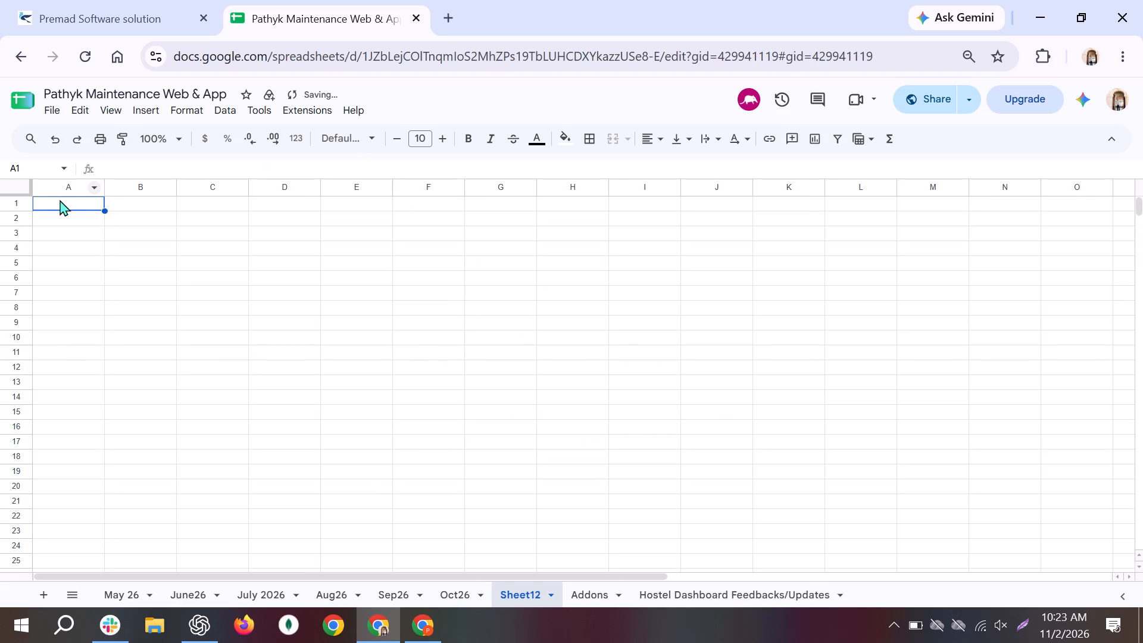
key(shift+Right)
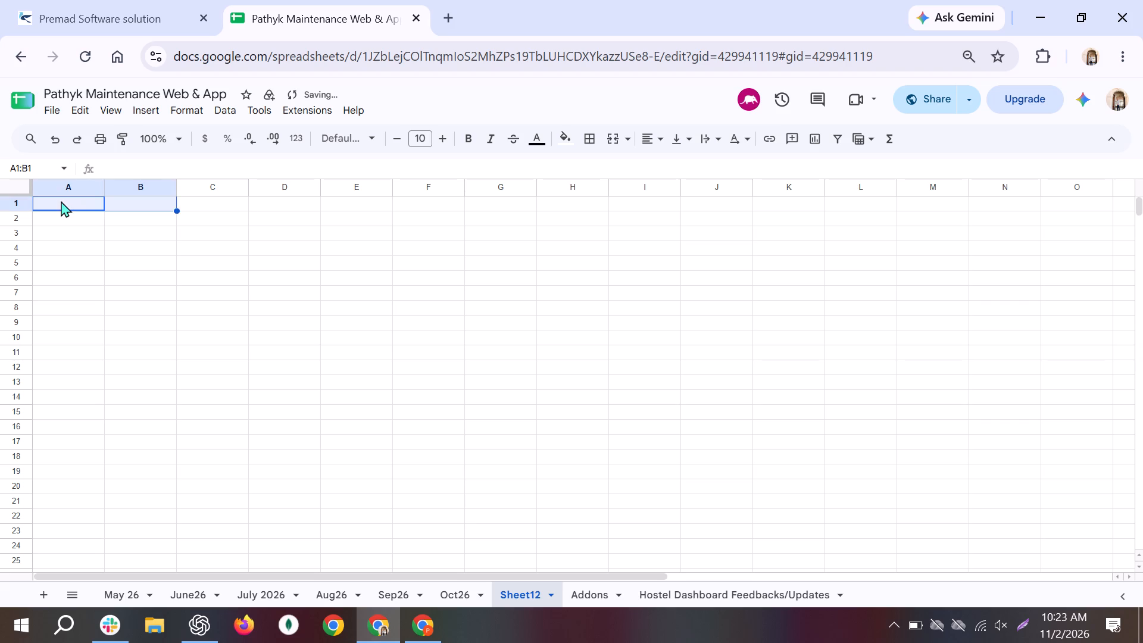
key(shift+Right)
key(shift+Right)
key(shift+Right)
key(shift+Right)
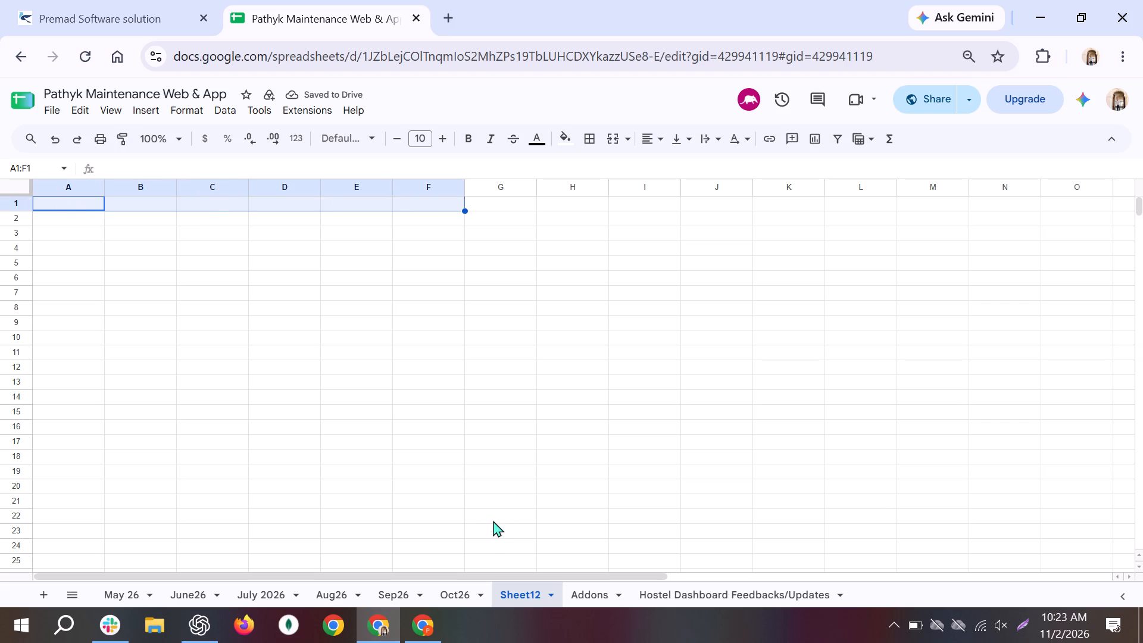
On the Oct26 sheet, fill the Will Do label from A9 down through A10 and A11.
click(437, 595)
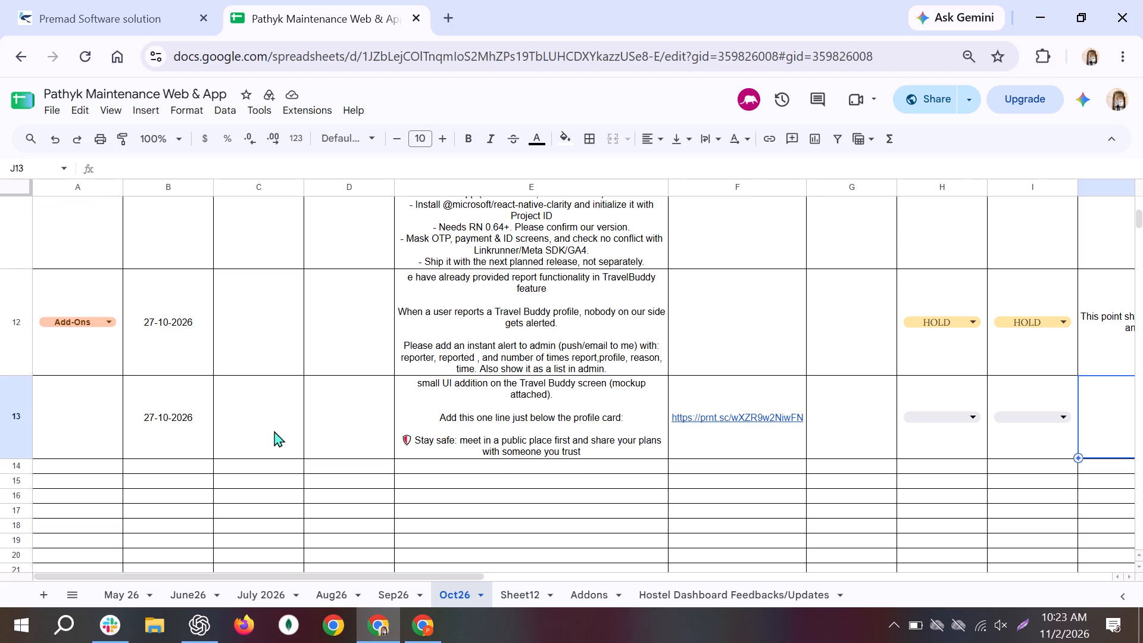
scroll(274, 430, up, 9)
scroll(274, 430, down, 3)
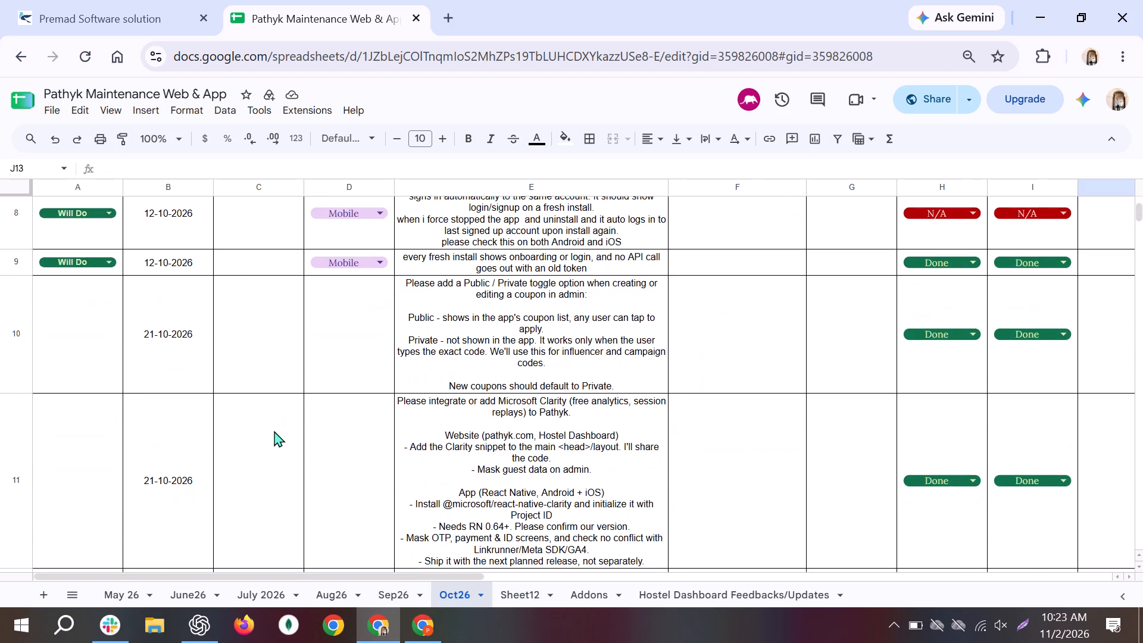
click(117, 270)
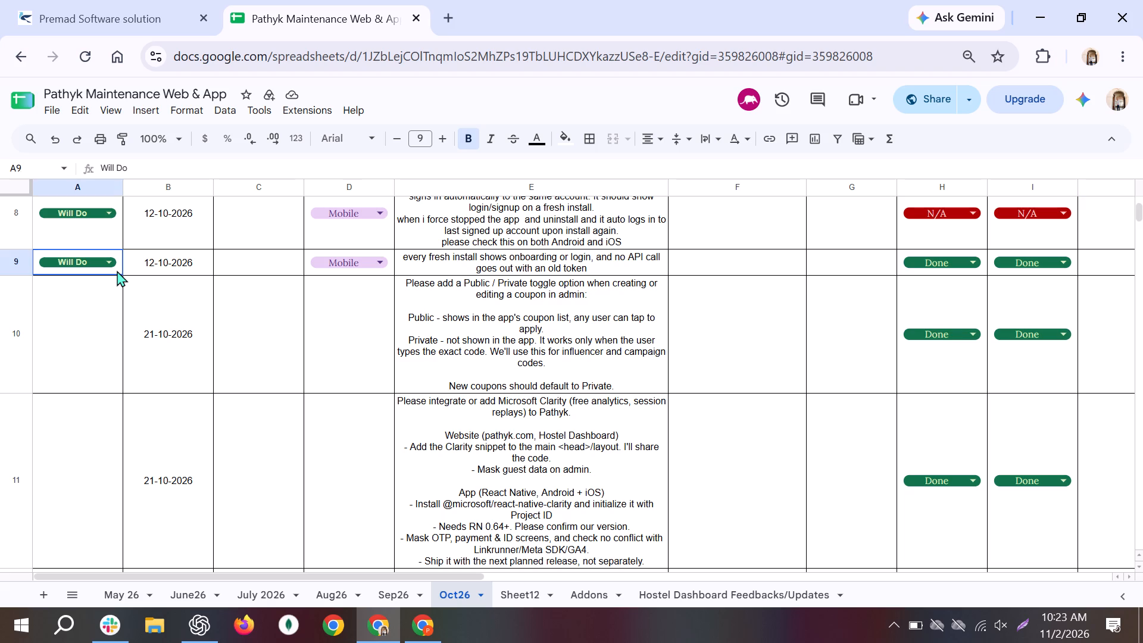
drag(123, 274, 111, 419)
drag(111, 419, 108, 498)
Extend the label dropdown from A12 down to A13 and set A13, the Travel Buddy safety line request, to Will Do.
scroll(108, 498, down, 2)
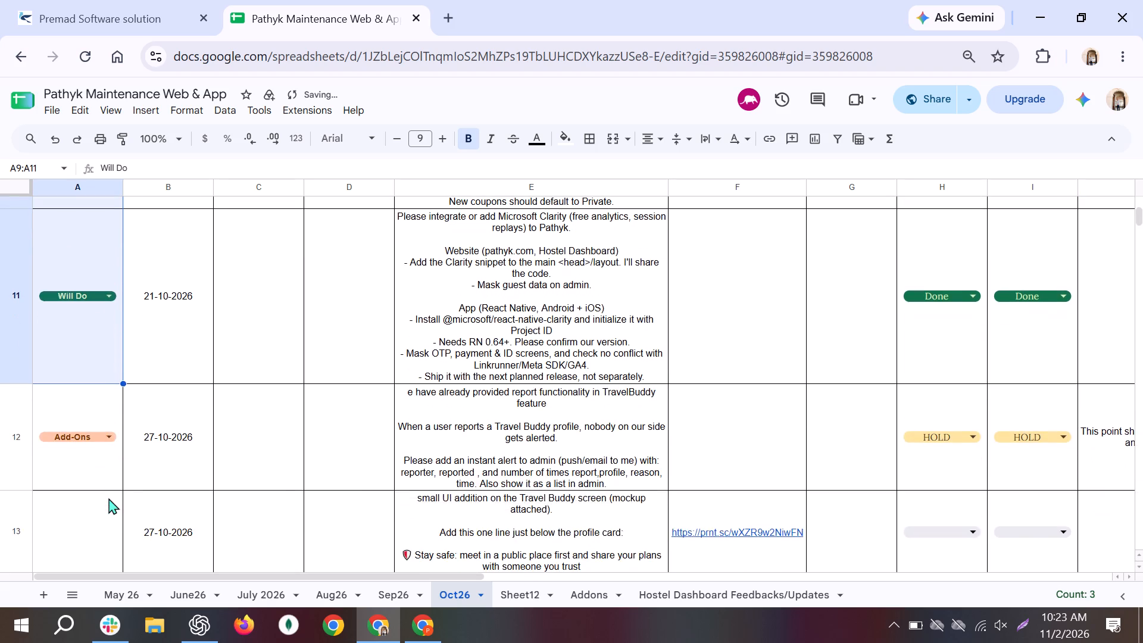
scroll(108, 498, down, 1)
click(103, 391)
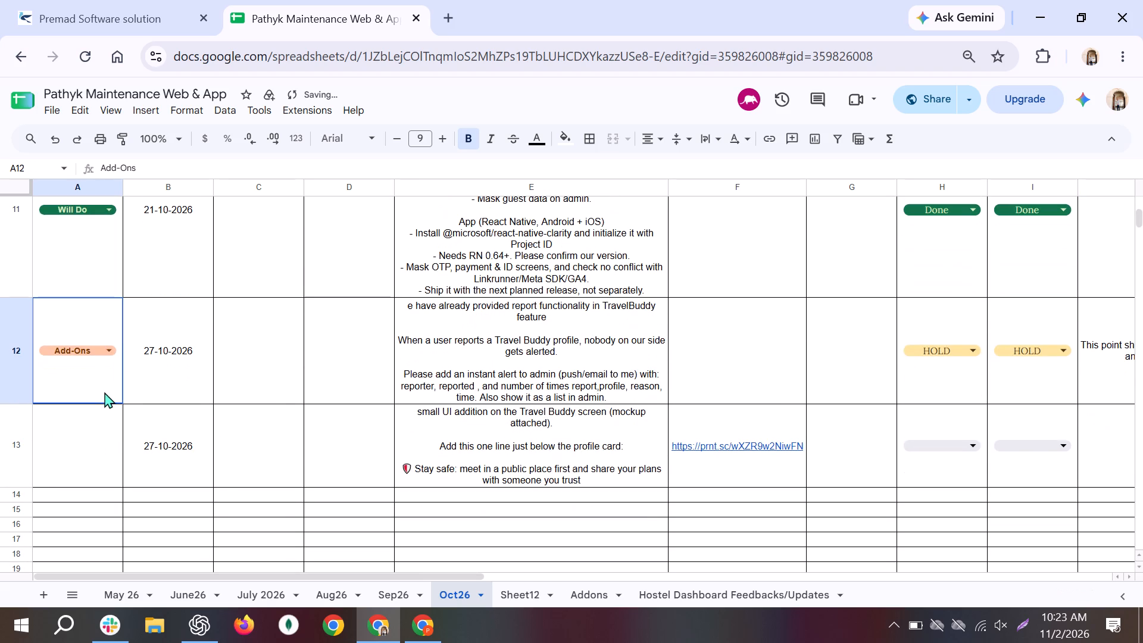
click(104, 392)
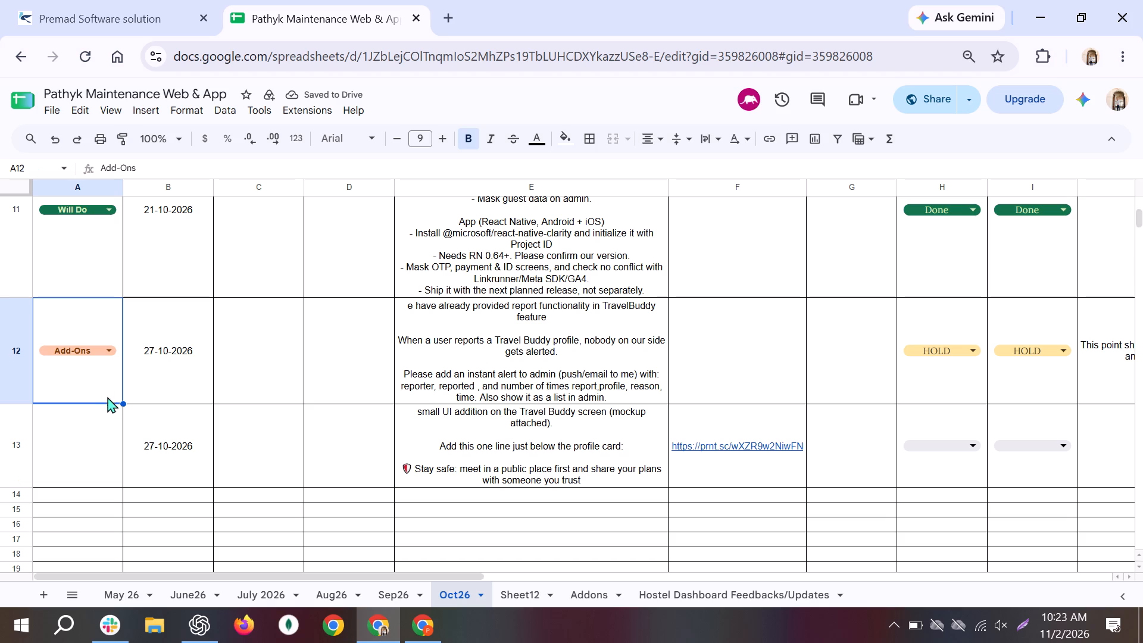
drag(121, 402, 121, 475)
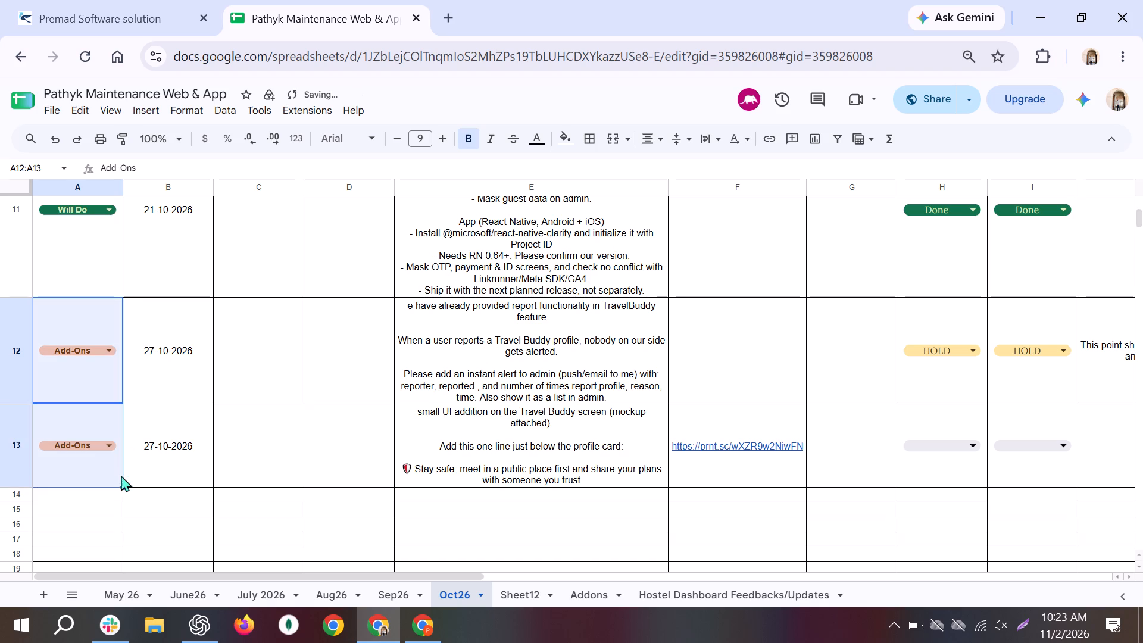
click(102, 464)
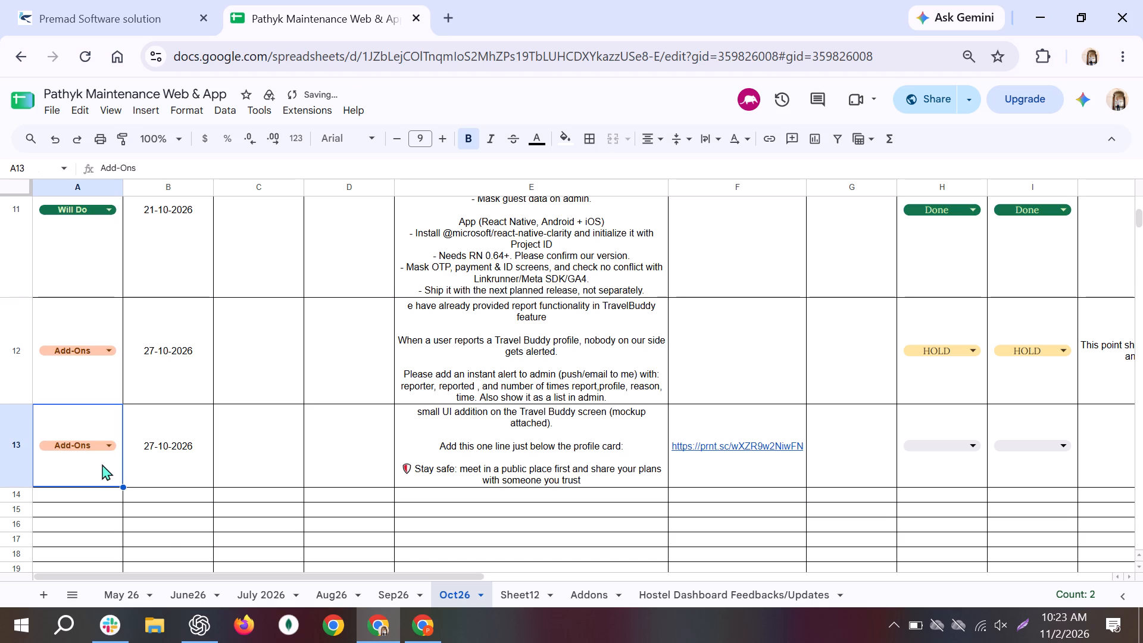
key(Return)
key(Return)
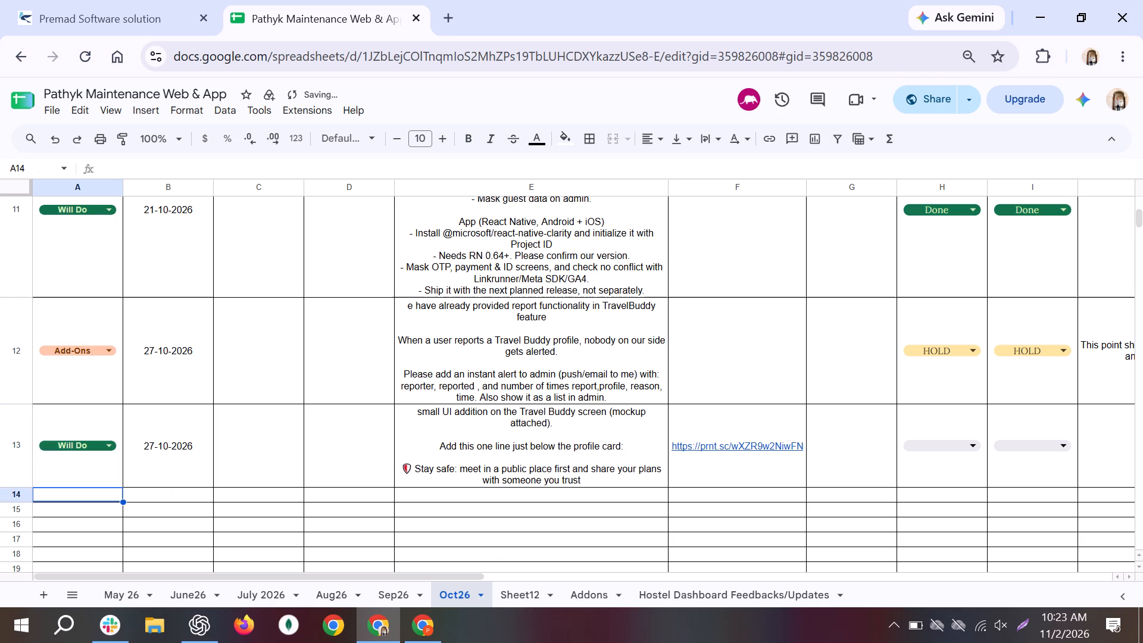
Copy the header cells A1 through J1, ending at Comment If any, from the Oct26 sheet.
scroll(452, 288, up, 18)
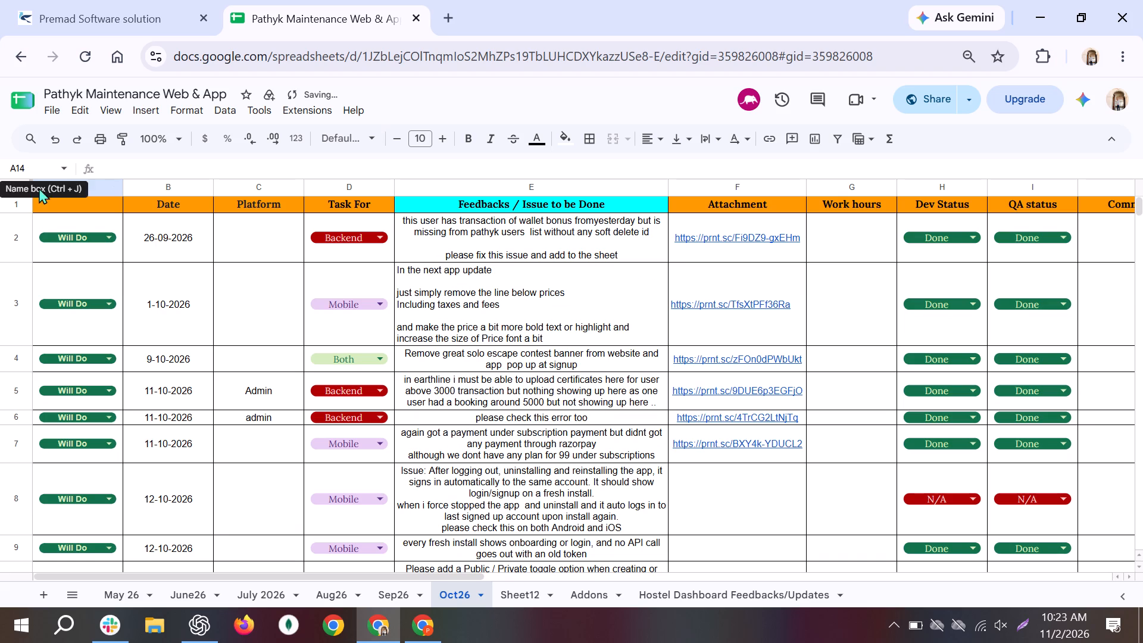
click(63, 210)
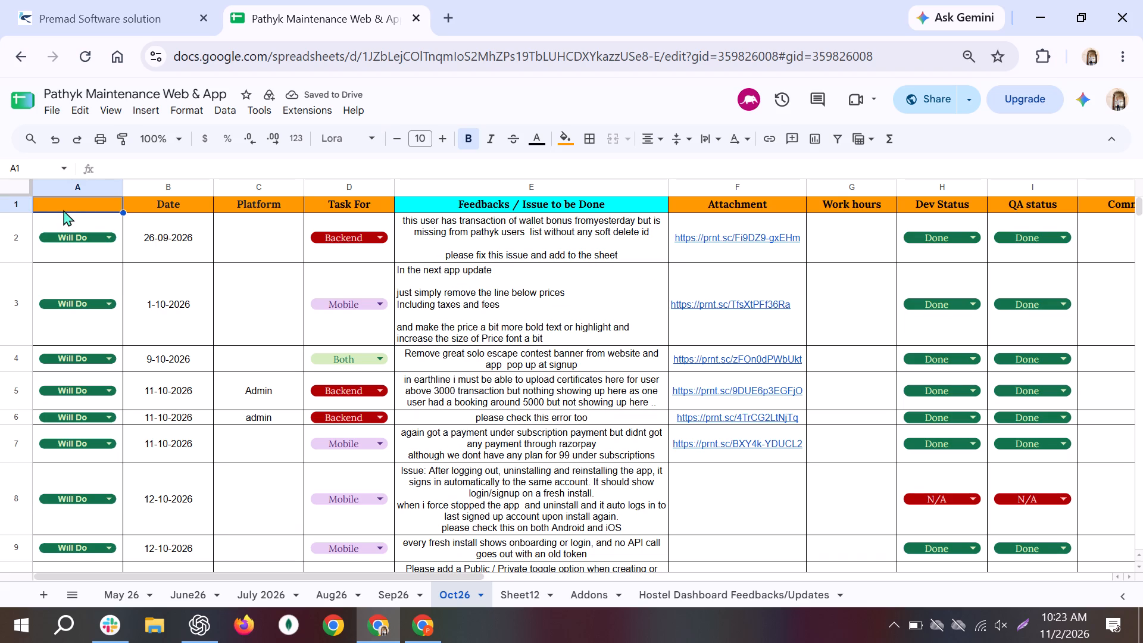
key(shift+Right)
key(shift+Right)
key(shift+Right)
key(shift+Right)
key(shift+Right)
key(shift+Right)
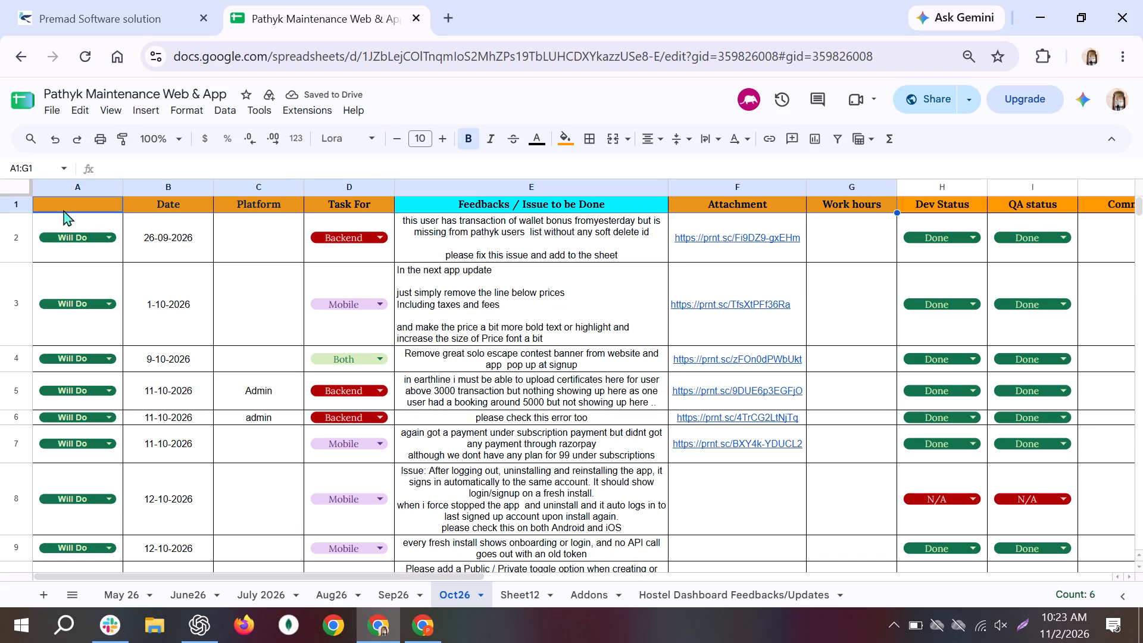
key(shift+Right)
key(shift+Right)
key(shift+Right)
key(shift+Right)
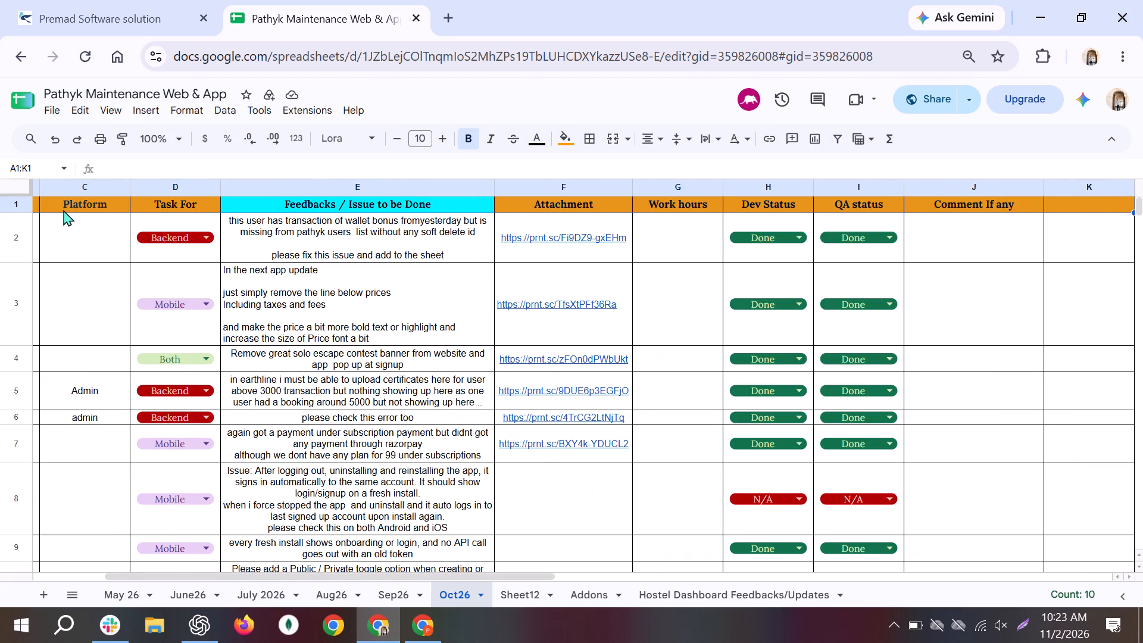
key(shift+Right)
key(shift+Left)
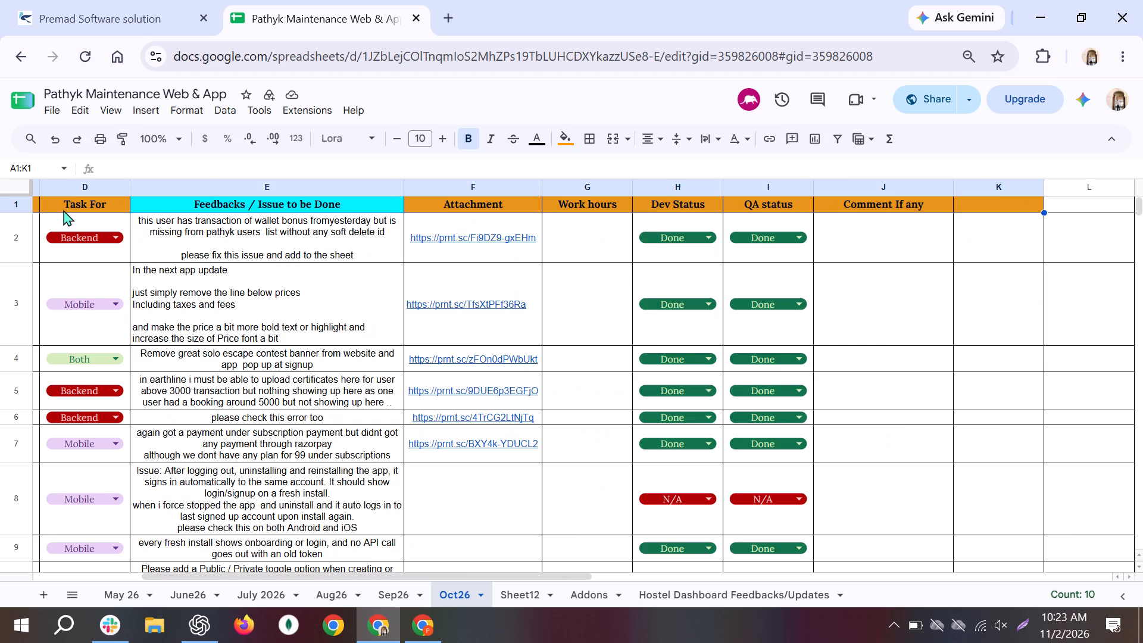
key(shift+Left)
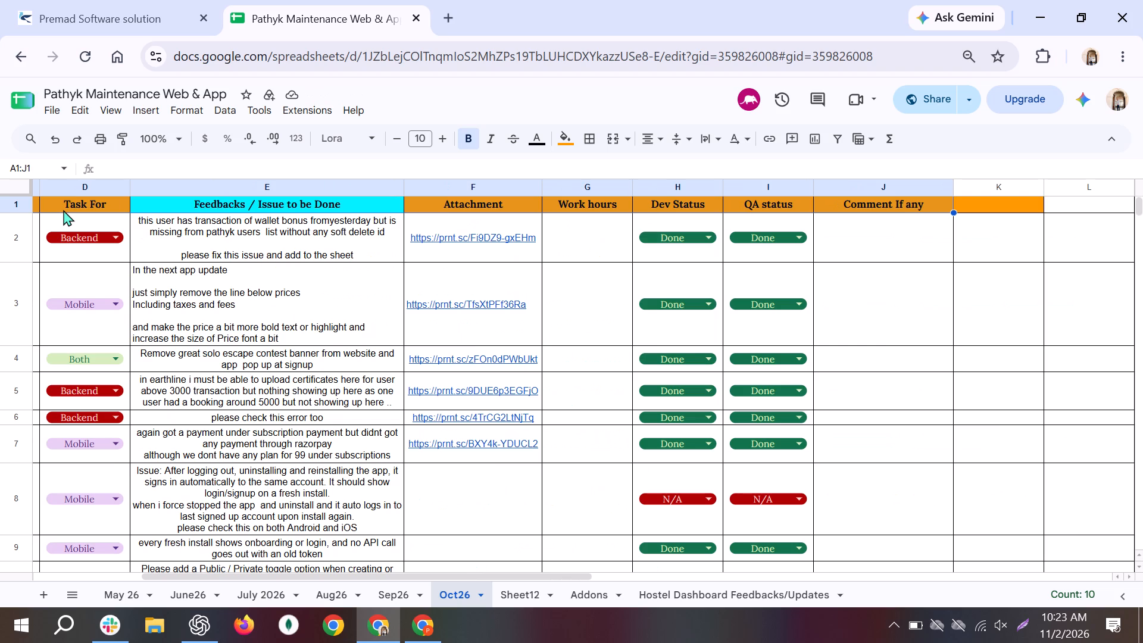
key(ctrl+c)
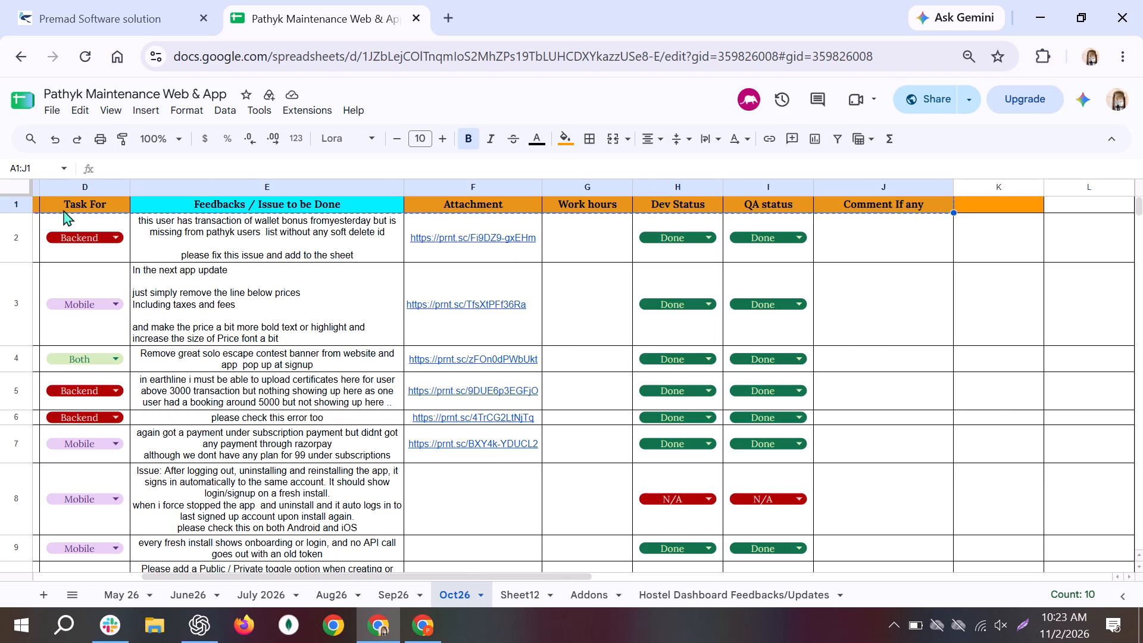
Paste the copied header row into row 1 of Sheet12.
click(531, 588)
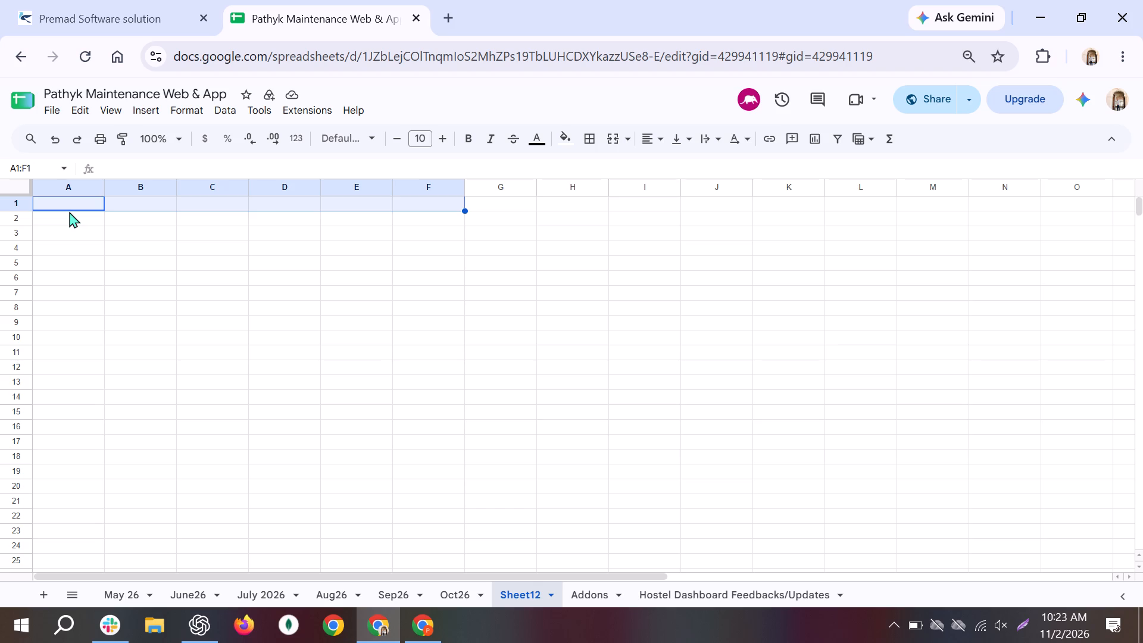
key(ctrl+v)
click(349, 328)
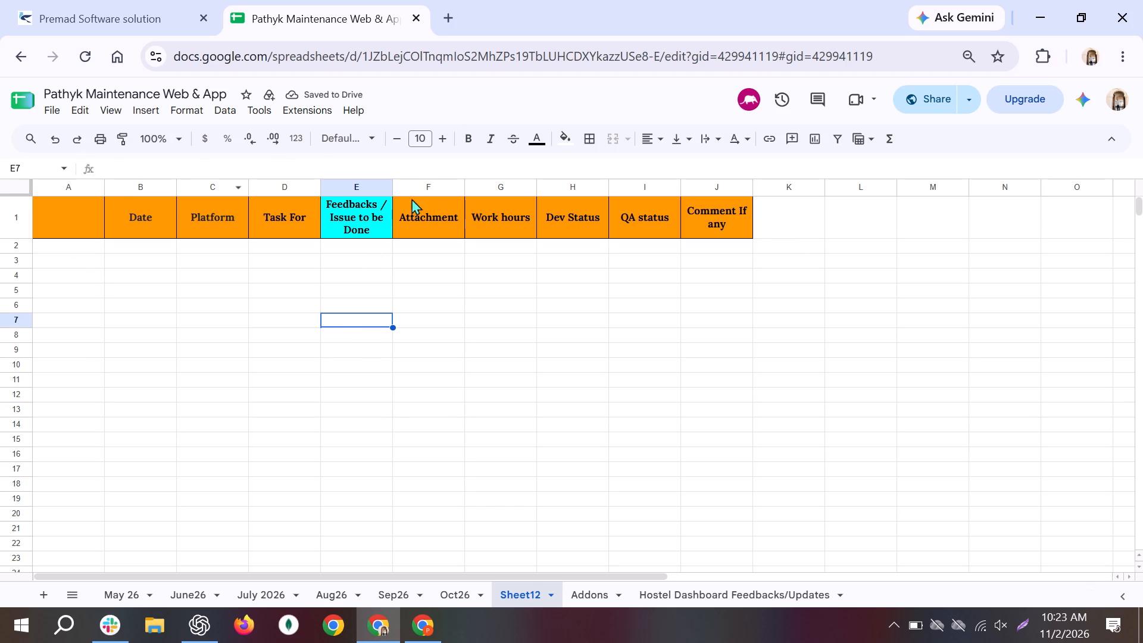
Widen the Feedbacks / Issue to be Done and Attachment columns on Sheet12, keeping Attachment the narrower of the two.
drag(392, 182, 552, 216)
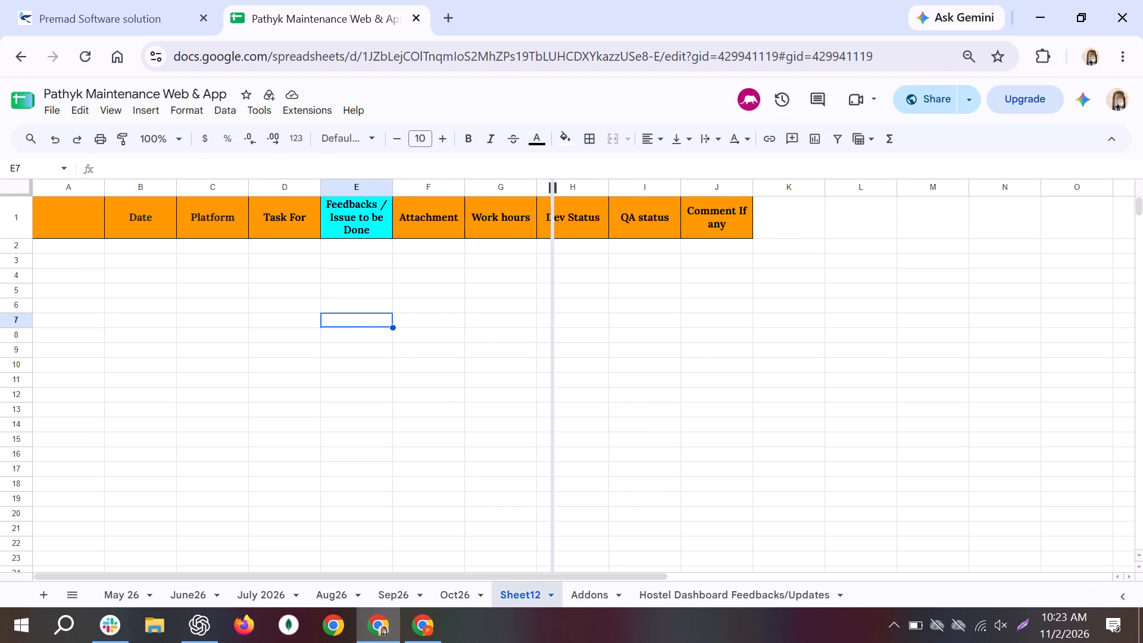
drag(552, 216, 555, 216)
scroll(555, 216, left, 1)
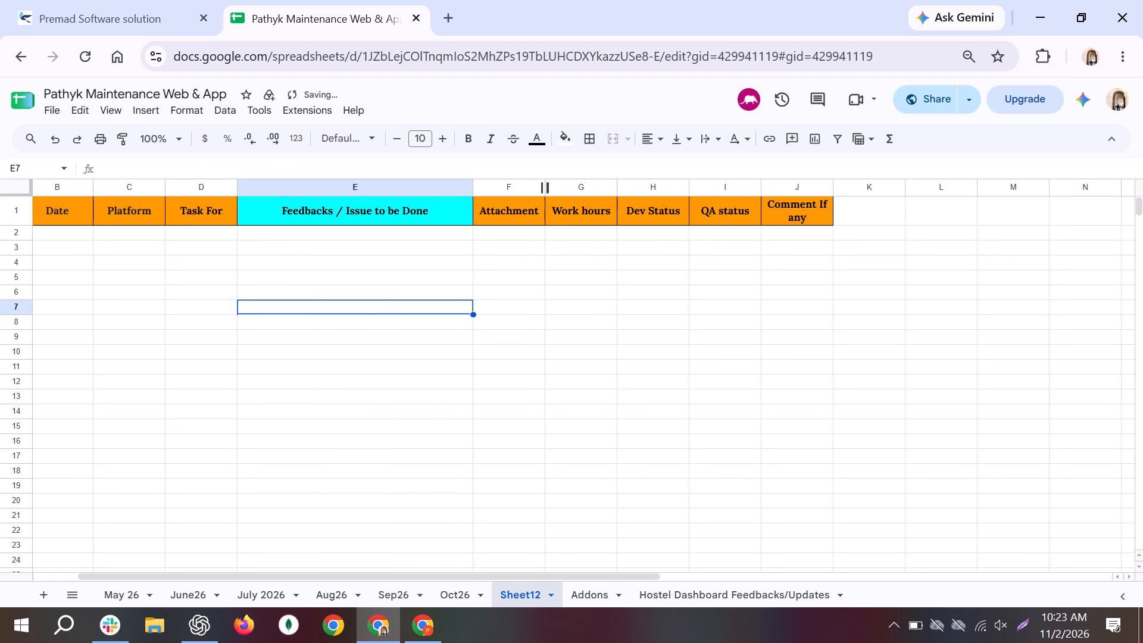
drag(545, 185, 708, 207)
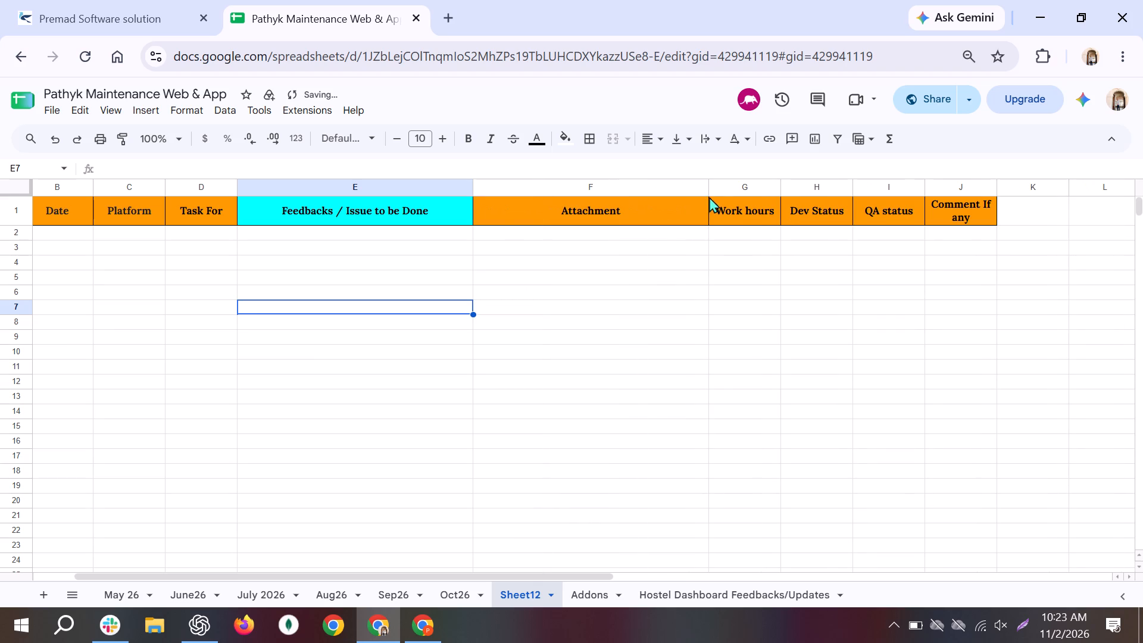
drag(709, 186, 655, 182)
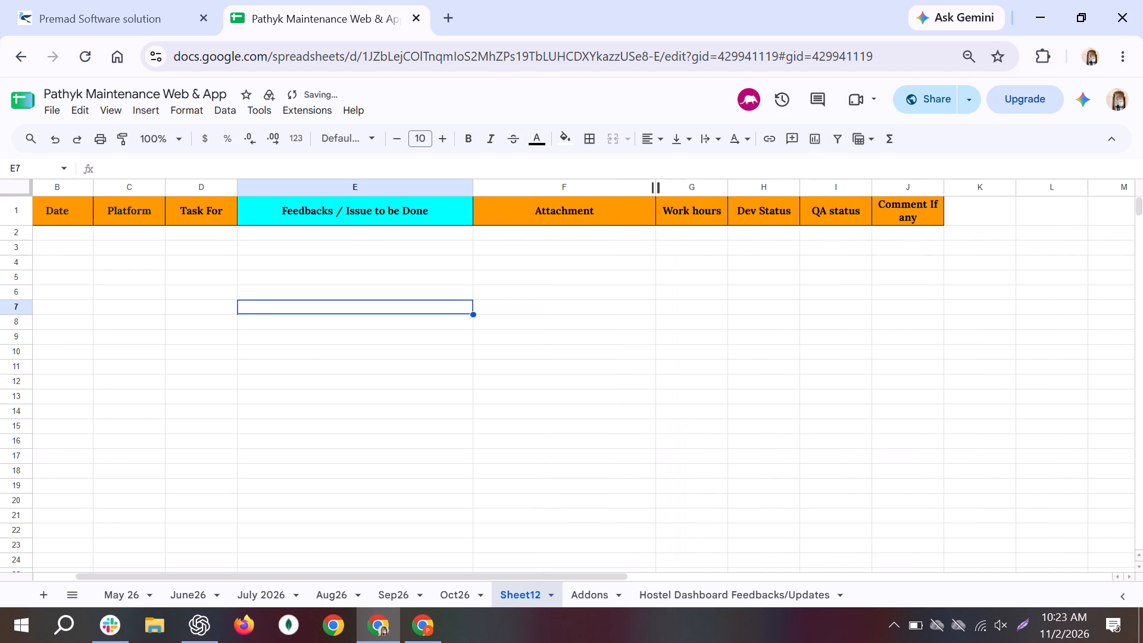
Widen the Work hours, Dev Status, QA status and Comment If any columns so each header fits on one line.
scroll(655, 182, left, 1)
drag(600, 183, 641, 191)
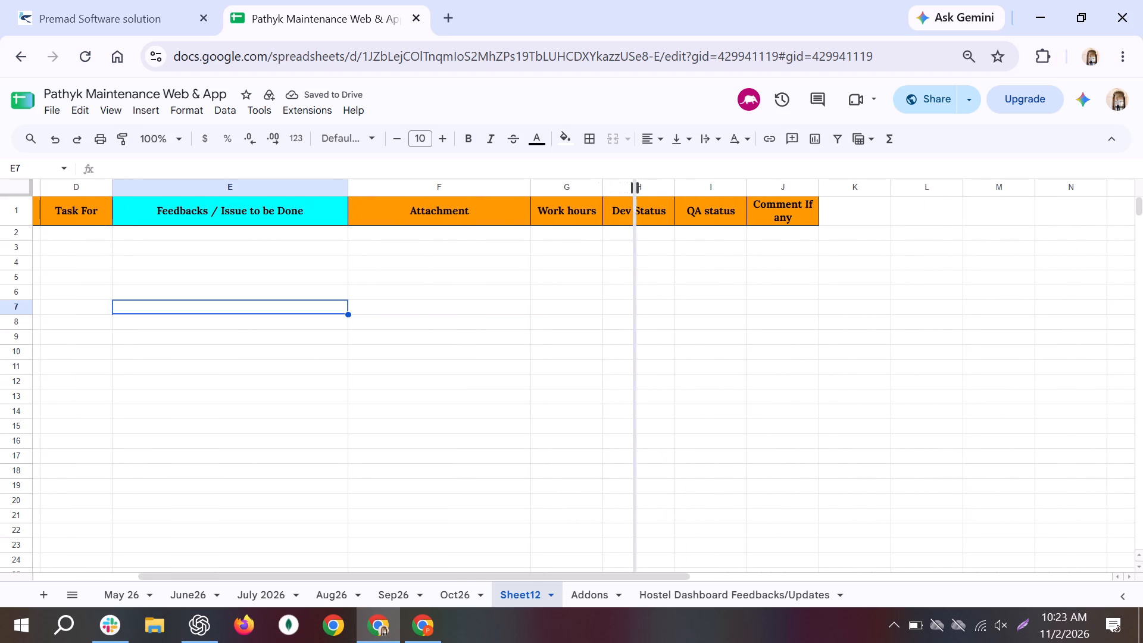
drag(641, 191, 651, 193)
scroll(651, 193, left, 1)
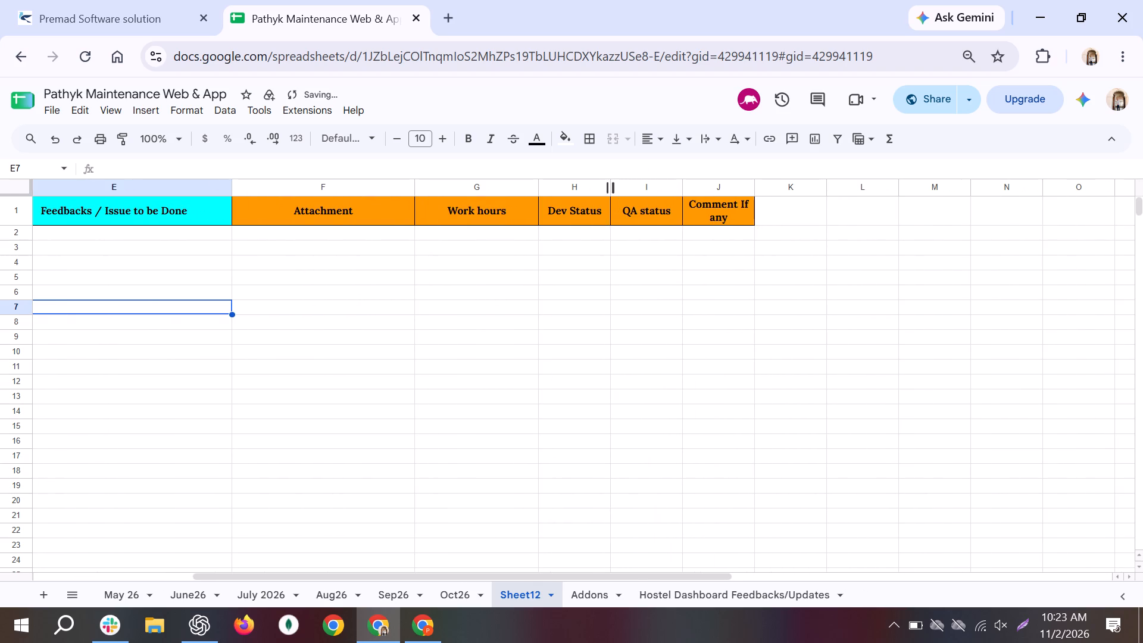
drag(609, 184, 641, 193)
scroll(641, 193, left, 1)
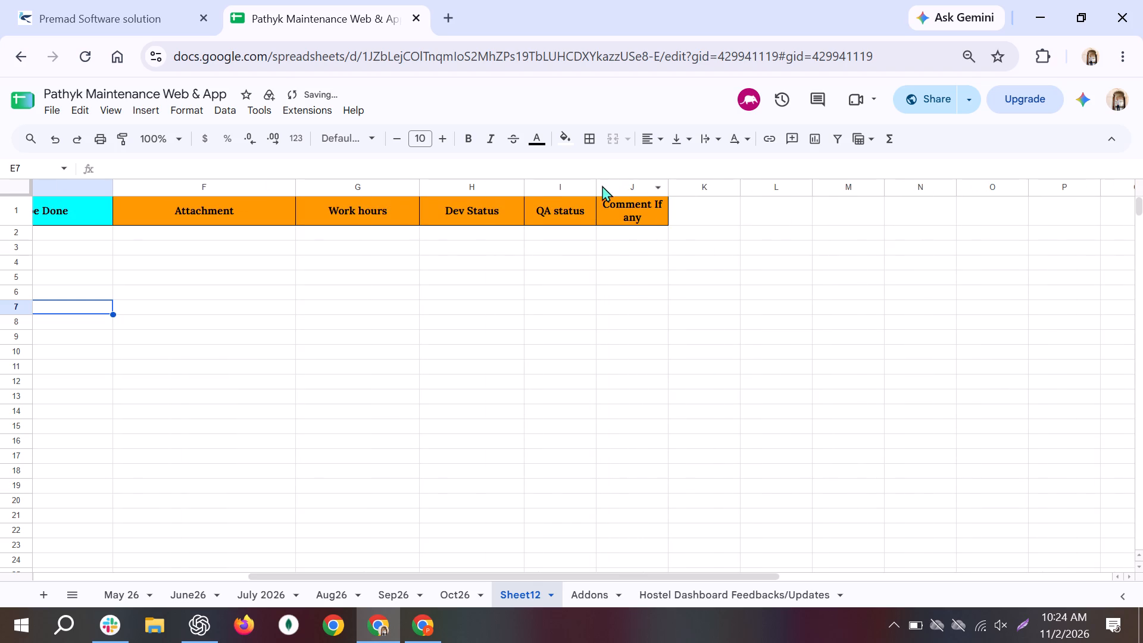
drag(594, 187, 618, 187)
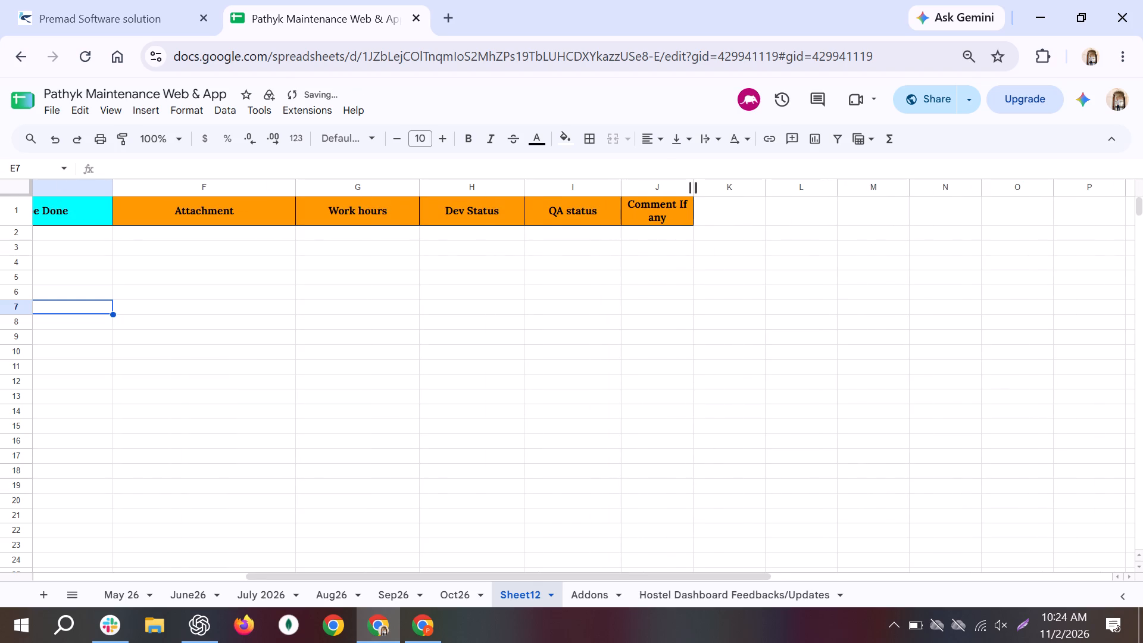
drag(693, 187, 767, 188)
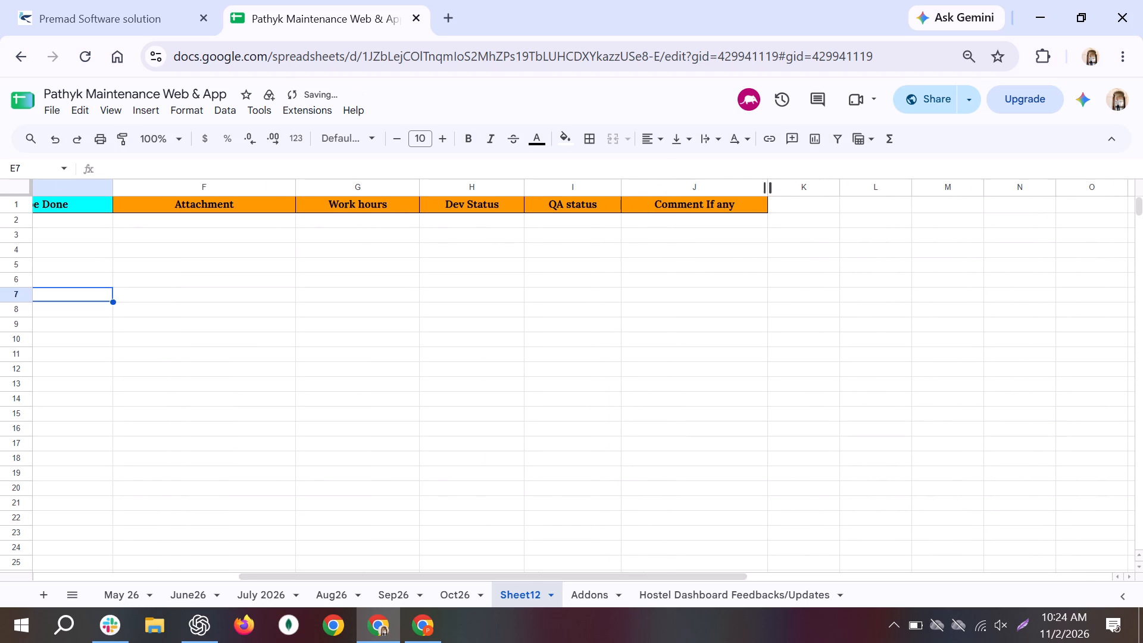
scroll(424, 372, right, 4)
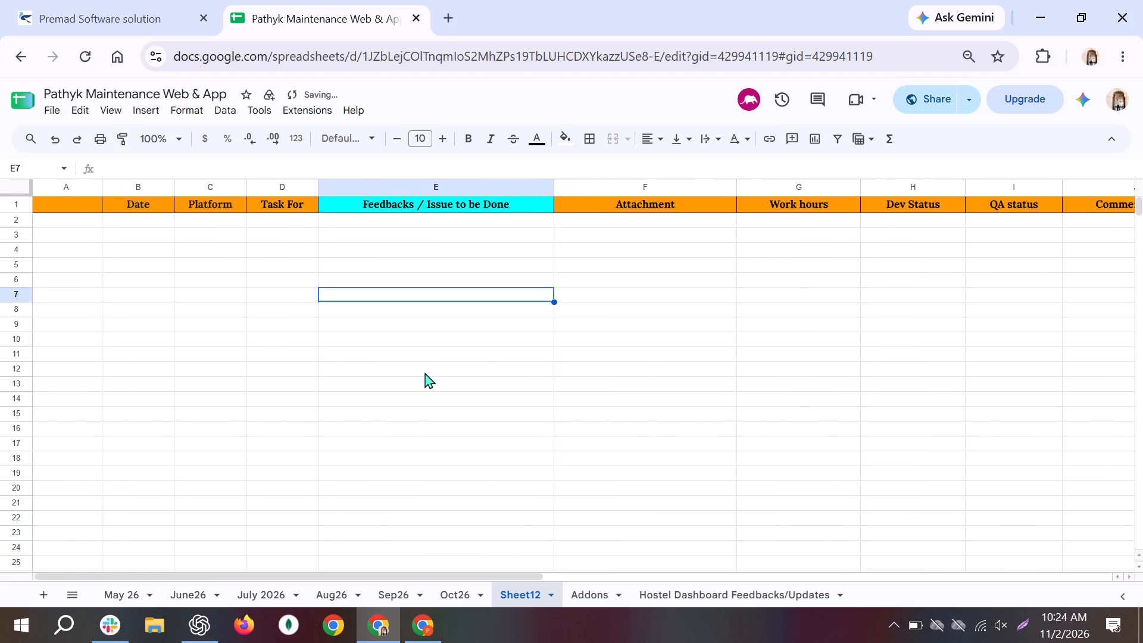
scroll(424, 372, right, 6)
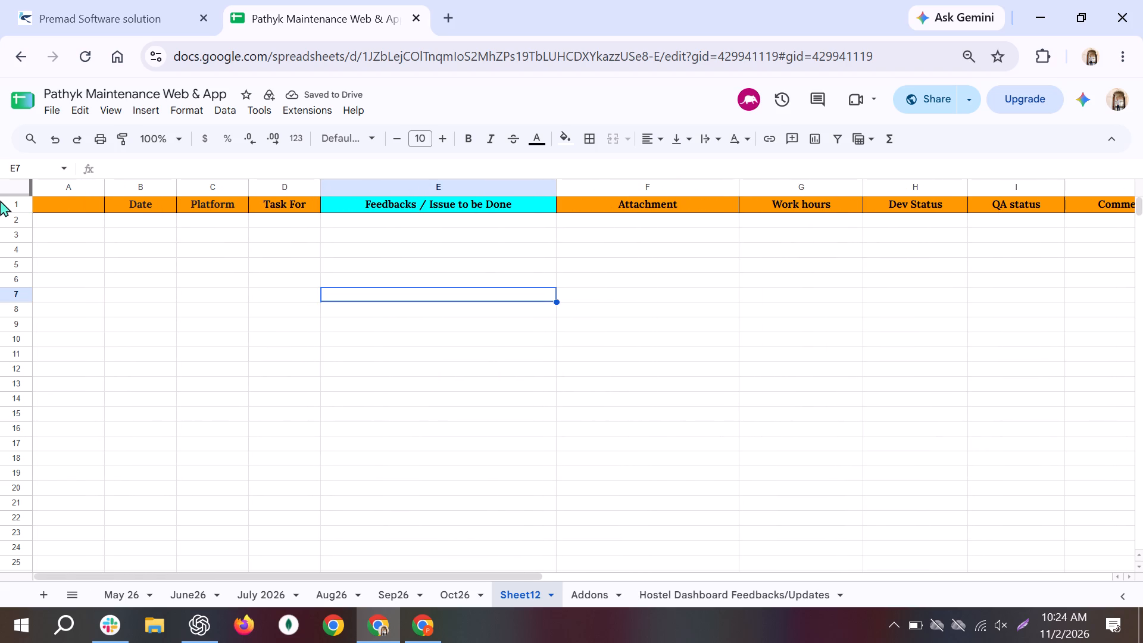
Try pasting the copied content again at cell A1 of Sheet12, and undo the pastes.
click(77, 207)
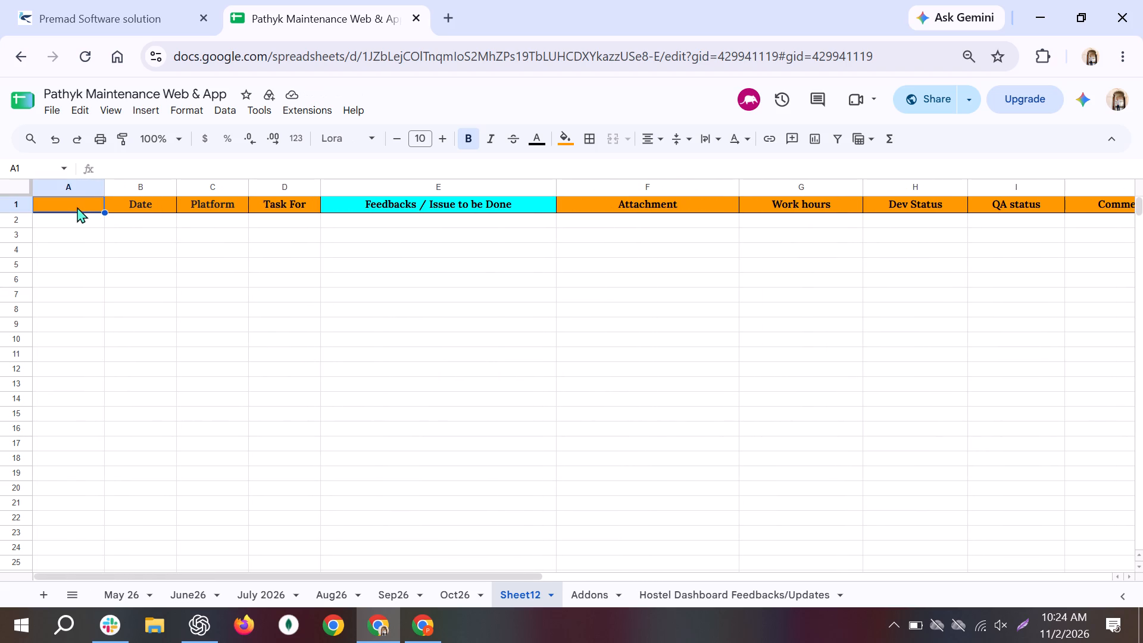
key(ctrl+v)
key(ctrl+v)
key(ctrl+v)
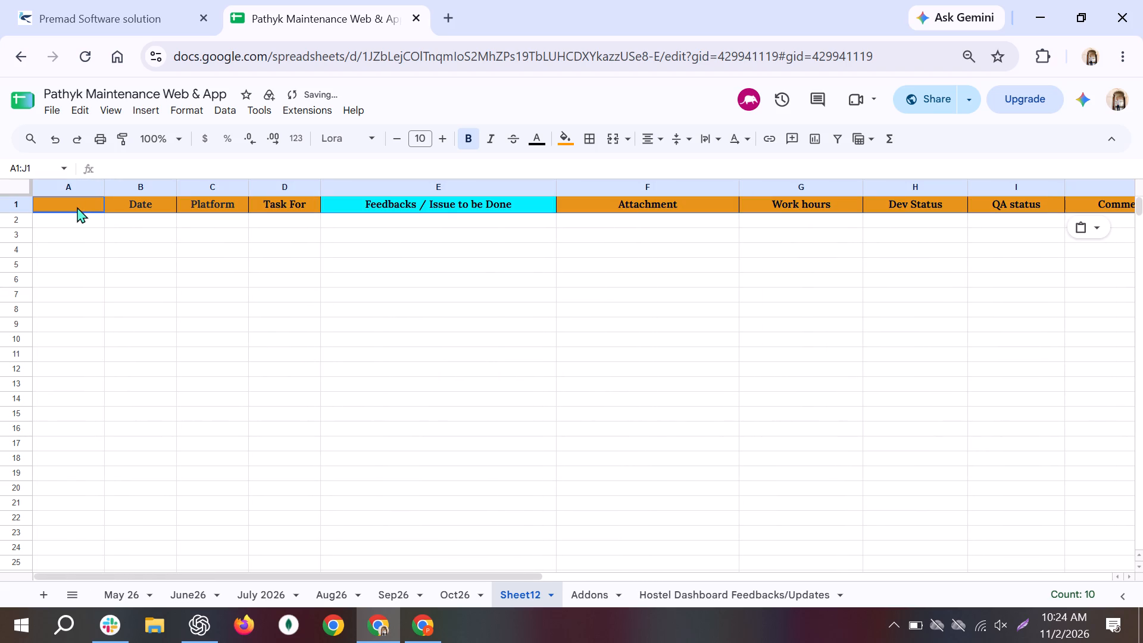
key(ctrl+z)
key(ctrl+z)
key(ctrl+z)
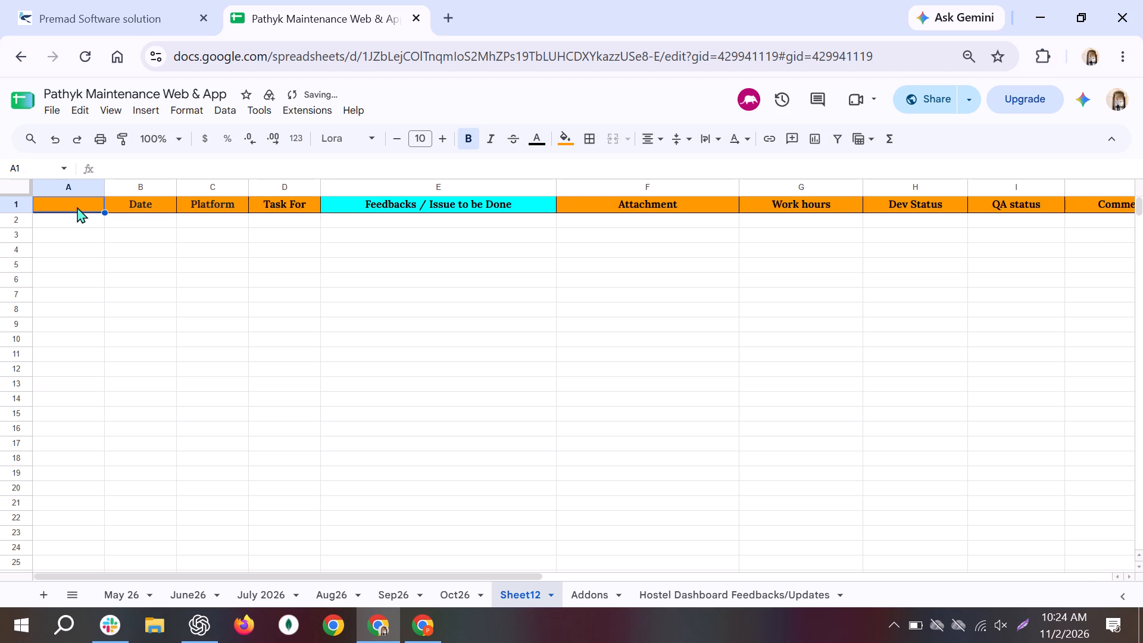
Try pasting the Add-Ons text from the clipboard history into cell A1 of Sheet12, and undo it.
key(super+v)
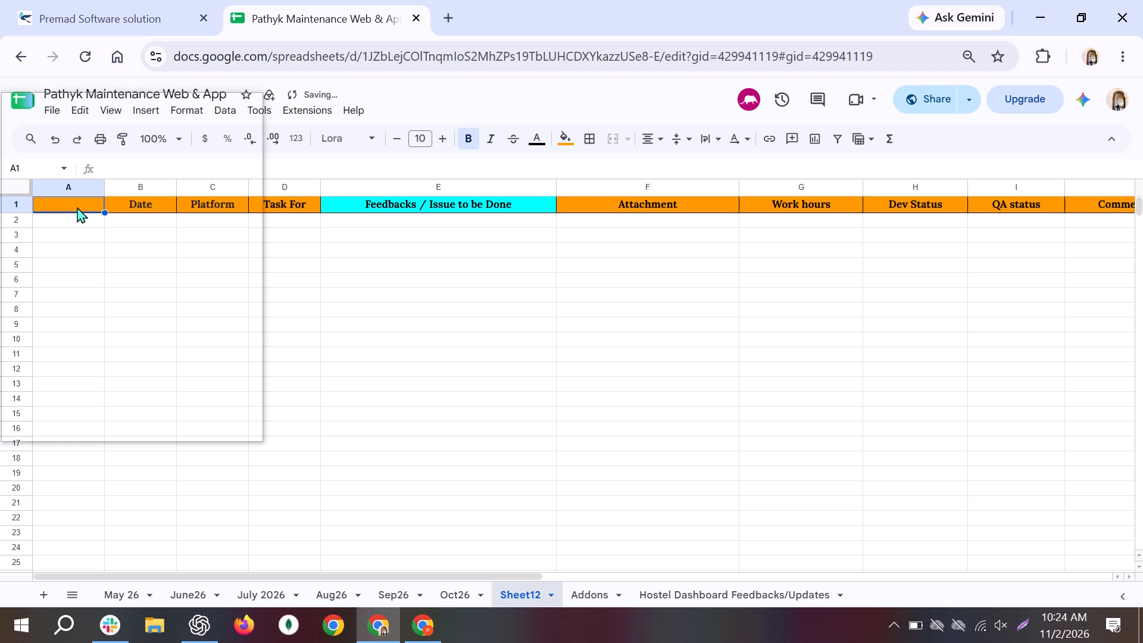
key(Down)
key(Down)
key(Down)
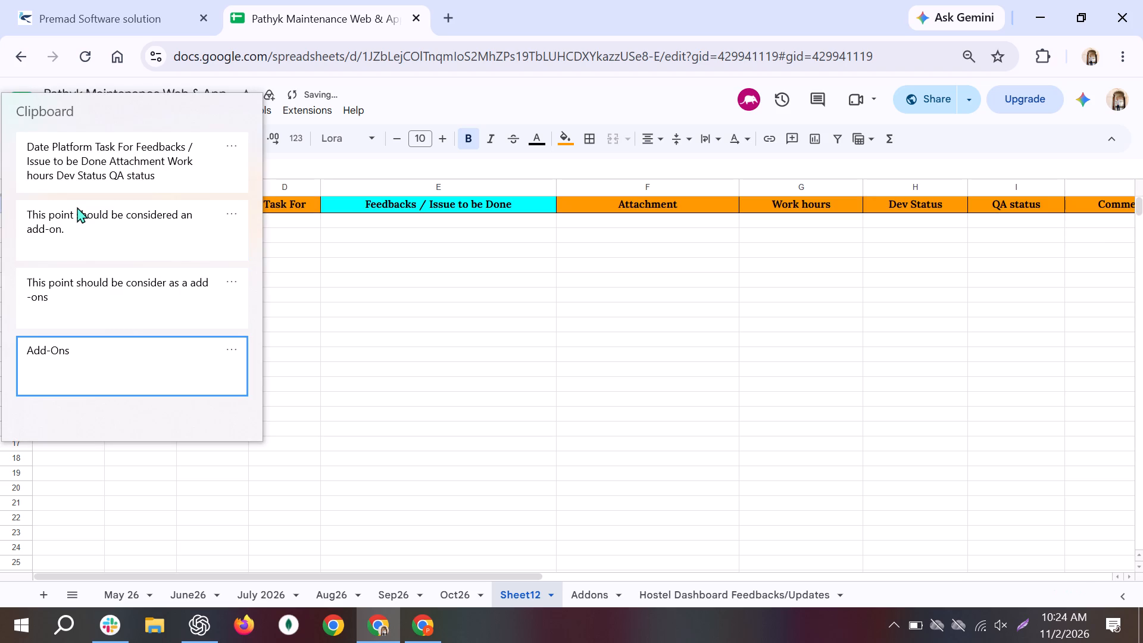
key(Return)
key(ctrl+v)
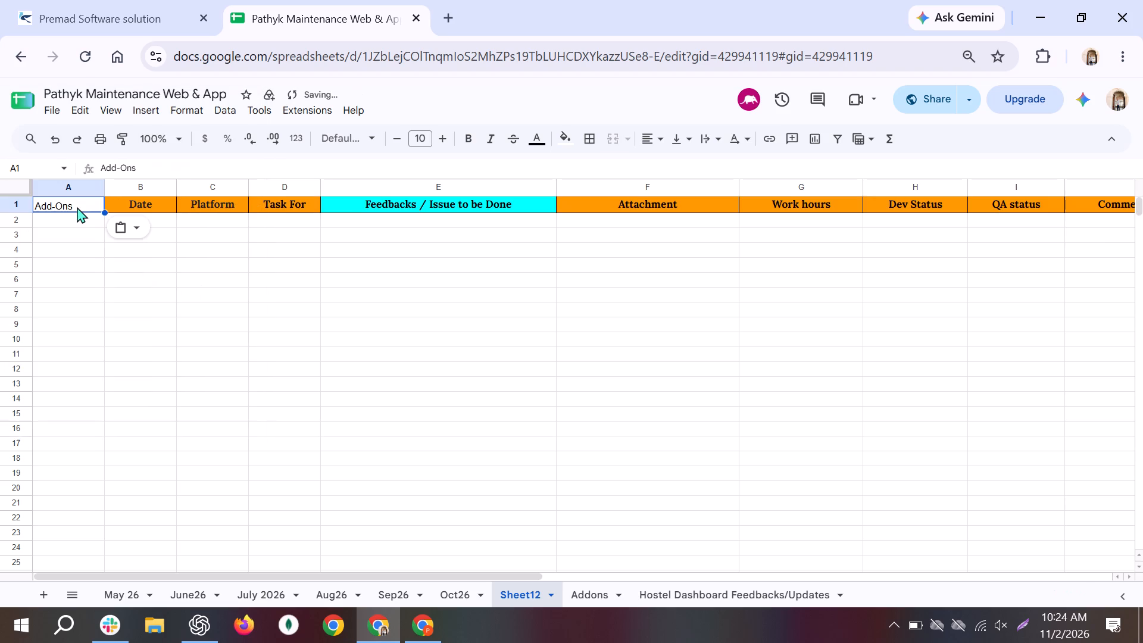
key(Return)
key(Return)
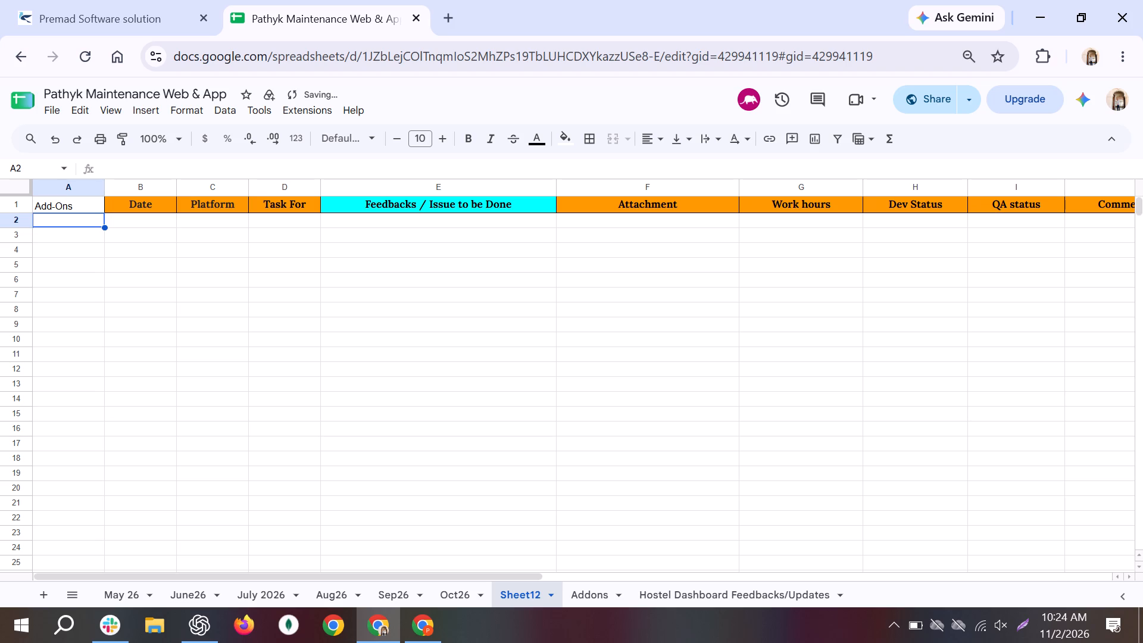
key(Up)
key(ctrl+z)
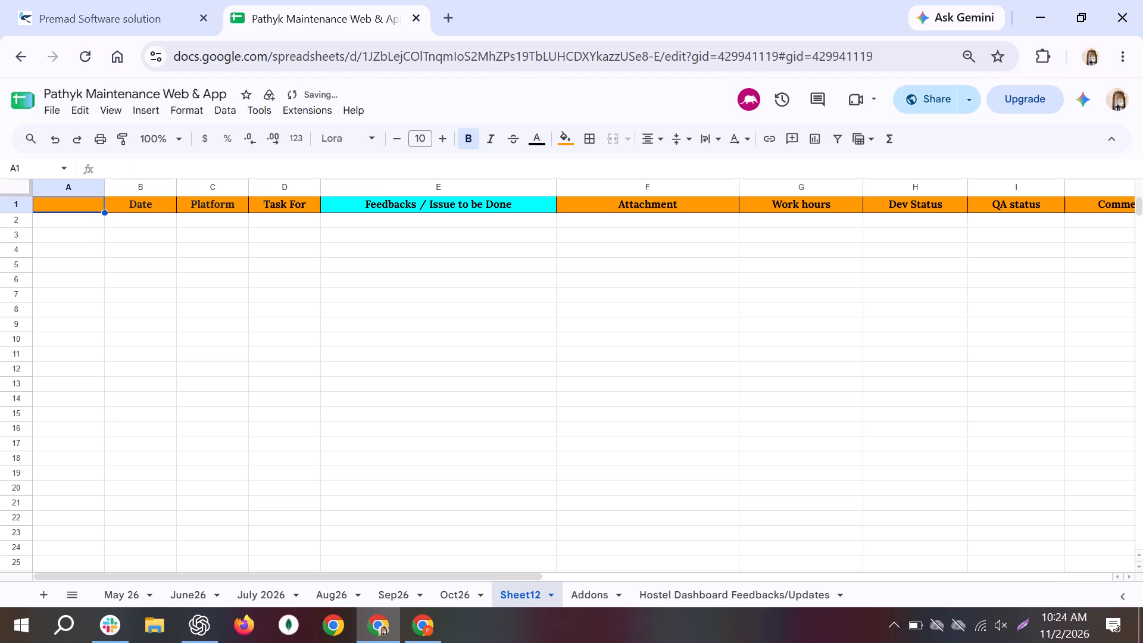
Copy the Will Do label dropdown cell A13 from the Oct26 sheet into cell A1 of Sheet12.
click(444, 588)
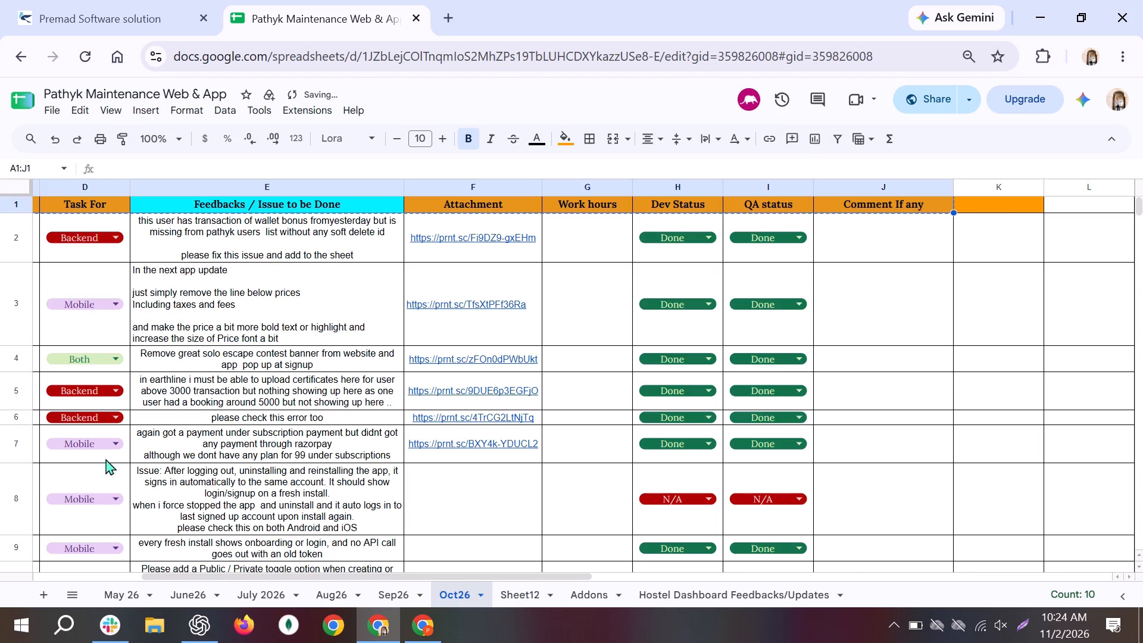
scroll(175, 462, down, 11)
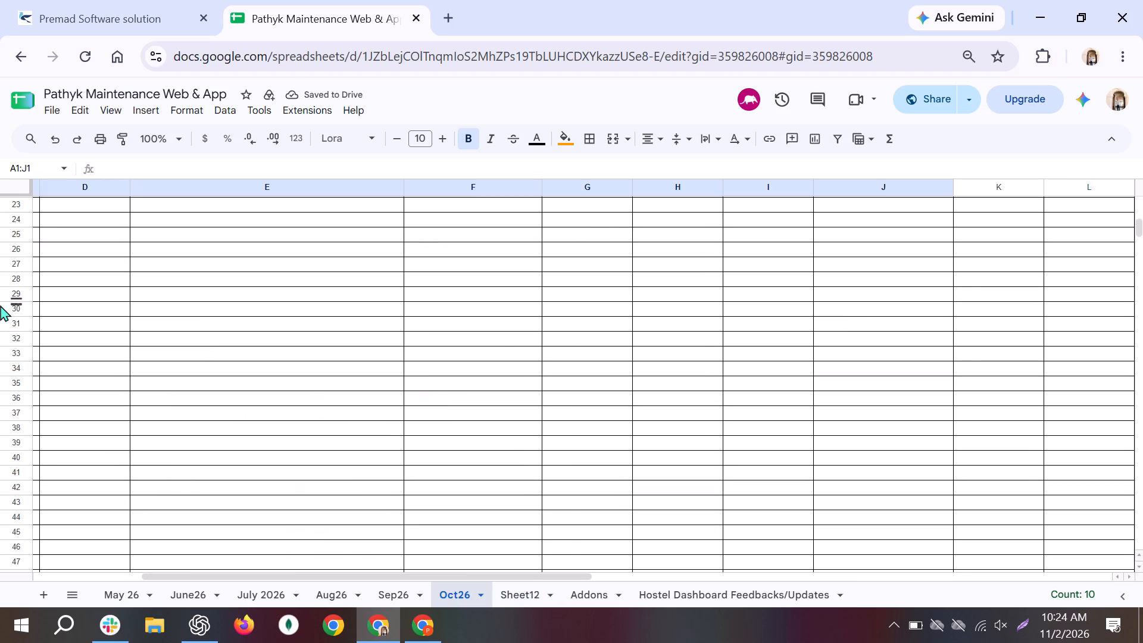
scroll(0, 305, up, 7)
scroll(0, 305, down, 4)
scroll(0, 305, up, 1)
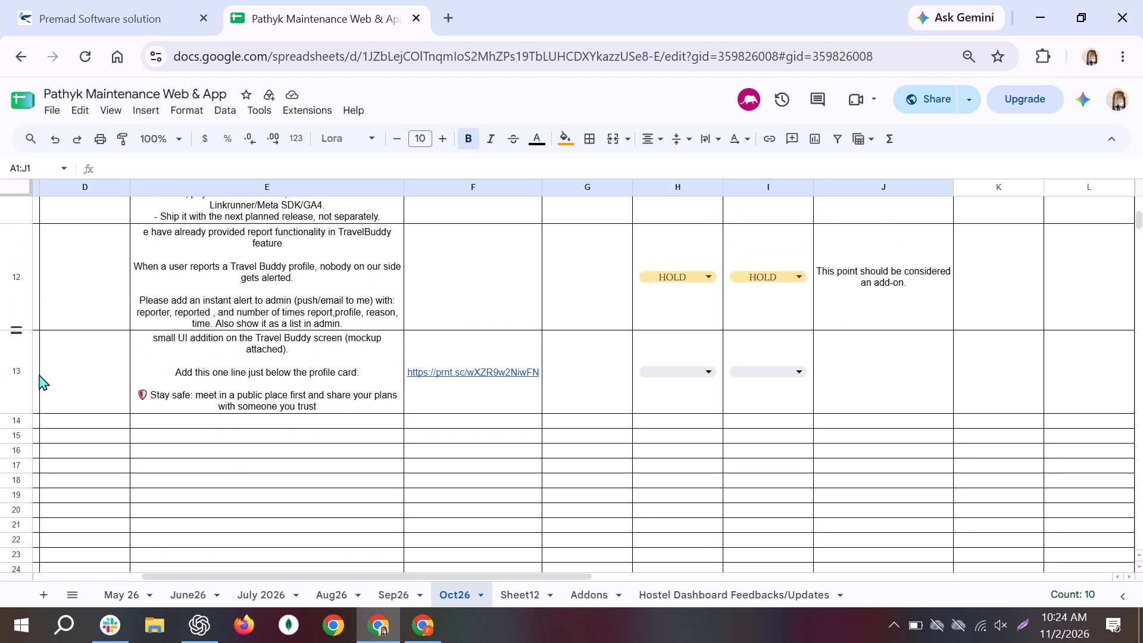
scroll(87, 385, right, 8)
click(87, 385)
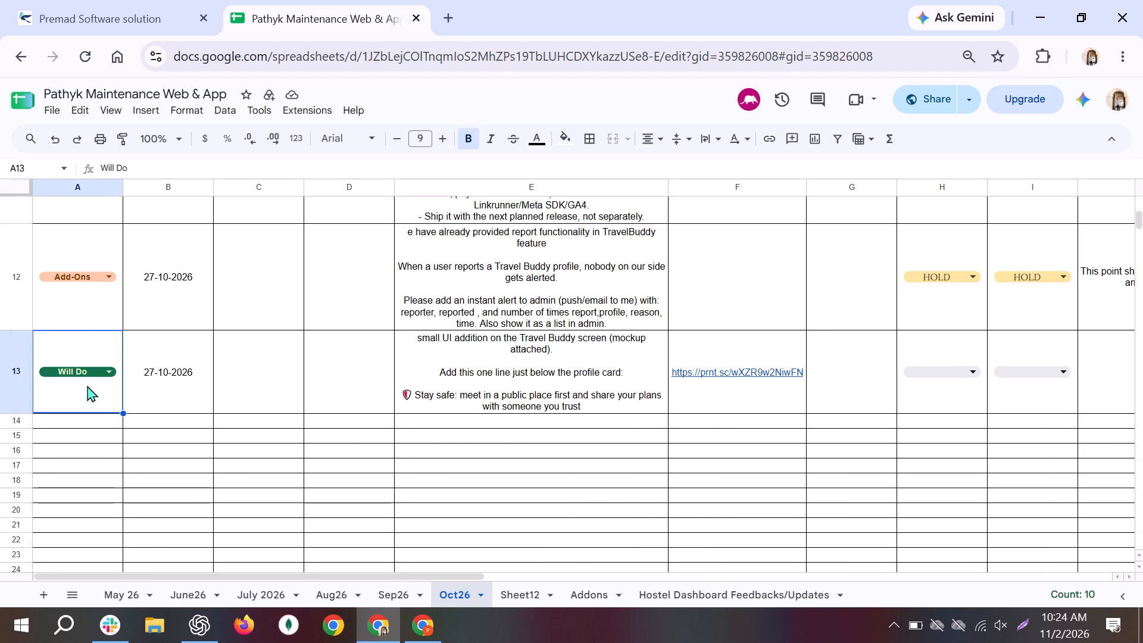
key(ctrl+c)
click(510, 588)
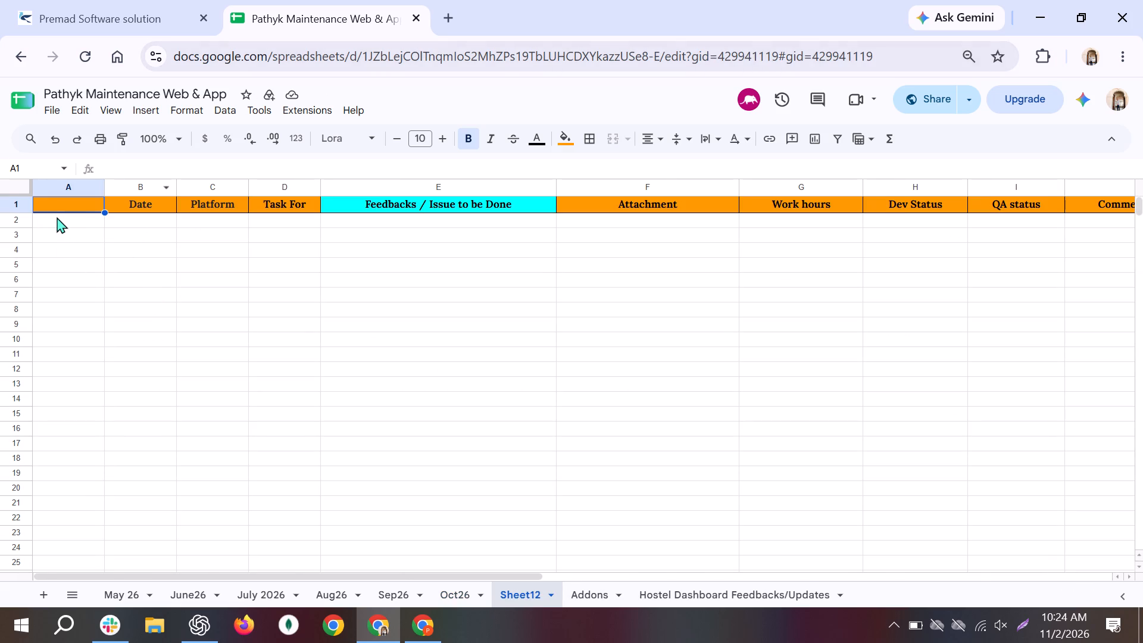
click(56, 207)
key(ctrl+v)
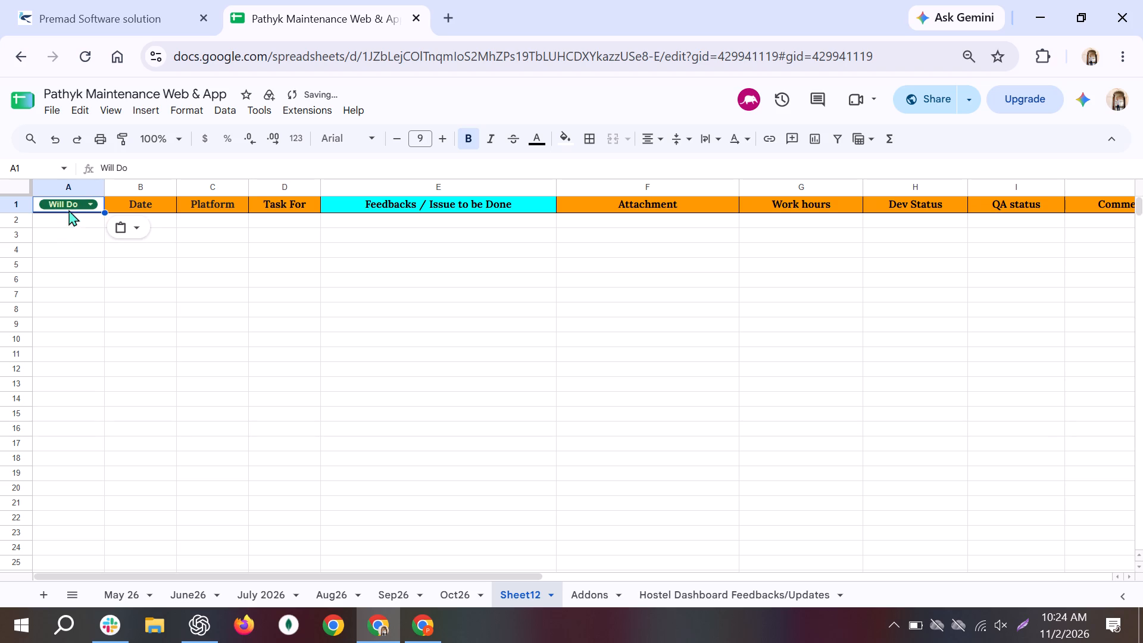
key(Return)
key(Return)
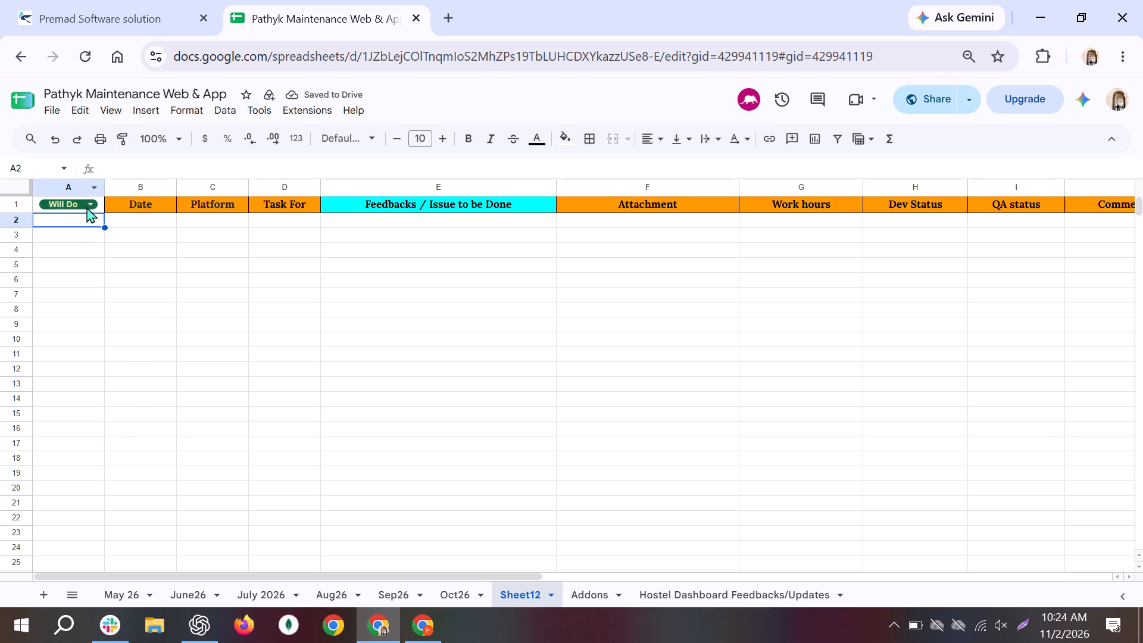
Fill the label dropdown from A1 down to A13 on Sheet12 and clear the labels, leaving empty dropdowns.
click(101, 214)
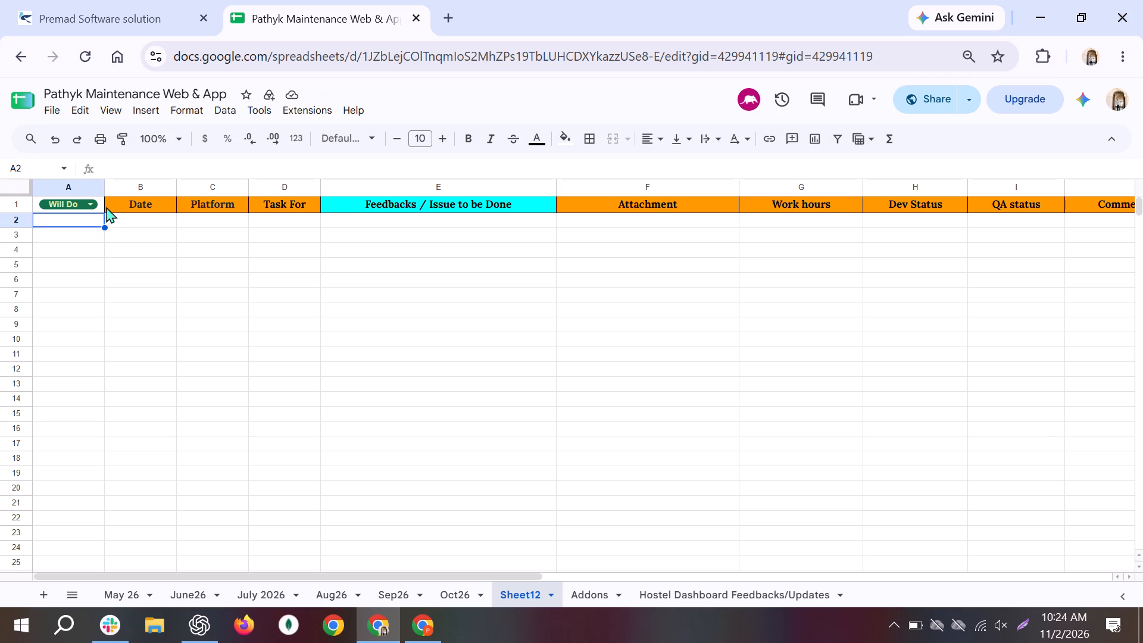
click(106, 207)
key(Left)
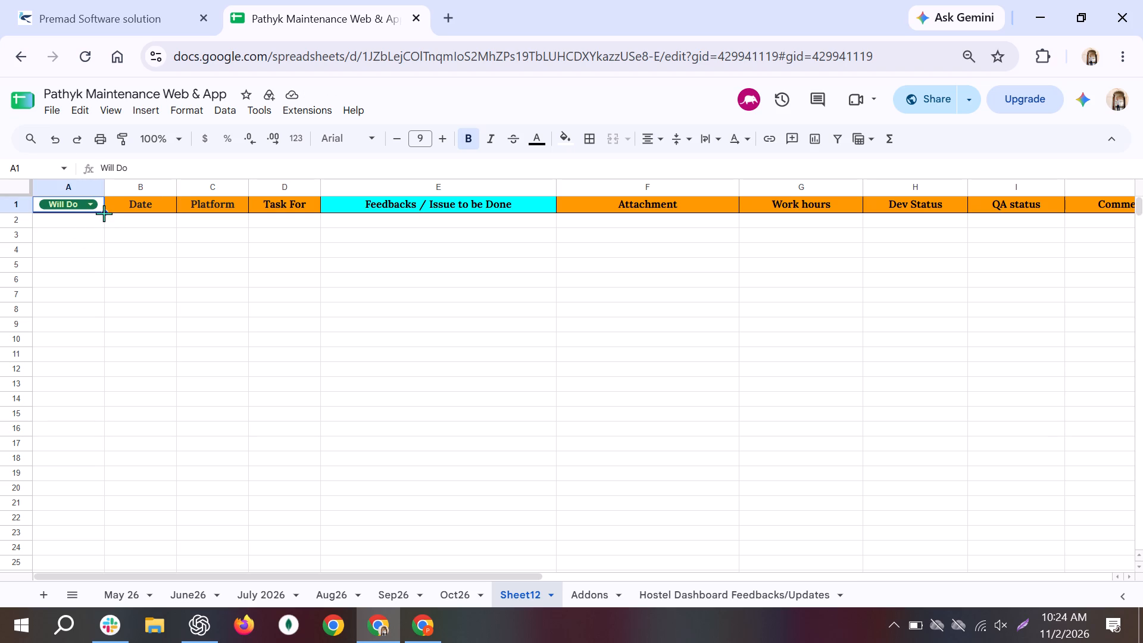
drag(104, 213, 98, 383)
key(BackSpace)
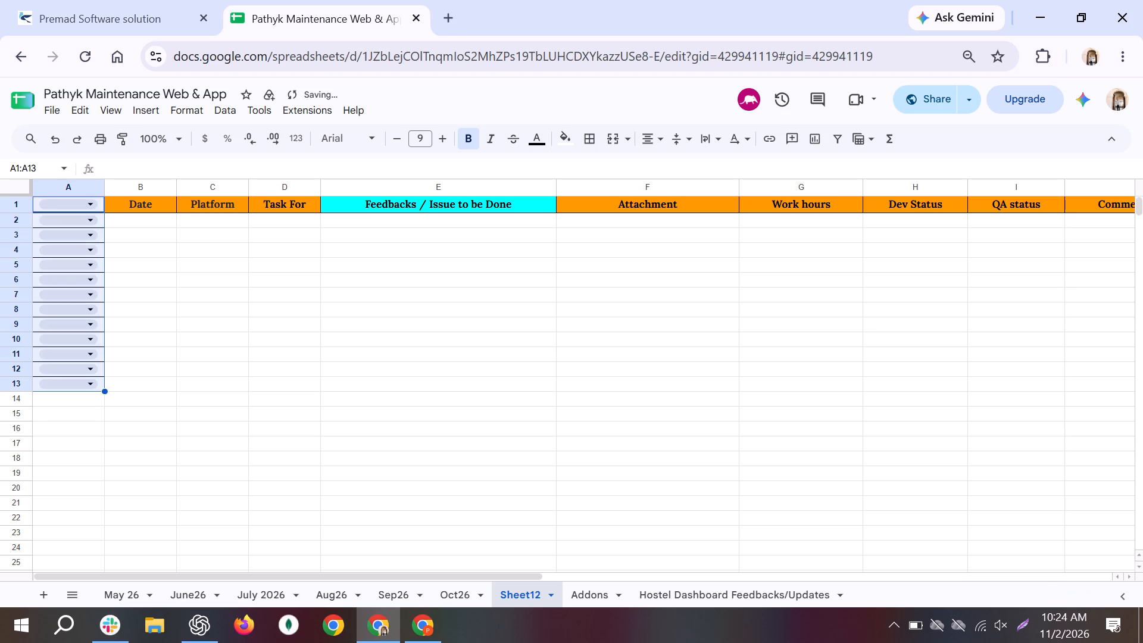
click(164, 219)
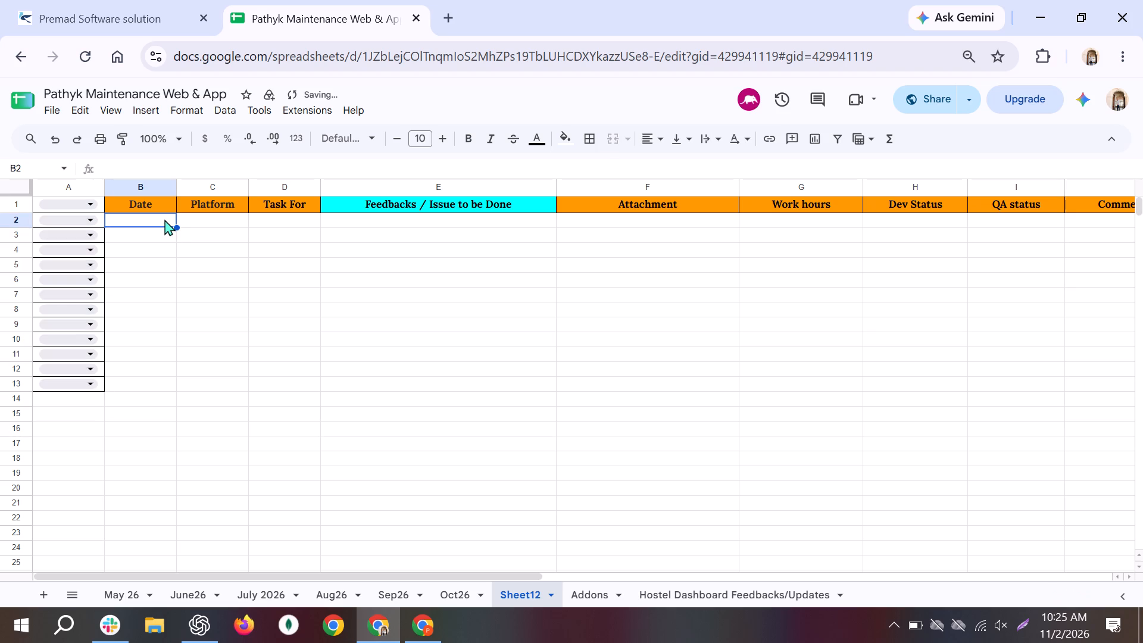
Remove the empty dropdown from header cell A1 of Sheet12.
click(37, 205)
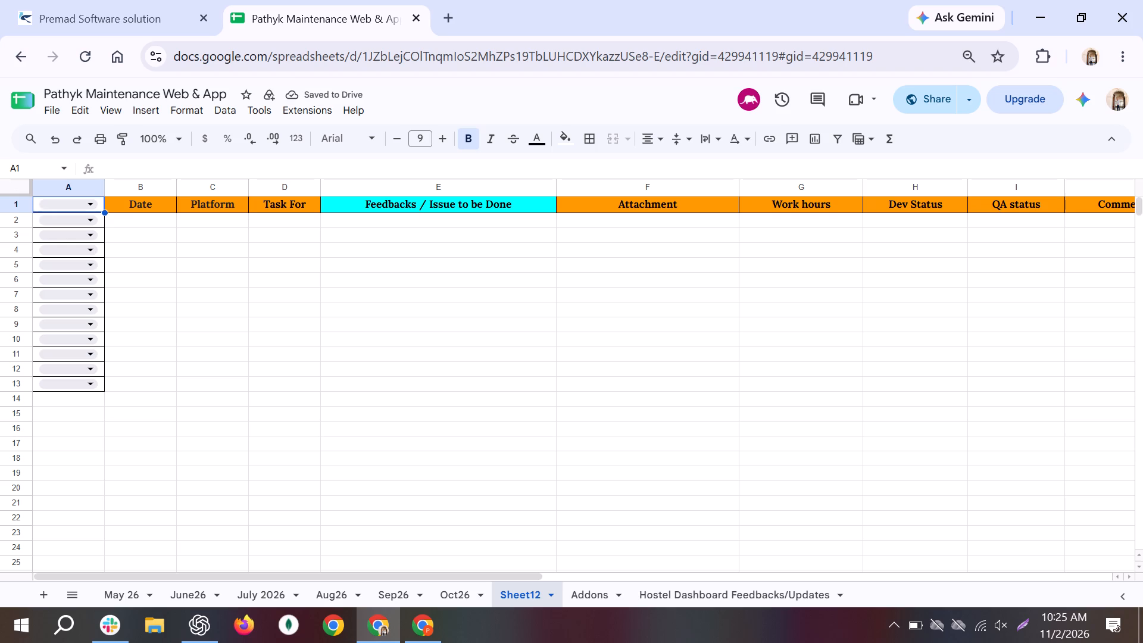
key(BackSpace)
key(Right)
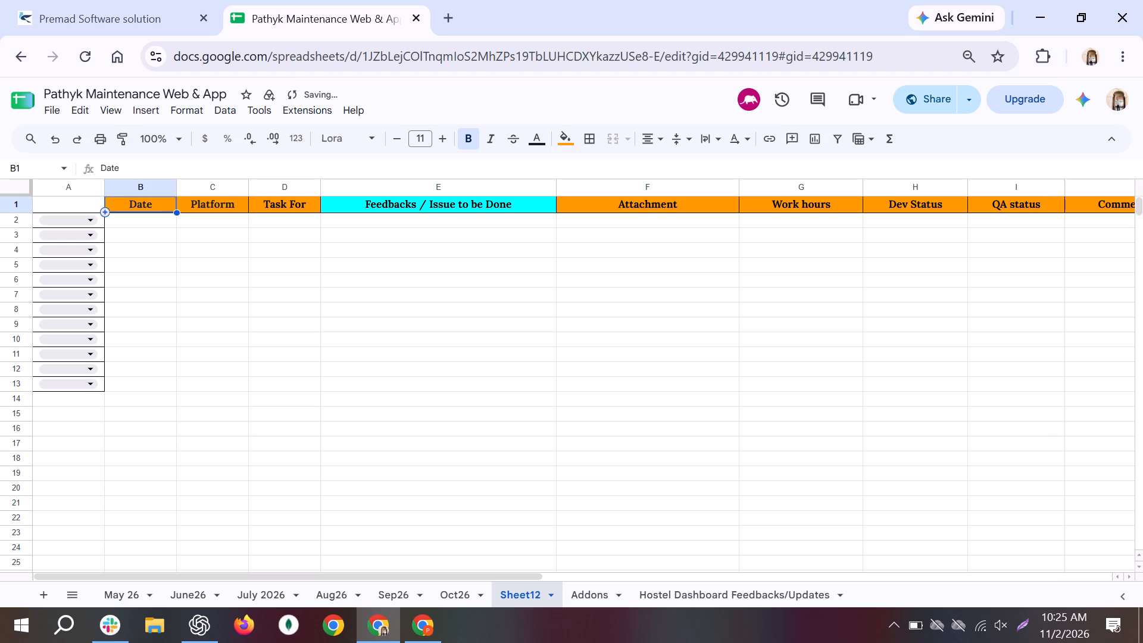
Fill header cell A1 with orange to match the other header cells.
key(Left)
click(572, 139)
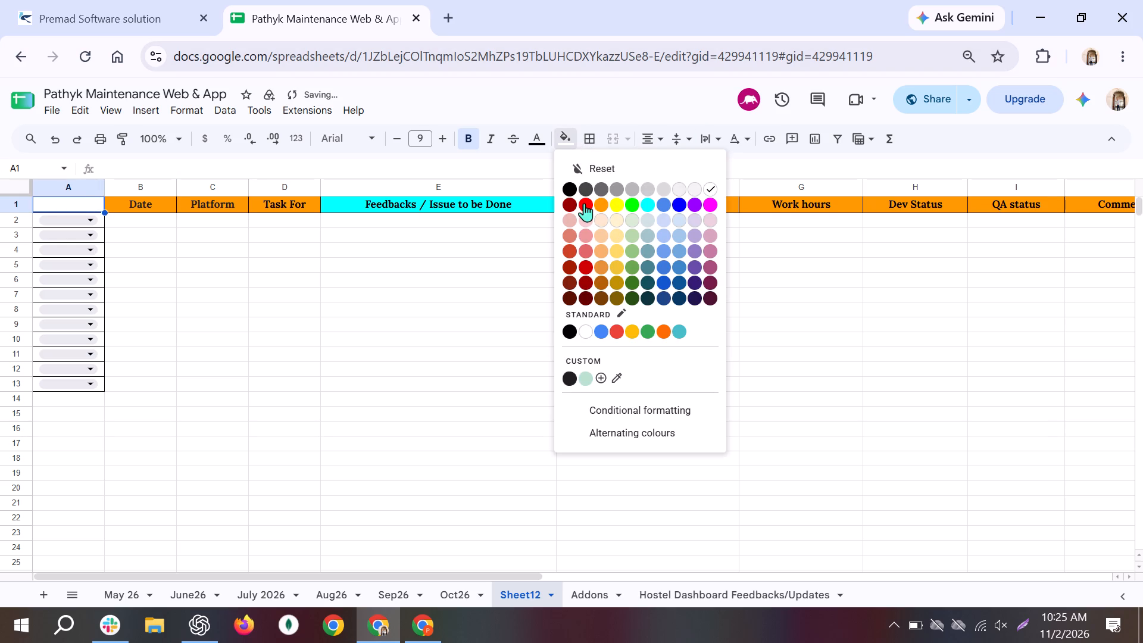
click(584, 203)
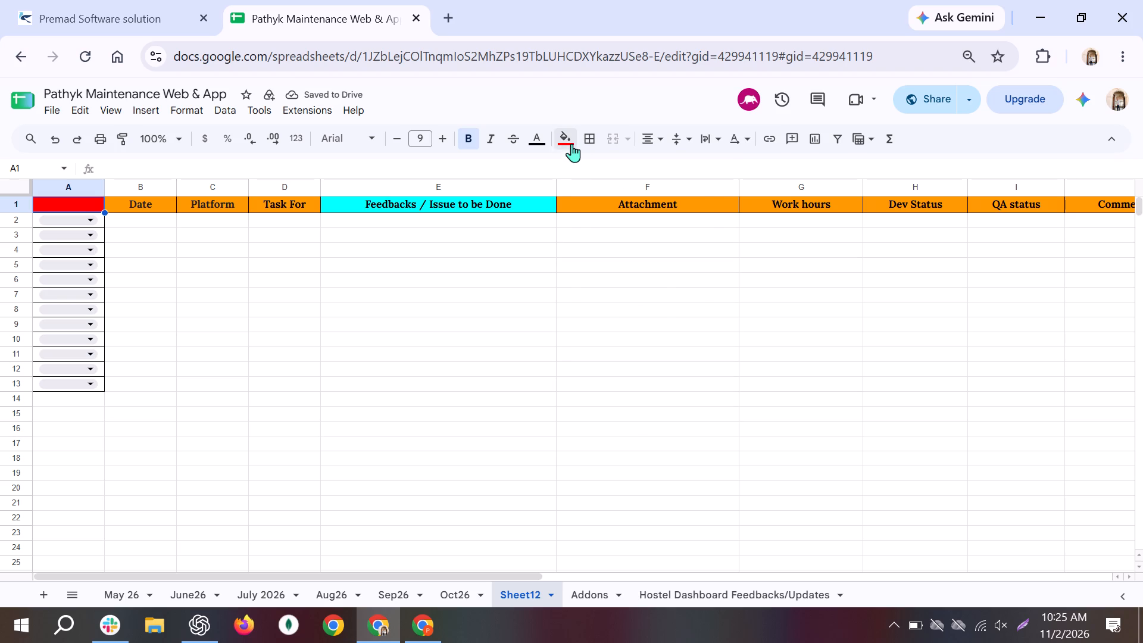
click(571, 143)
click(602, 204)
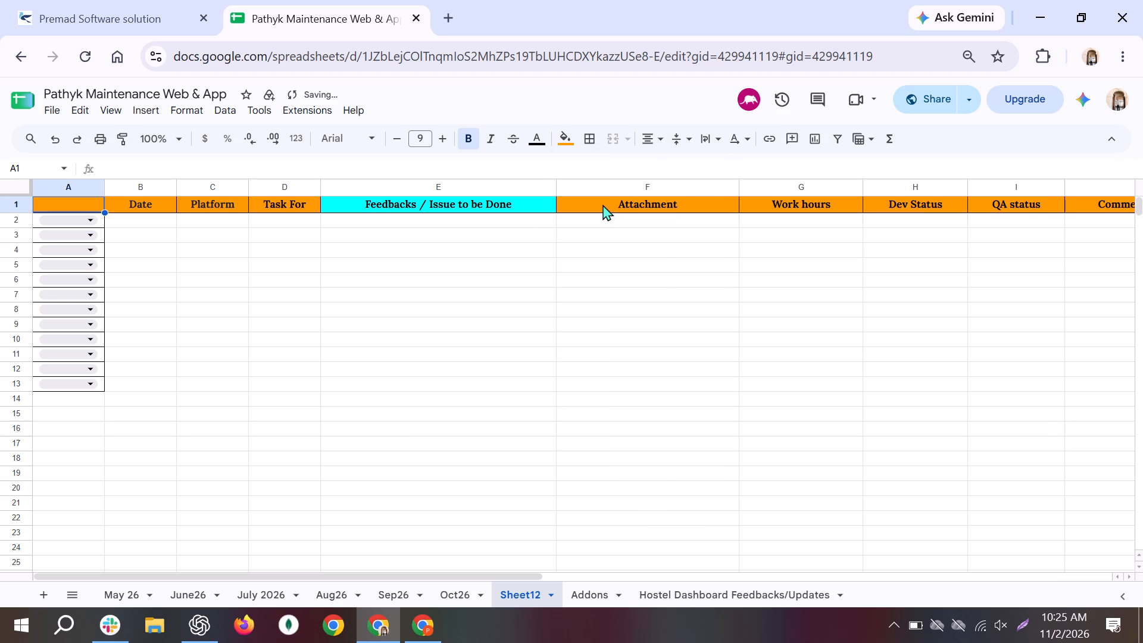
click(255, 349)
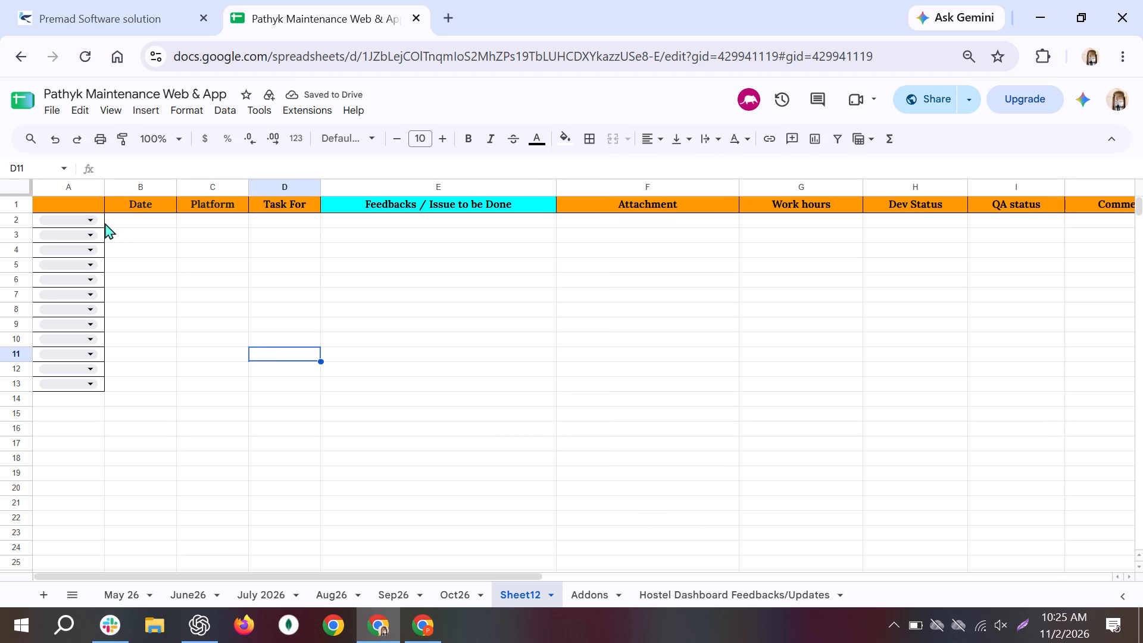
Apply all borders to the range B2:I19 on Sheet12.
click(112, 223)
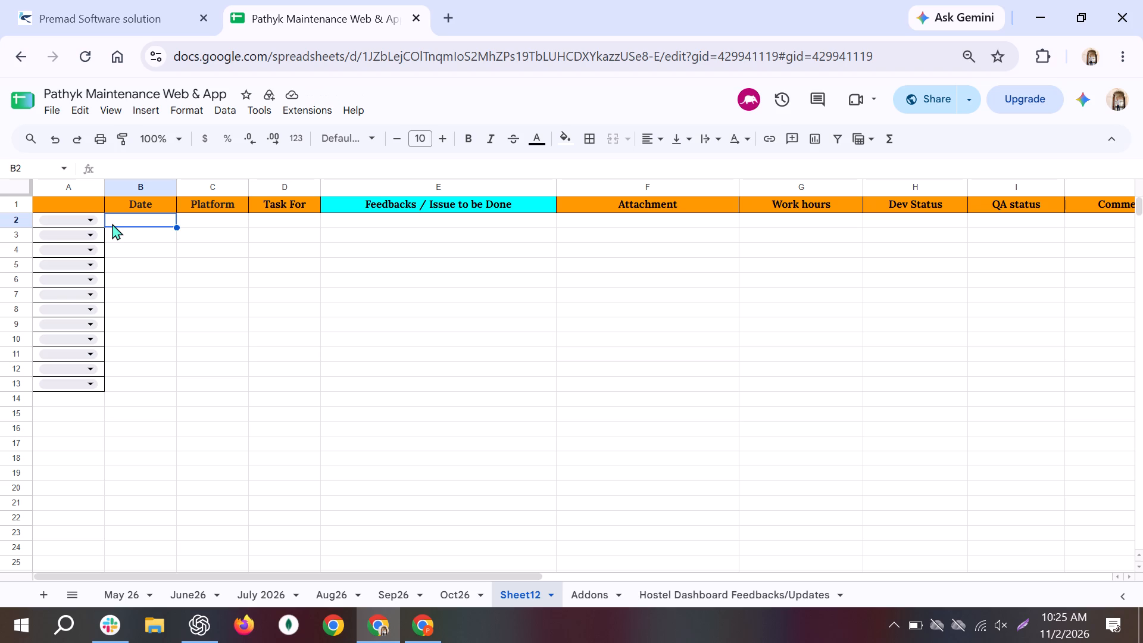
key(shift+Right)
key(shift+Right)
key(shift+Right)
key(shift+Right)
key(shift+Right)
key(shift+Right)
key(shift+Right)
key(shift+Right)
key(shift+Right)
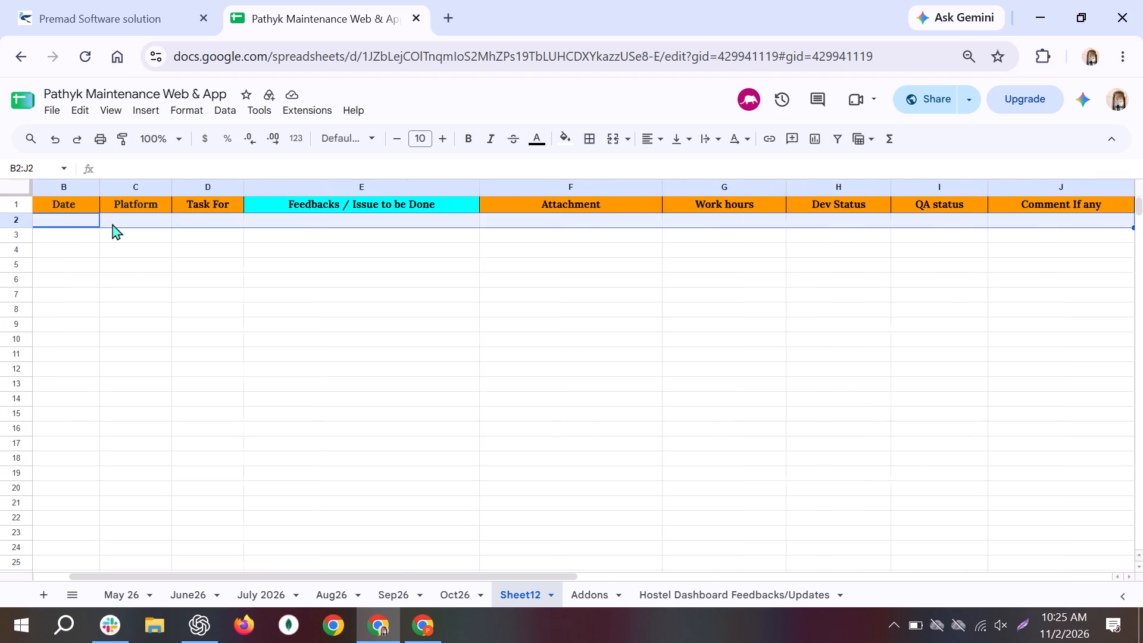
key(shift+Left)
key(shift+Down)
key(shift+Down)
key(shift+Down)
key(shift+Down)
key(shift+Down)
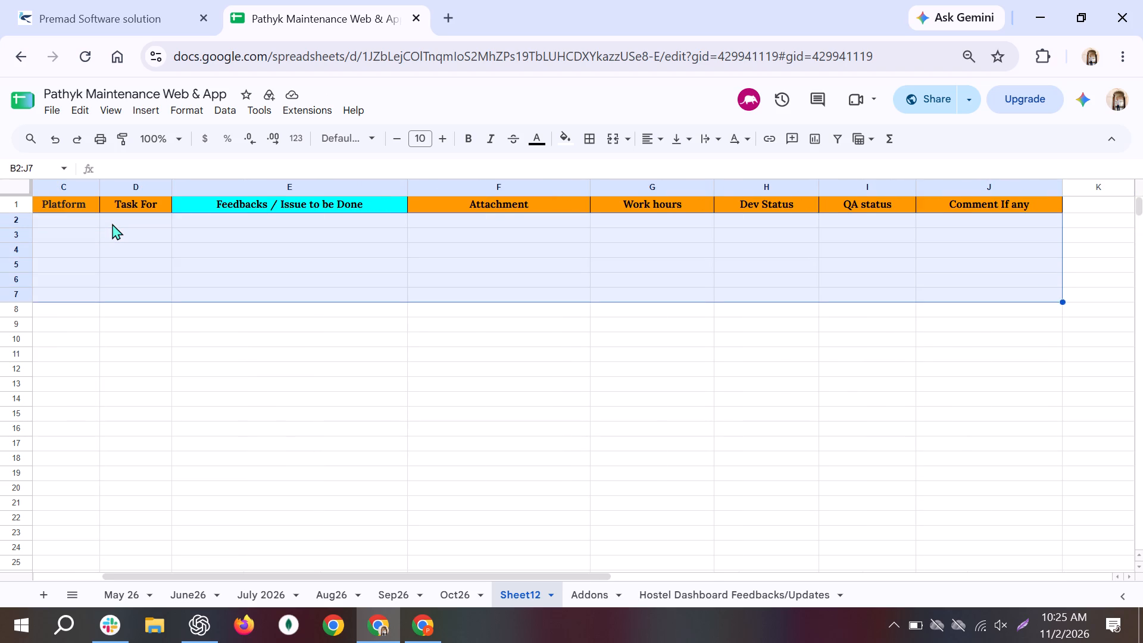
key(shift+Down)
key(shift+Down)
key(shift+Down)
key(shift+Down)
key(shift+Down)
key(shift+Down)
key(shift+Down)
key(shift+Down)
key(shift+Down)
key(shift+Down)
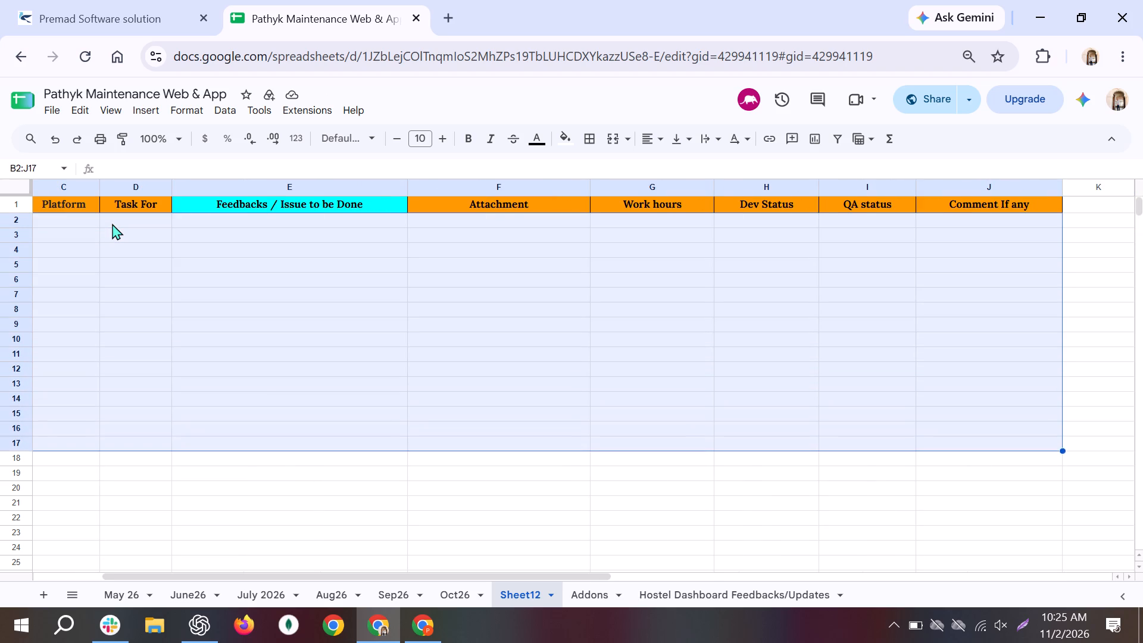
key(shift+Down)
key(shift+Down)
scroll(112, 223, right, 6)
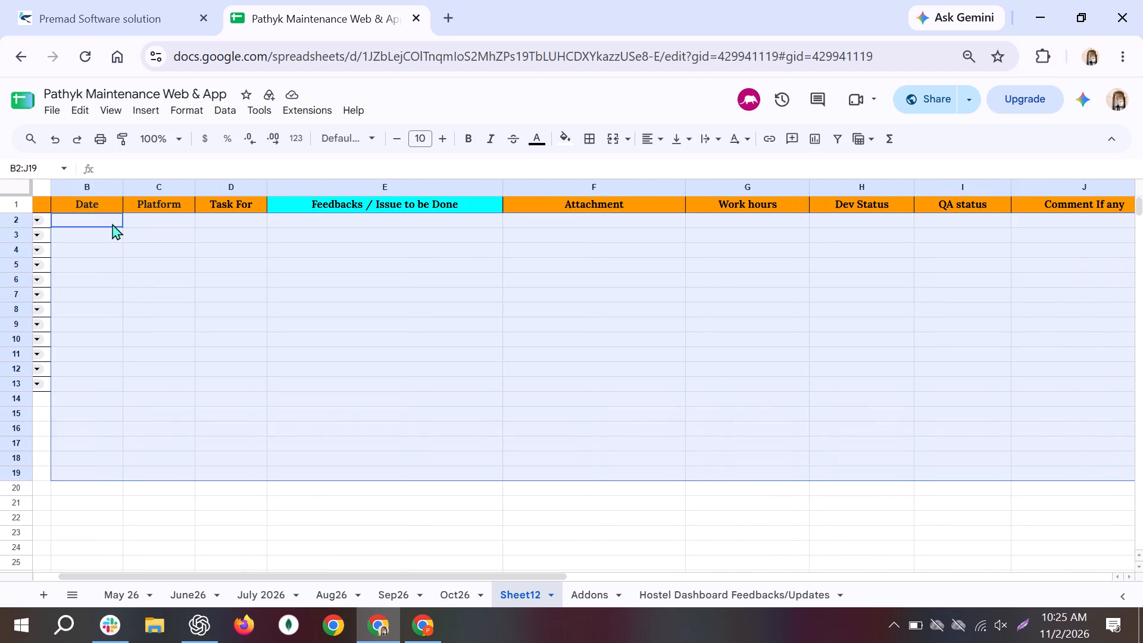
key(shift+Left)
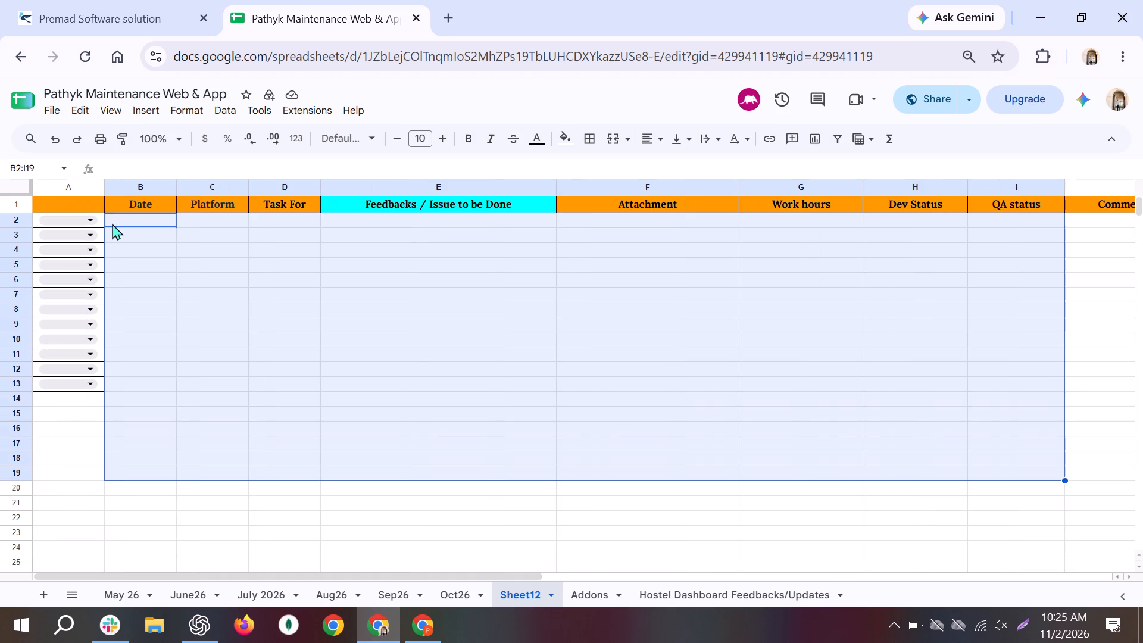
click(589, 134)
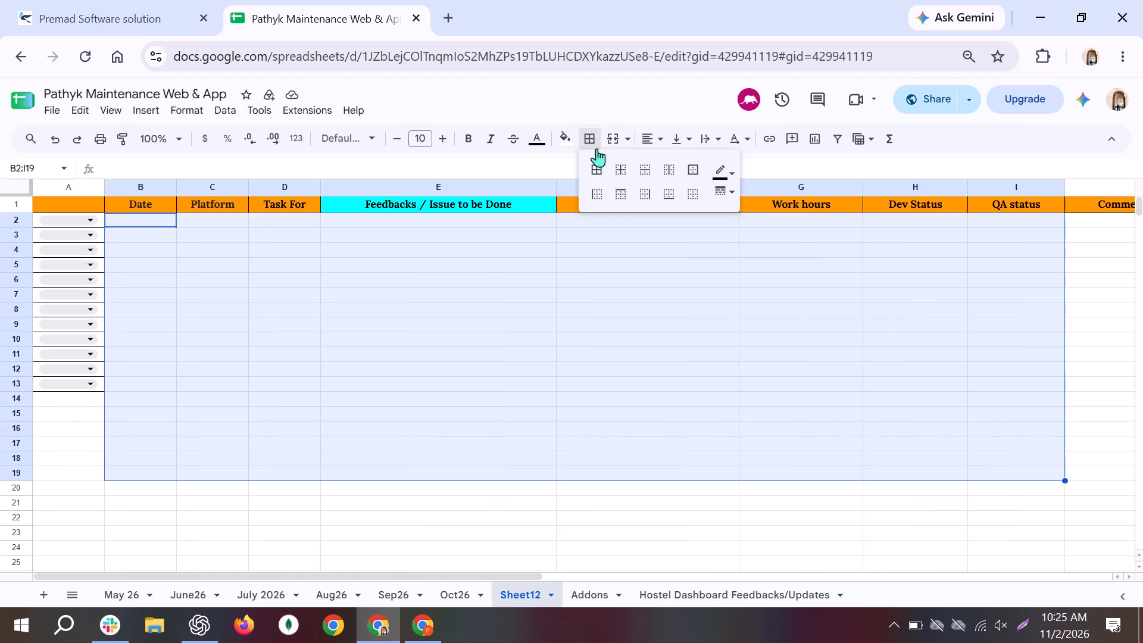
click(601, 167)
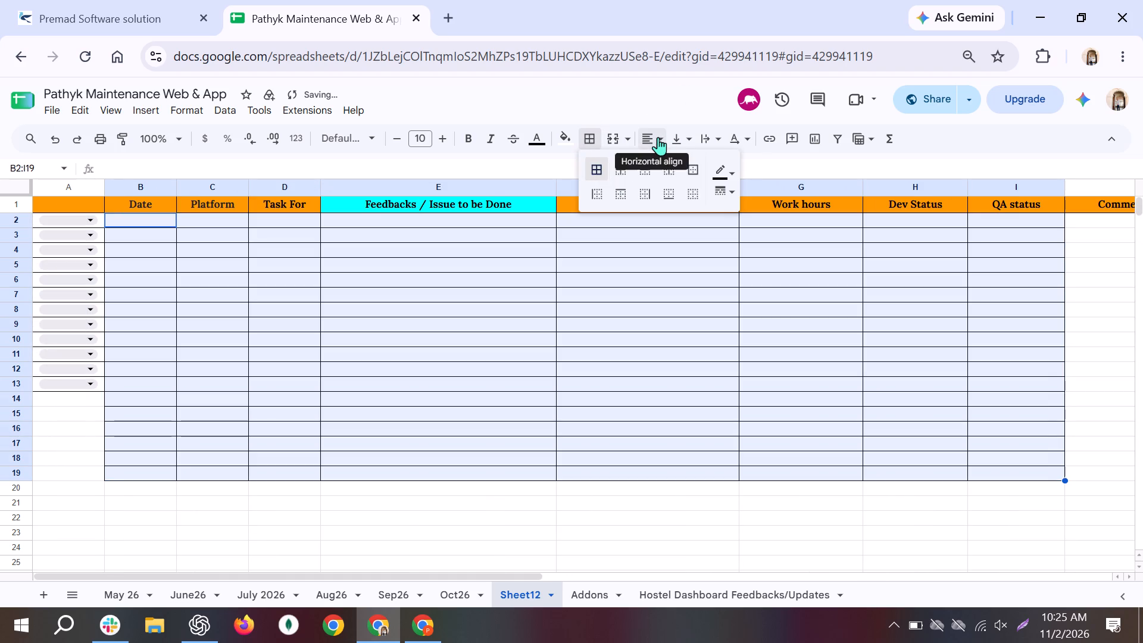
Format B2:I19 with centred horizontal alignment, middle vertical alignment and text wrapping.
click(658, 137)
click(671, 164)
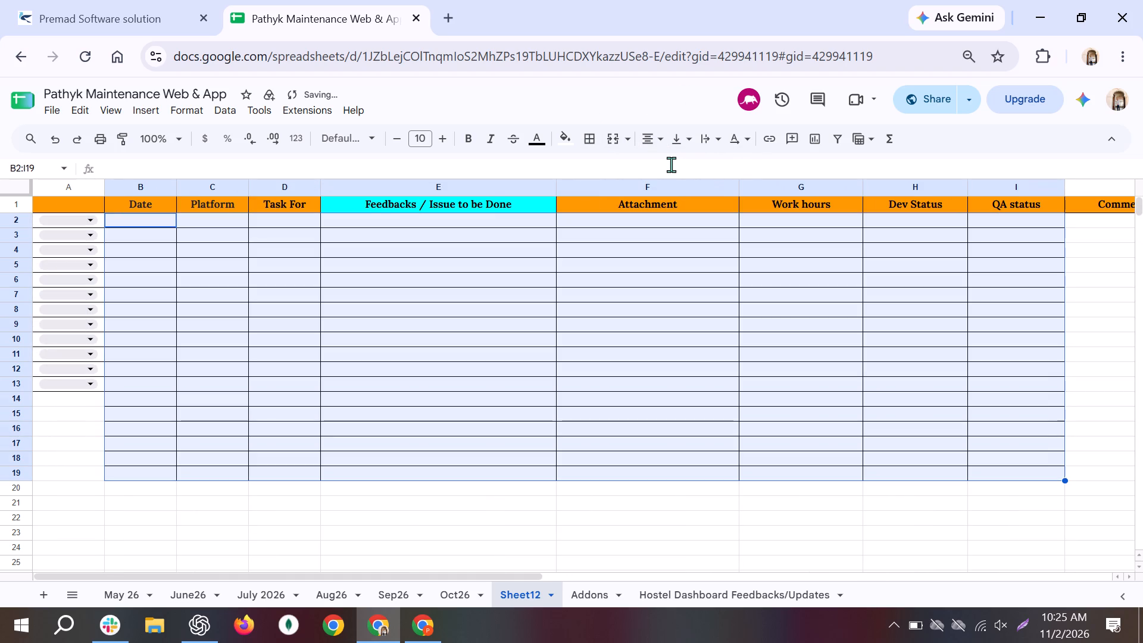
click(677, 147)
click(701, 168)
click(706, 145)
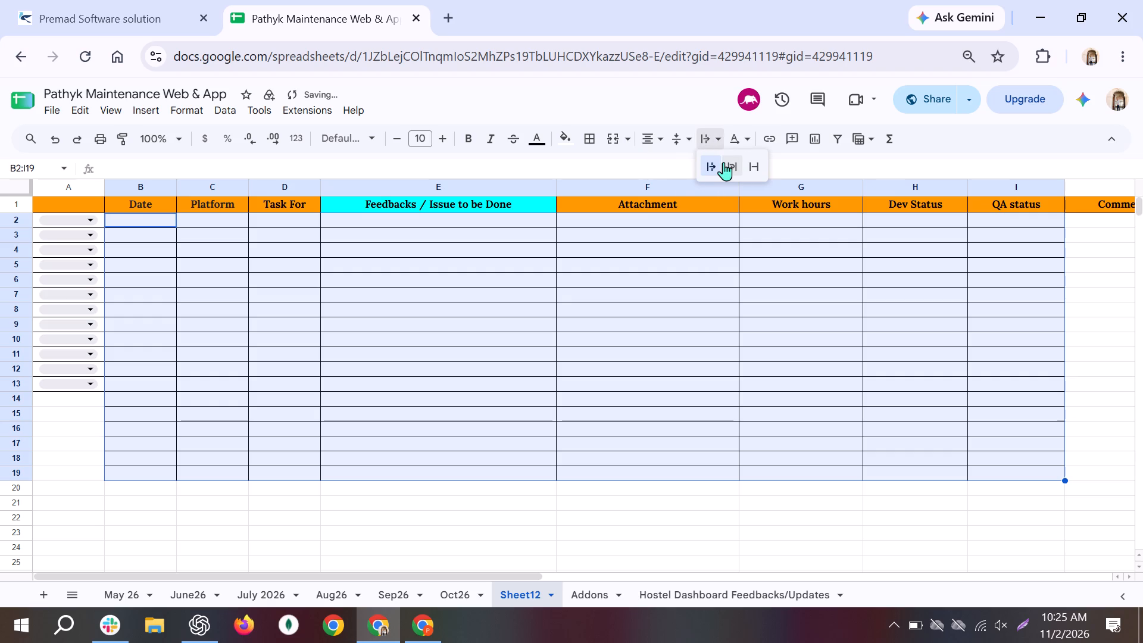
click(726, 163)
click(521, 320)
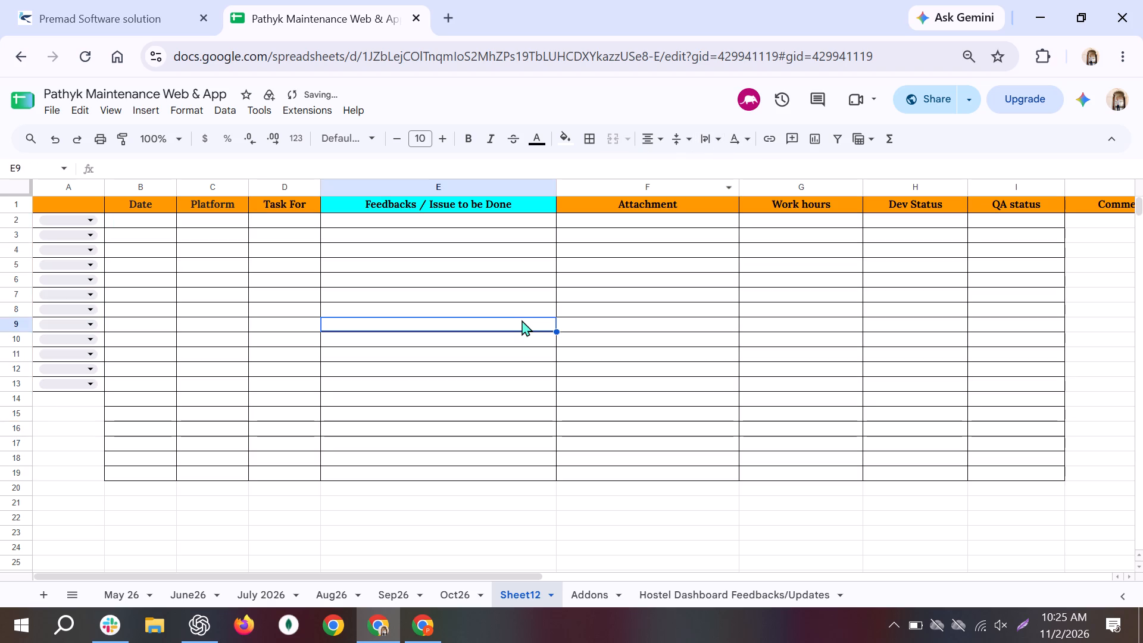
Extend the empty label dropdown in column A from row 13 down to row 19.
scroll(521, 320, up, 16)
click(99, 385)
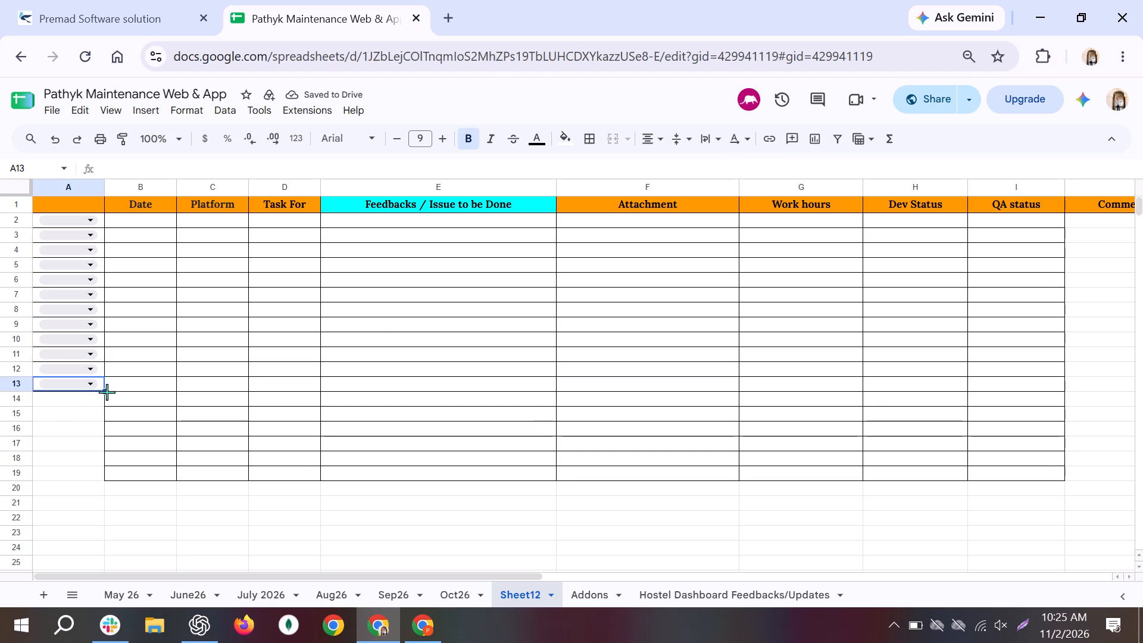
drag(106, 388, 98, 467)
drag(98, 467, 99, 474)
click(174, 417)
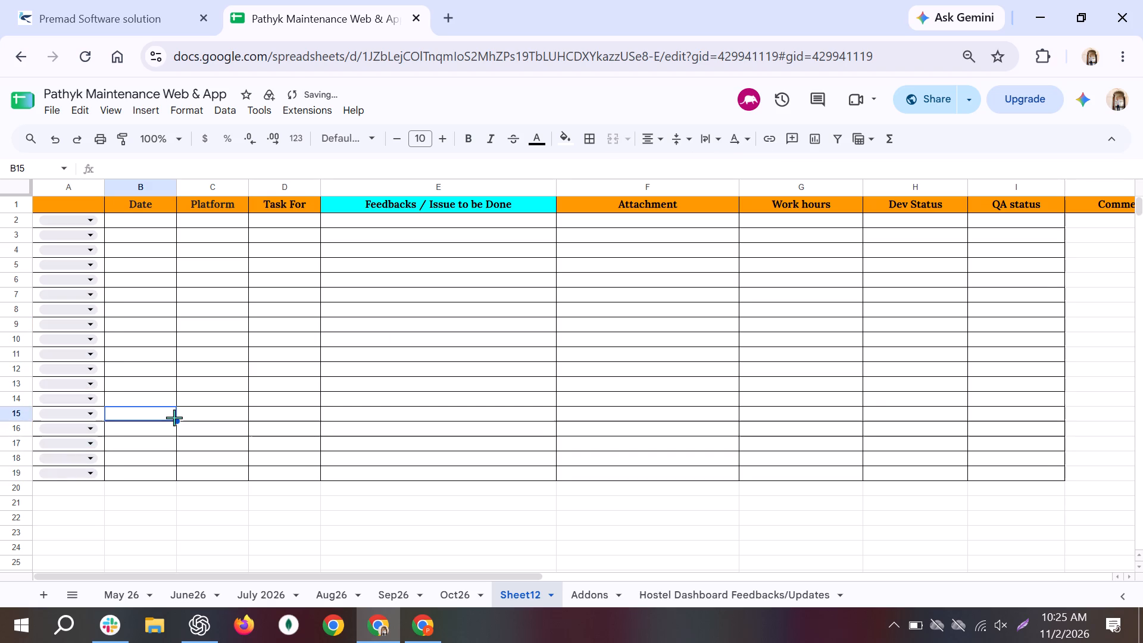
Apply all borders to the Comment If any column cells J2:J19 on Sheet12.
scroll(174, 417, up, 2)
scroll(174, 417, left, 2)
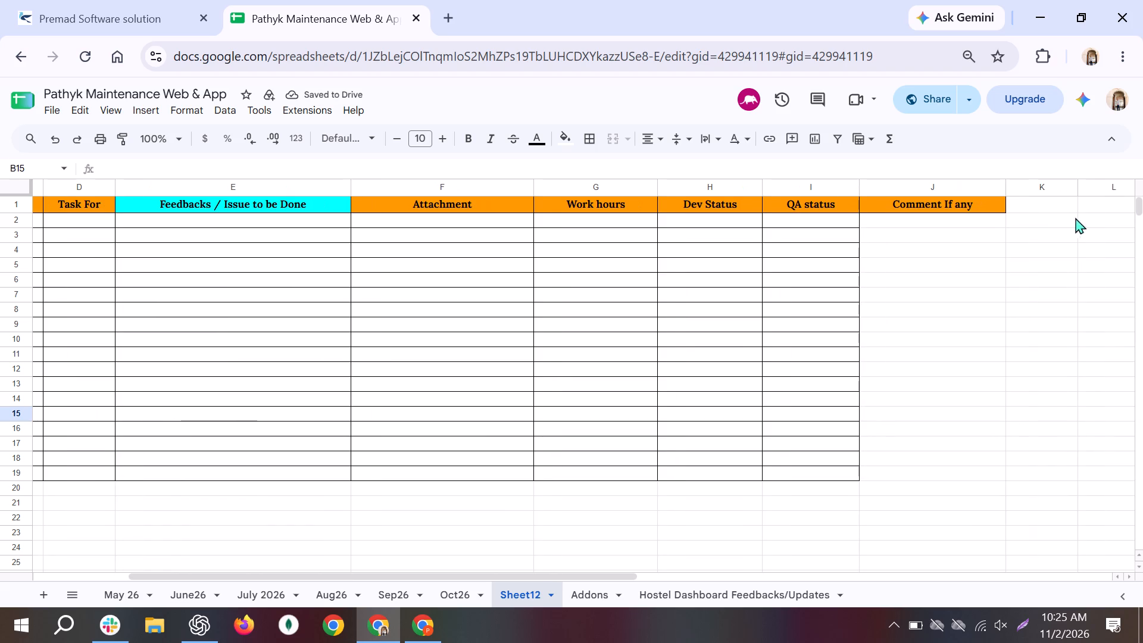
click(875, 220)
key(shift+Down)
key(shift+Down)
key(shift+Down)
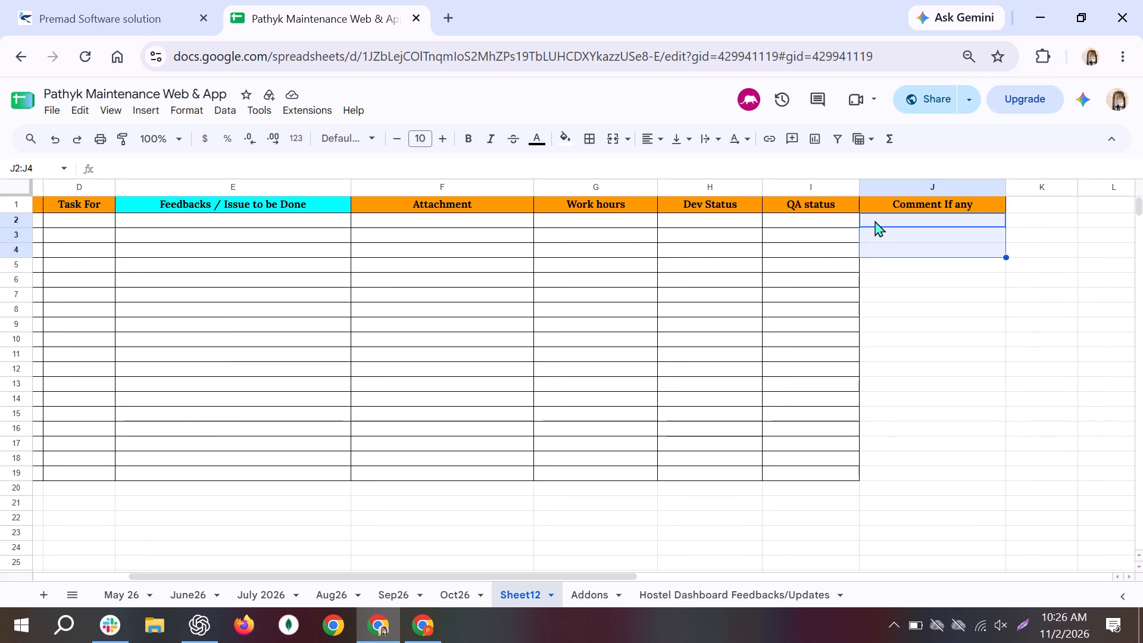
key(shift+Down)
key(shift+Down)
key(shift+Down)
key(shift+Down)
key(shift+Down)
key(shift+Down)
key(shift+Down)
key(shift+Down)
key(shift+Down)
key(shift+Down)
key(shift+Down)
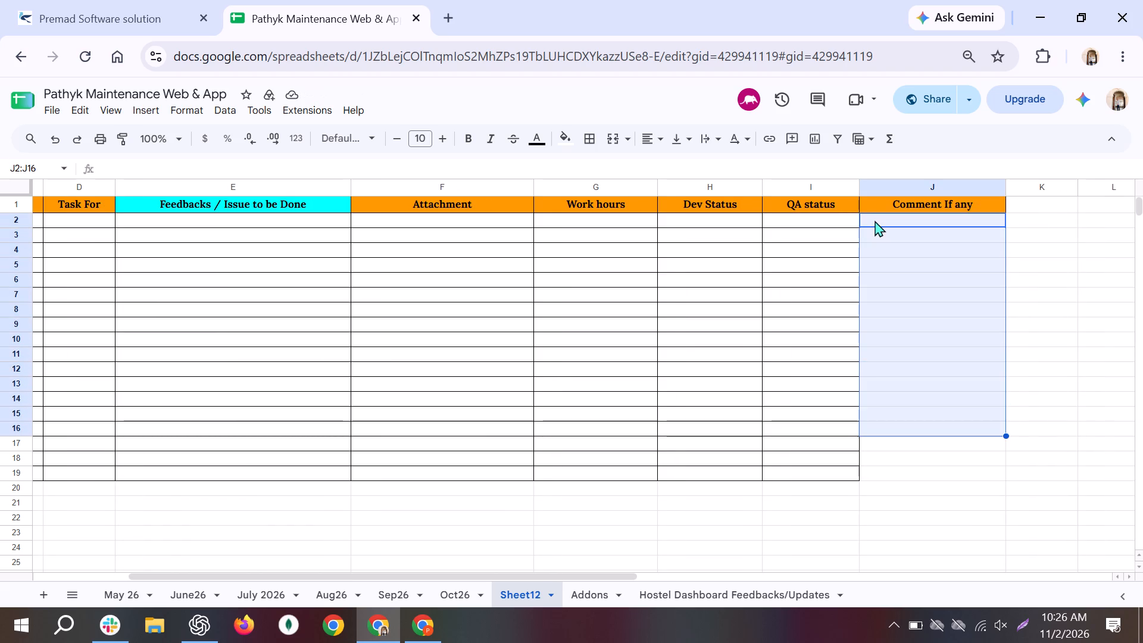
key(shift+Down)
key(shift+Down)
key(shift+Down)
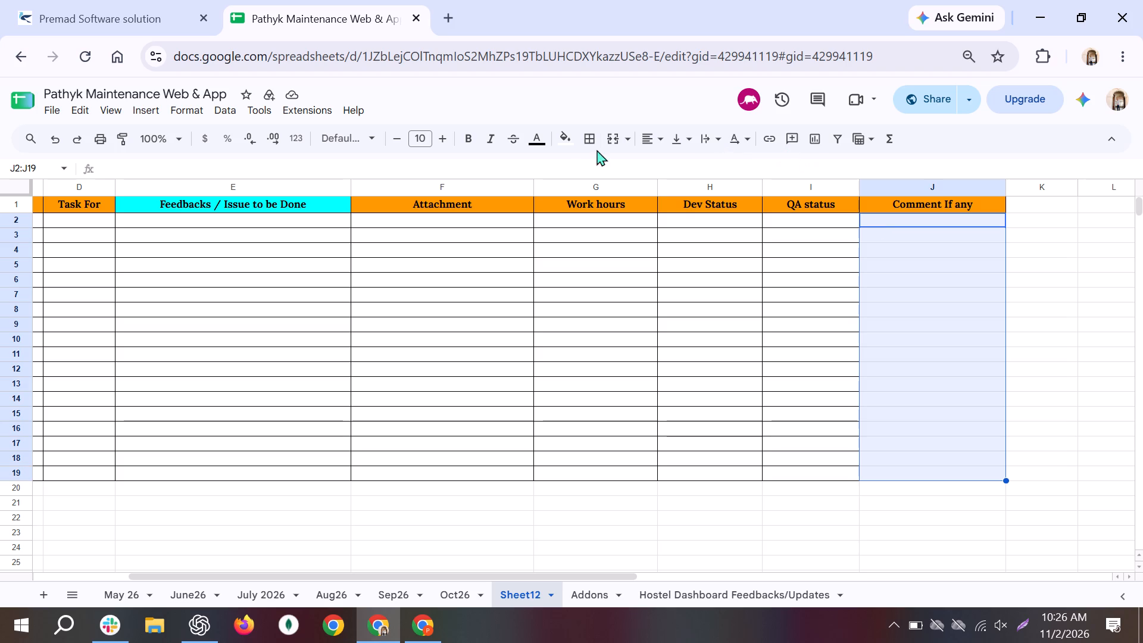
click(584, 140)
click(592, 164)
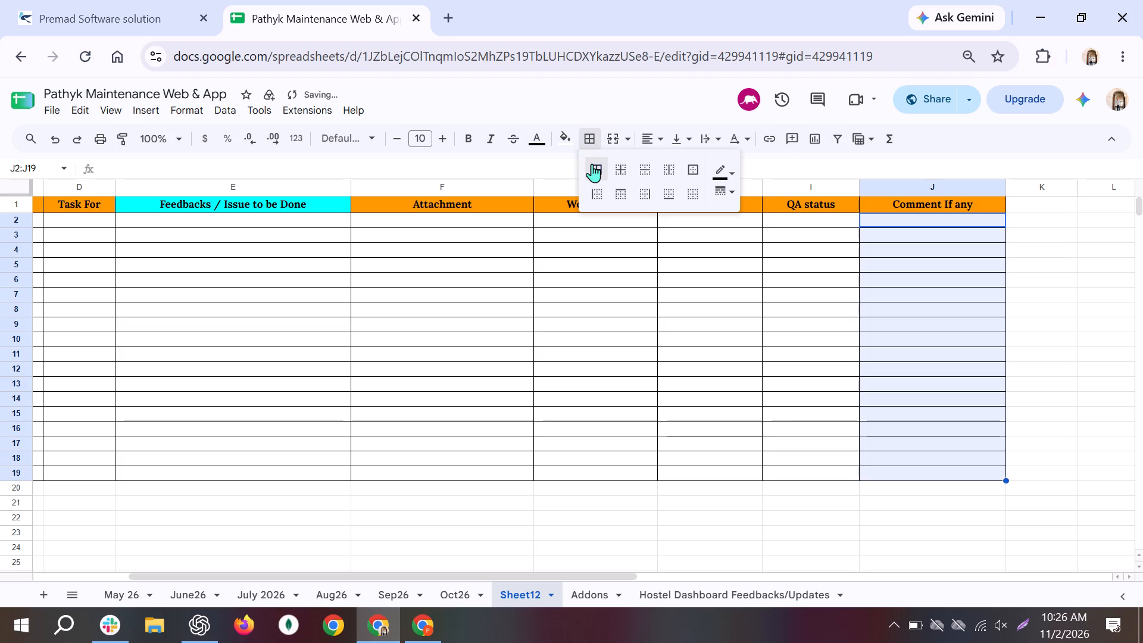
Format J2:J19 with centred horizontal alignment, middle vertical alignment and text wrapping.
click(651, 141)
click(672, 166)
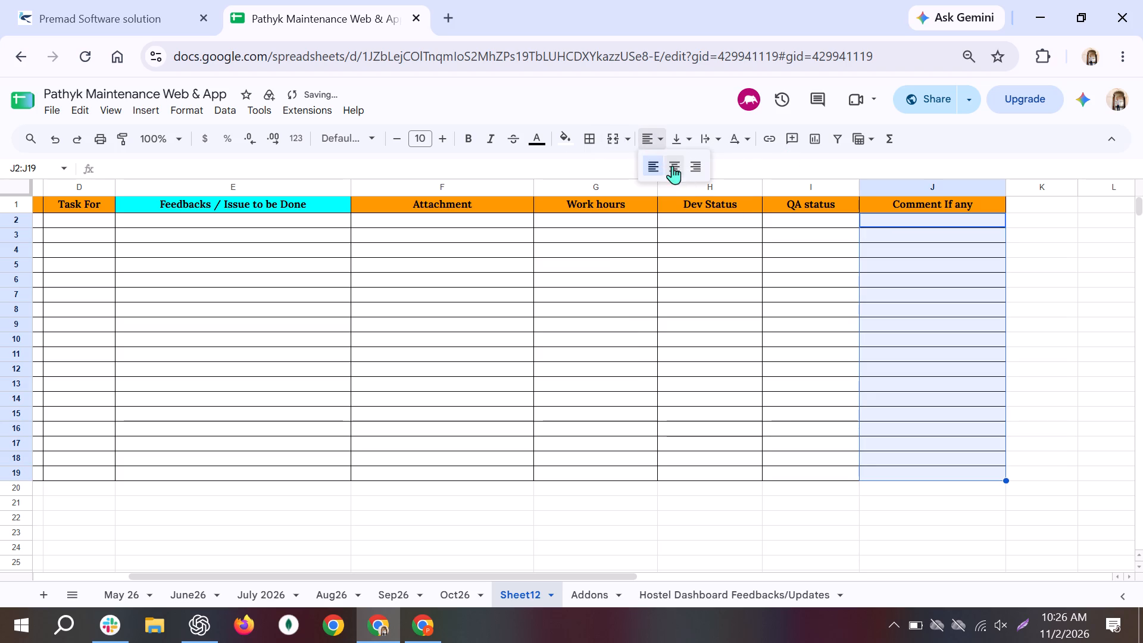
click(679, 141)
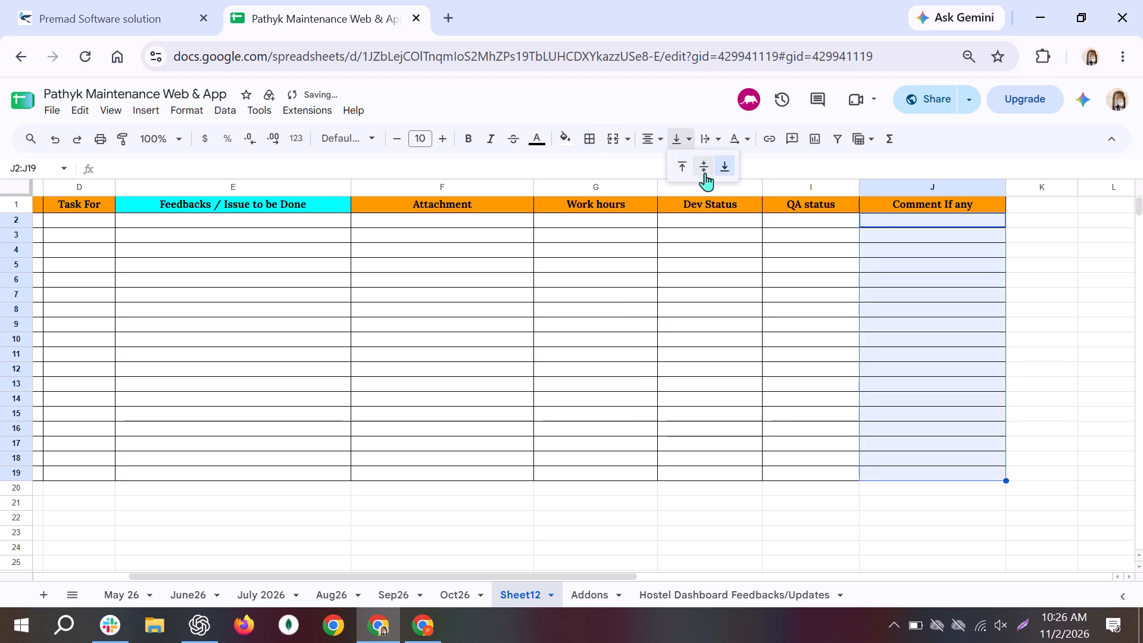
click(705, 173)
click(705, 134)
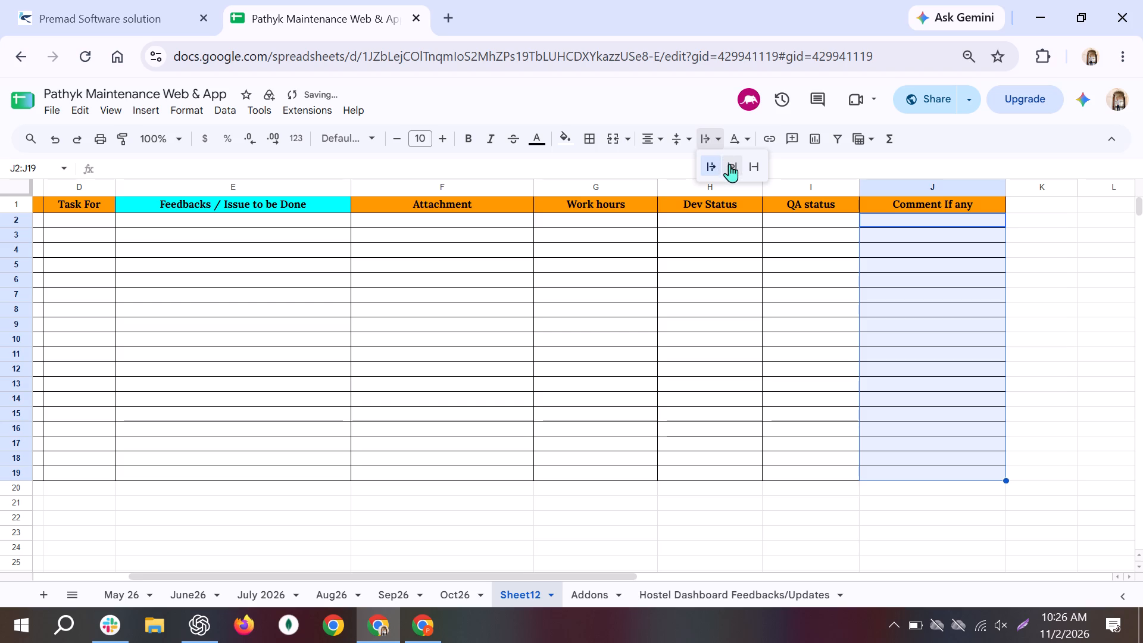
click(729, 164)
click(736, 230)
scroll(736, 230, right, 2)
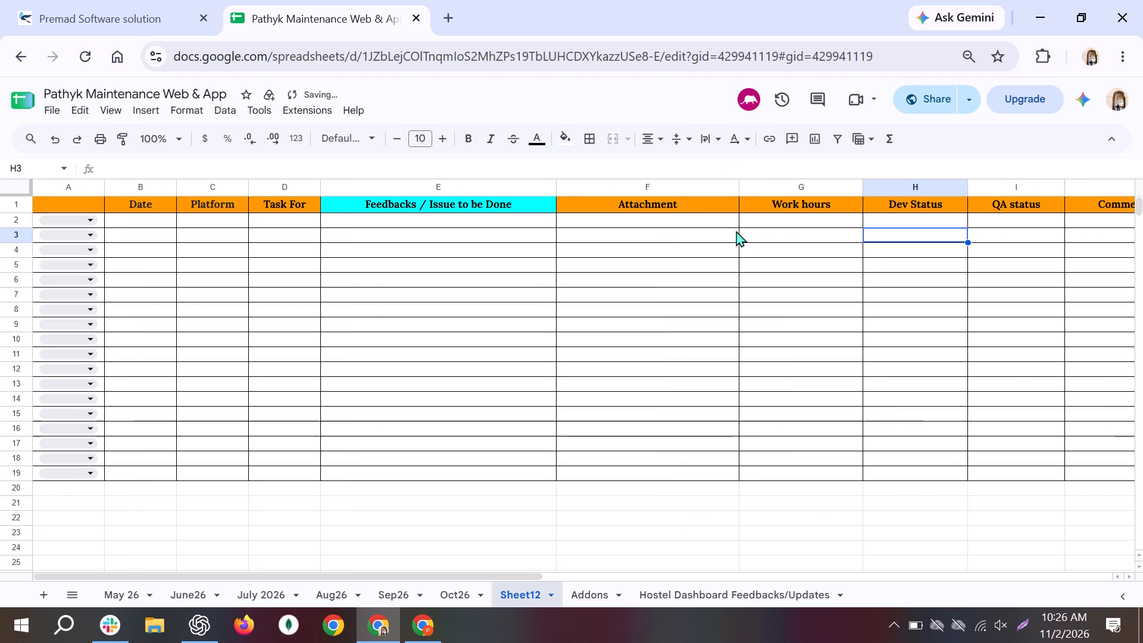
scroll(736, 230, right, 8)
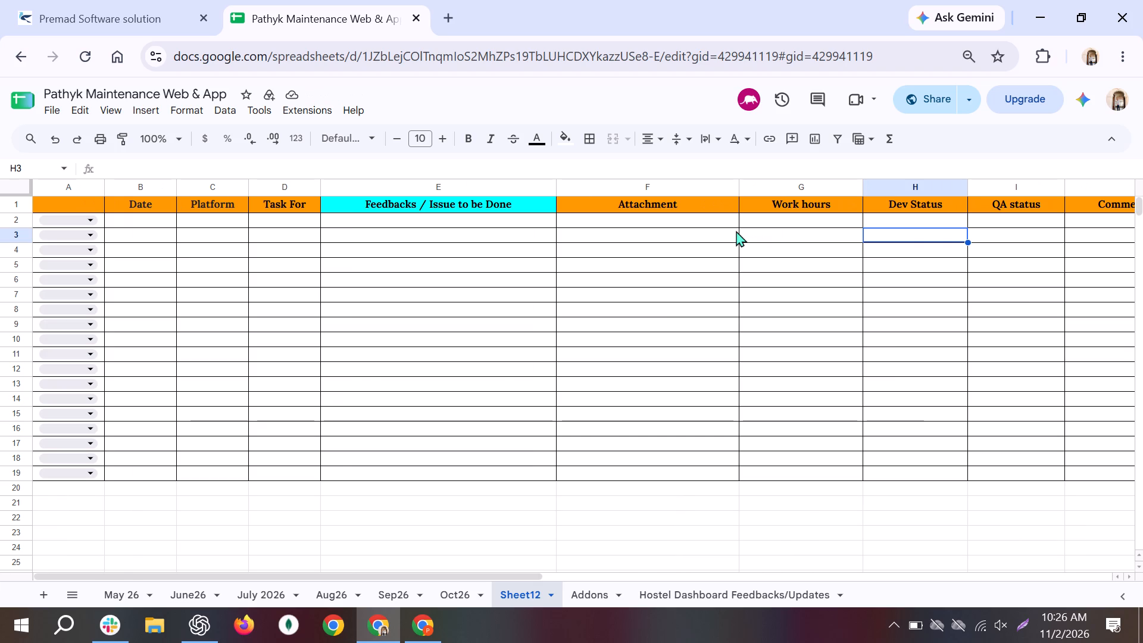
scroll(736, 230, right, 2)
Switch to the DC JD Bugs Sheet spreadsheet and add a new sheet after October2026.
key(alt+Tab)
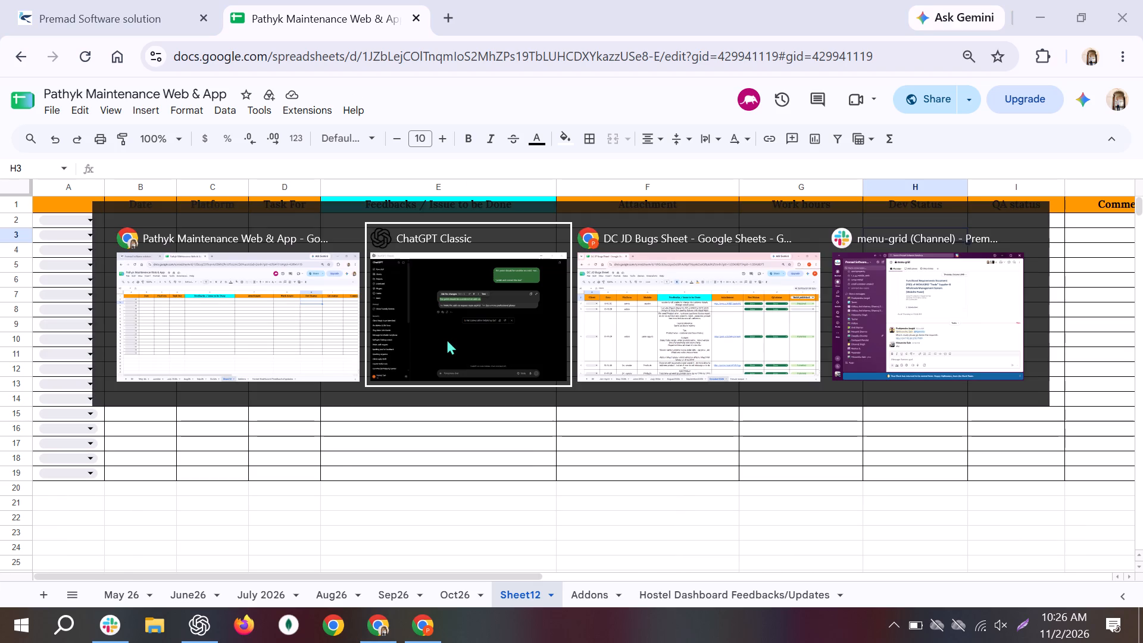
key(alt+Tab)
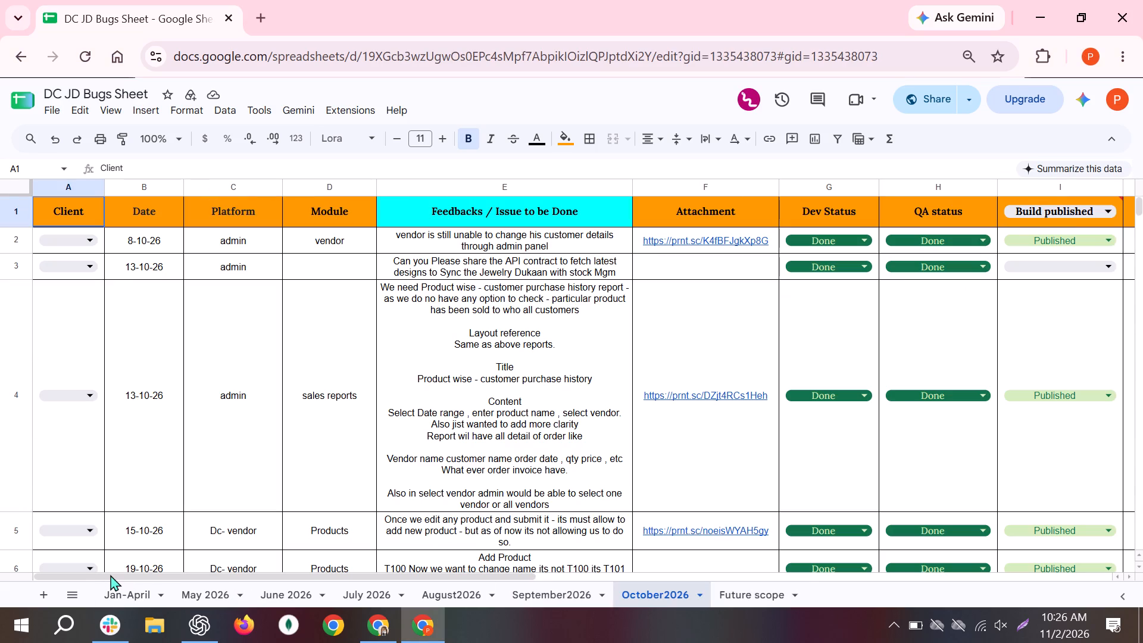
click(37, 589)
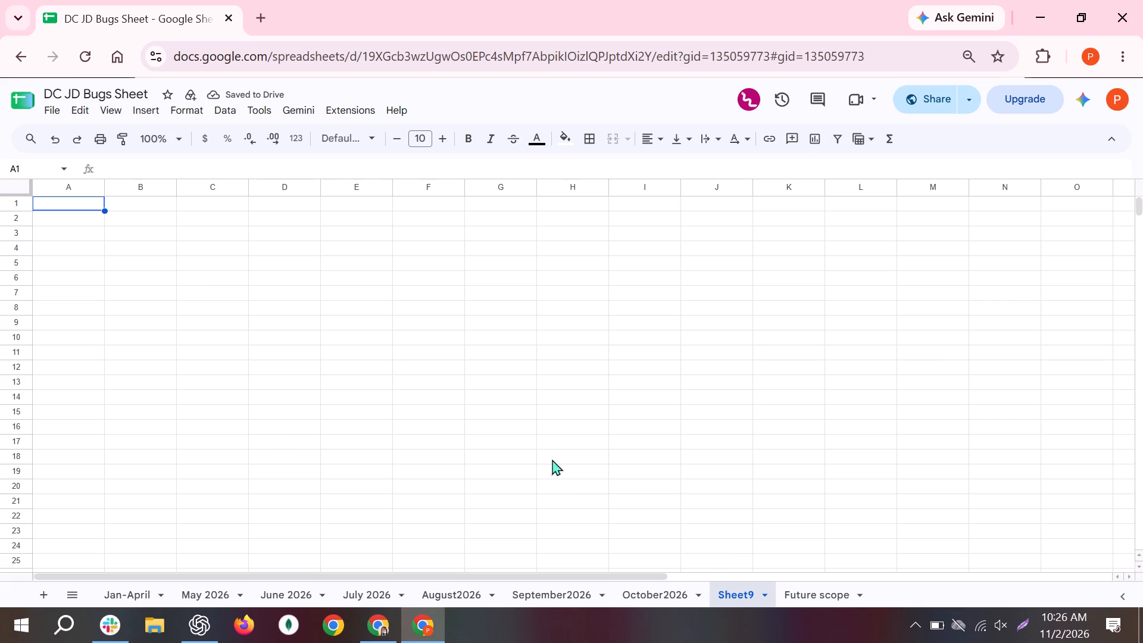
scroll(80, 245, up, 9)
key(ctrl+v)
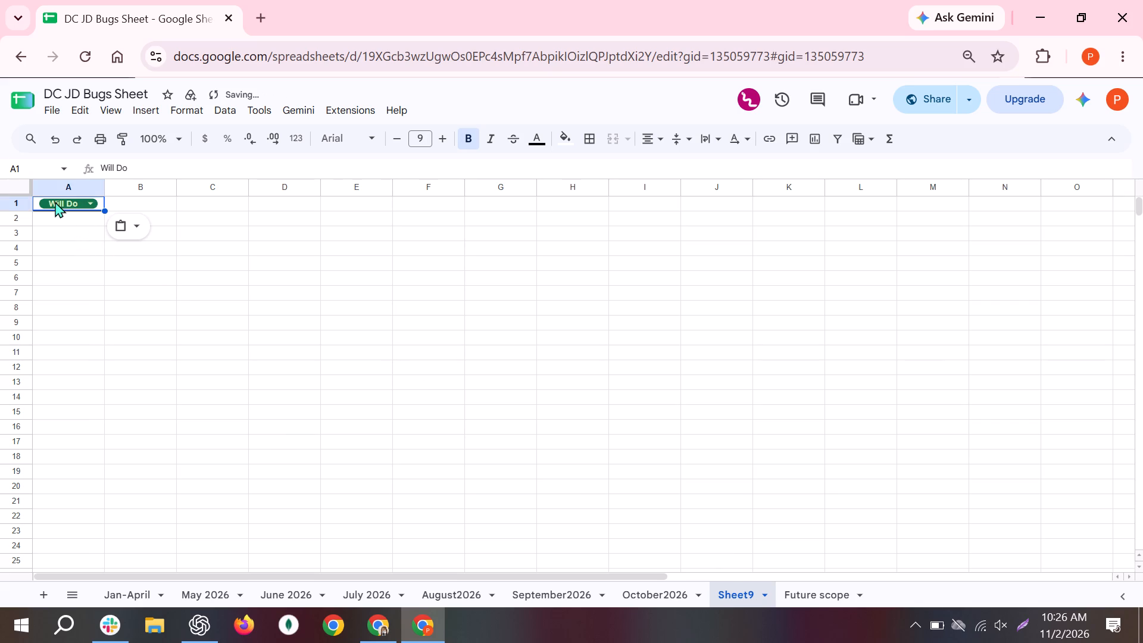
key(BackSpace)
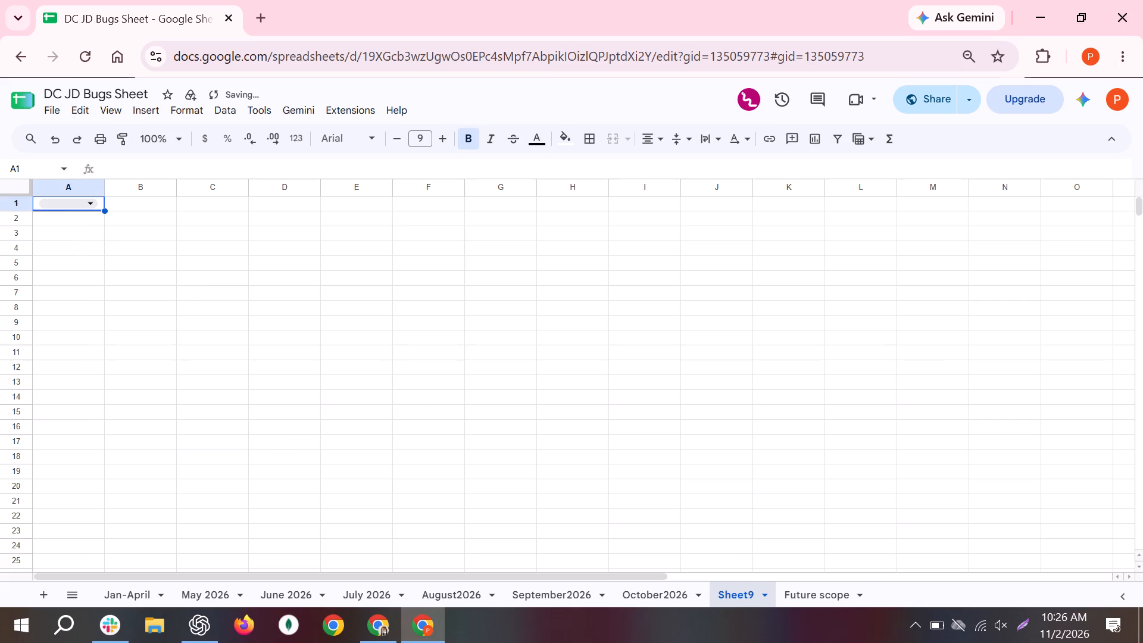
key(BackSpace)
Paste the previously copied header row, from Date to Comment If any, into row 1 of Sheet9 starting at A1.
key(super+v)
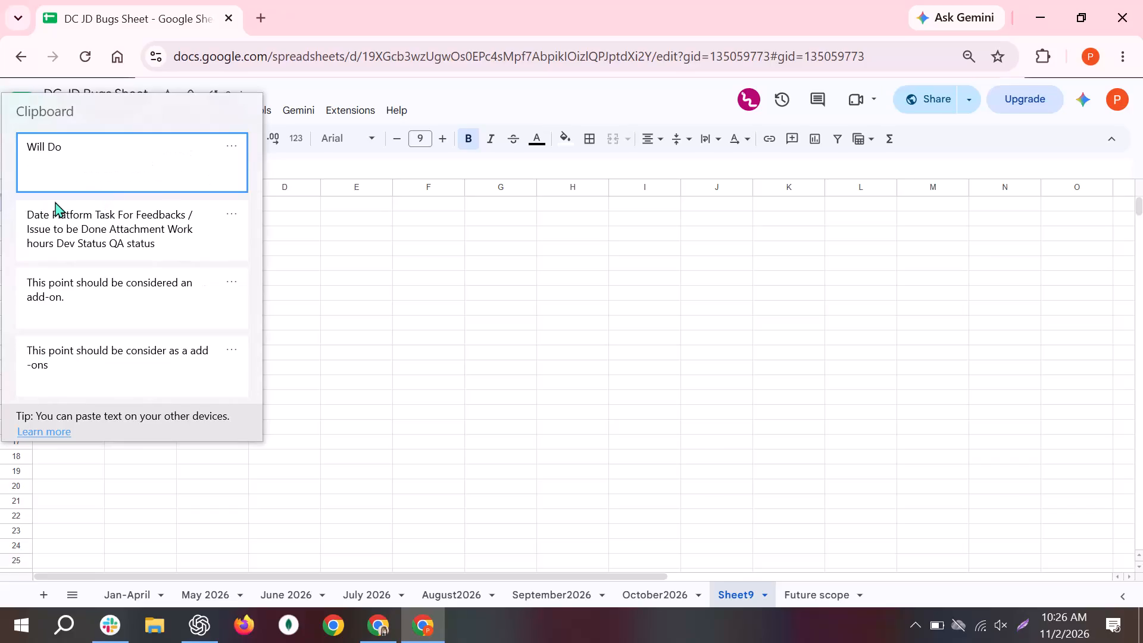
key(Down)
key(Return)
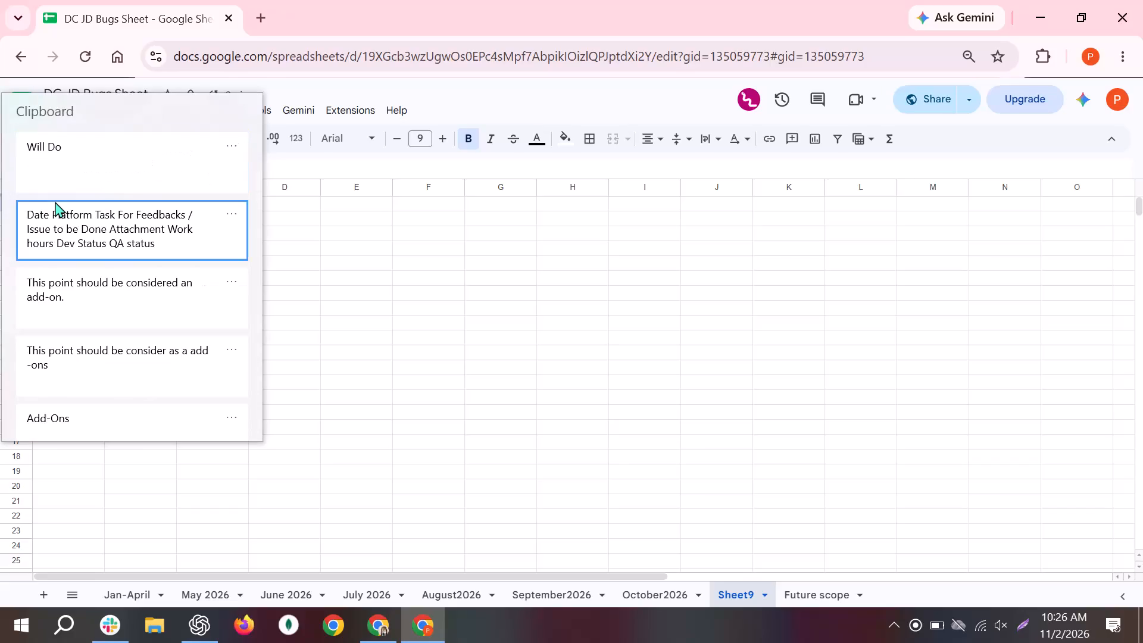
key(ctrl+v)
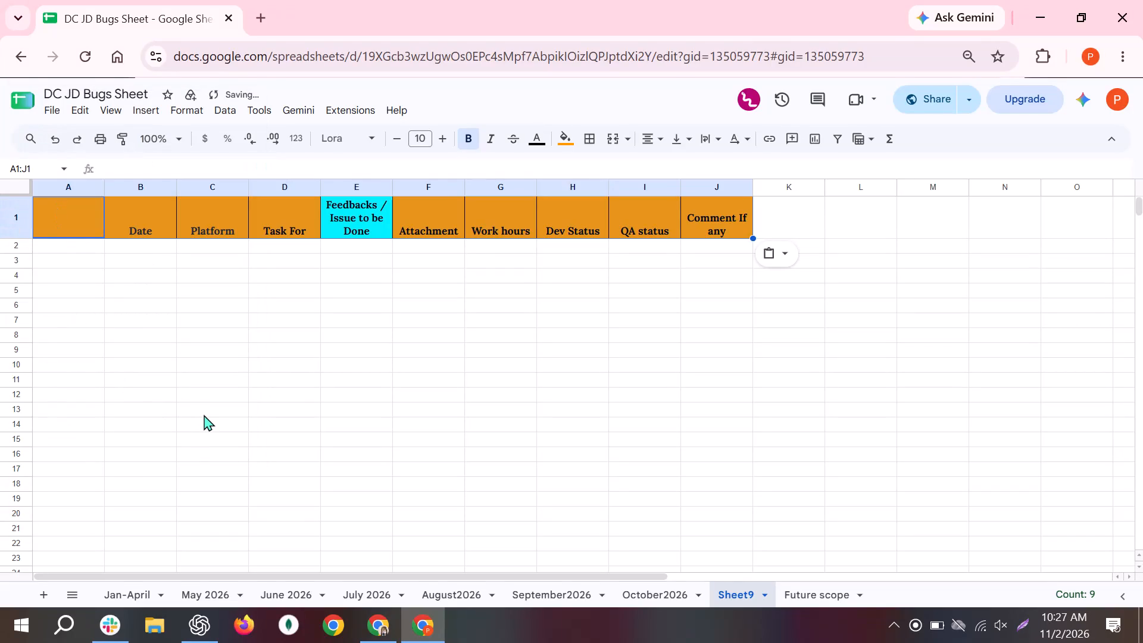
click(204, 414)
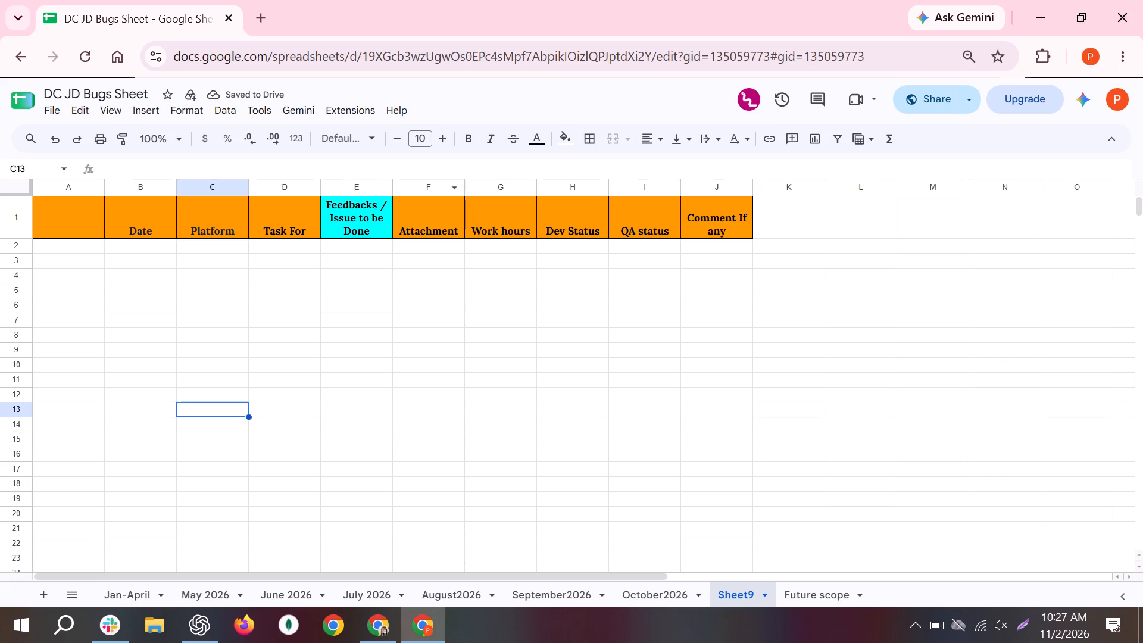
Widen the Feedbacks / Issue to be Done, Attachment and Work hours columns on Sheet9 to fit longer content.
drag(390, 188, 589, 214)
scroll(589, 214, left, 2)
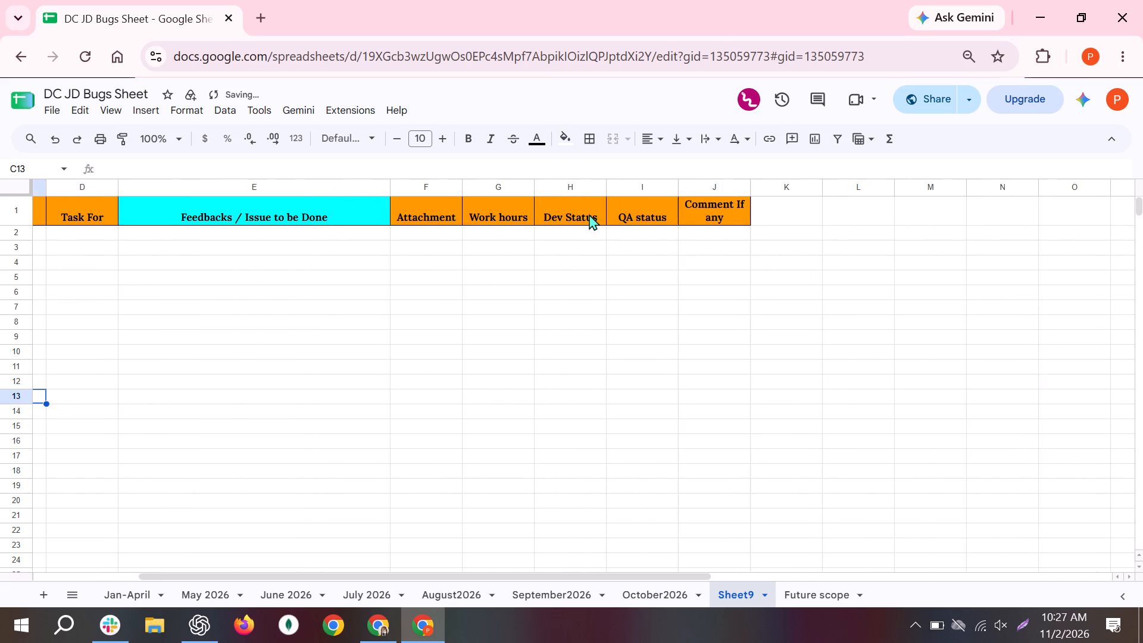
drag(452, 183, 619, 188)
scroll(613, 184, left, 1)
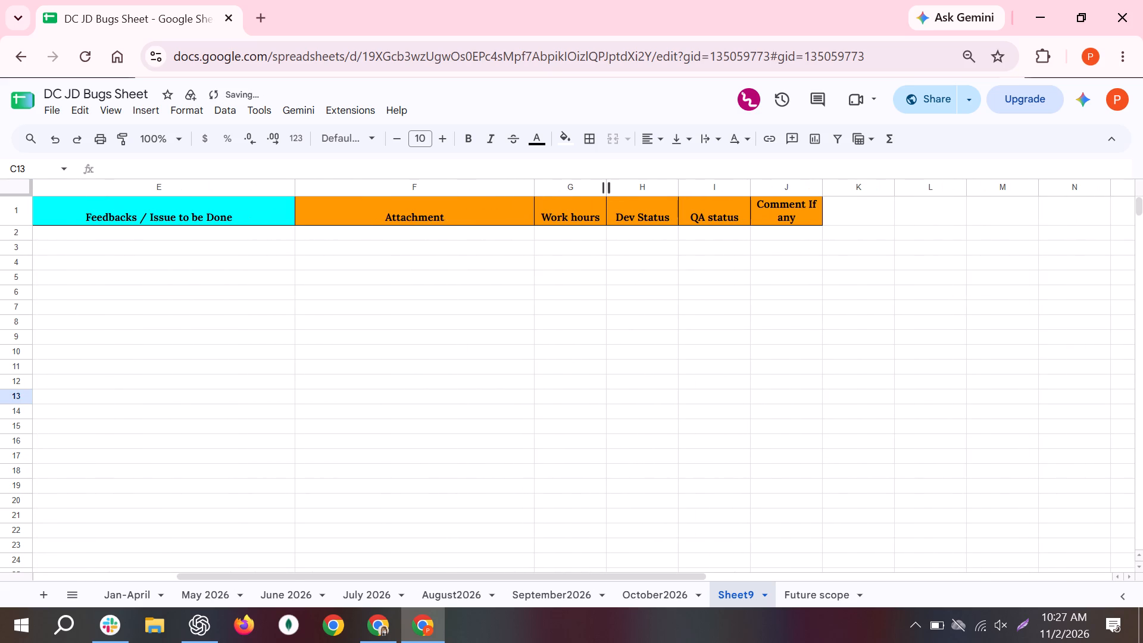
drag(603, 184, 696, 202)
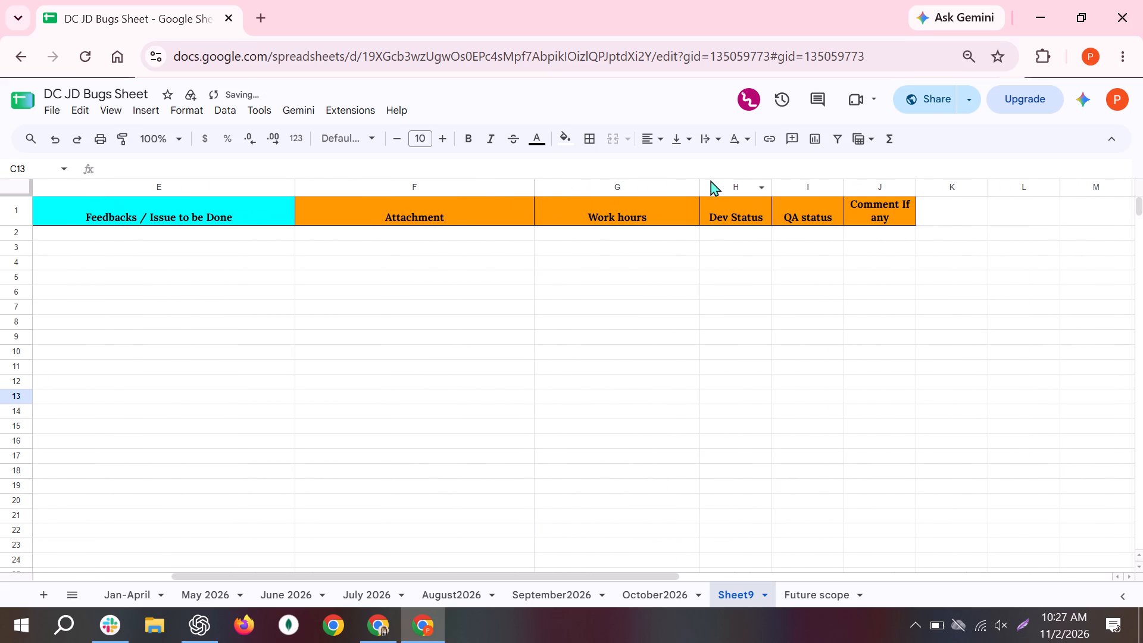
Clear the Work hours heading from column G on Sheet9.
drag(698, 179, 642, 185)
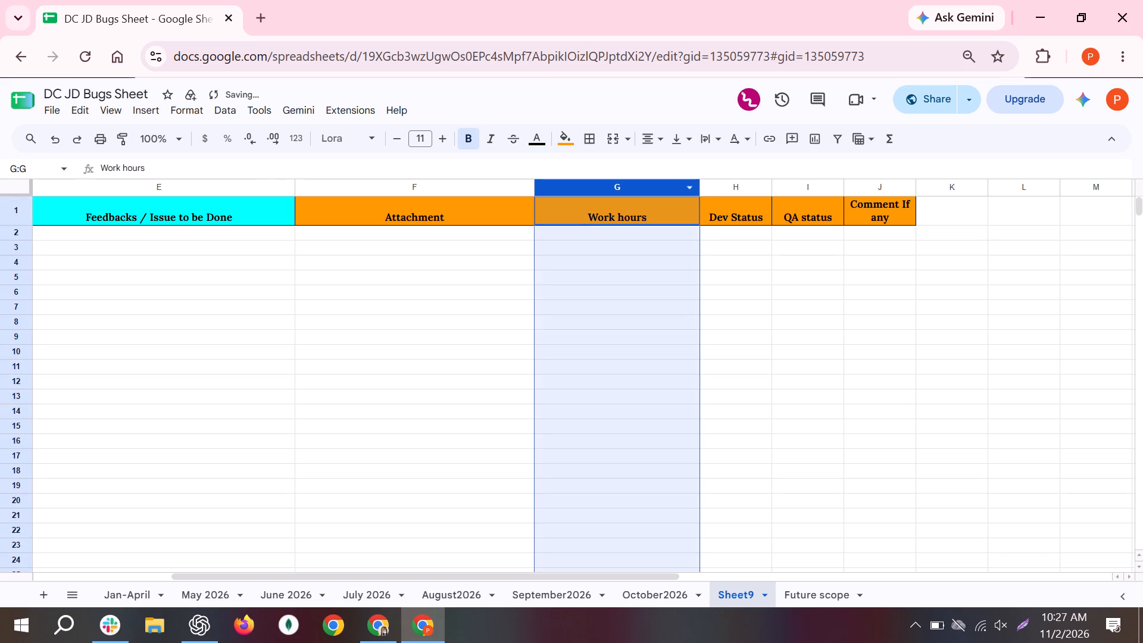
key(BackSpace)
key(BackSpace)
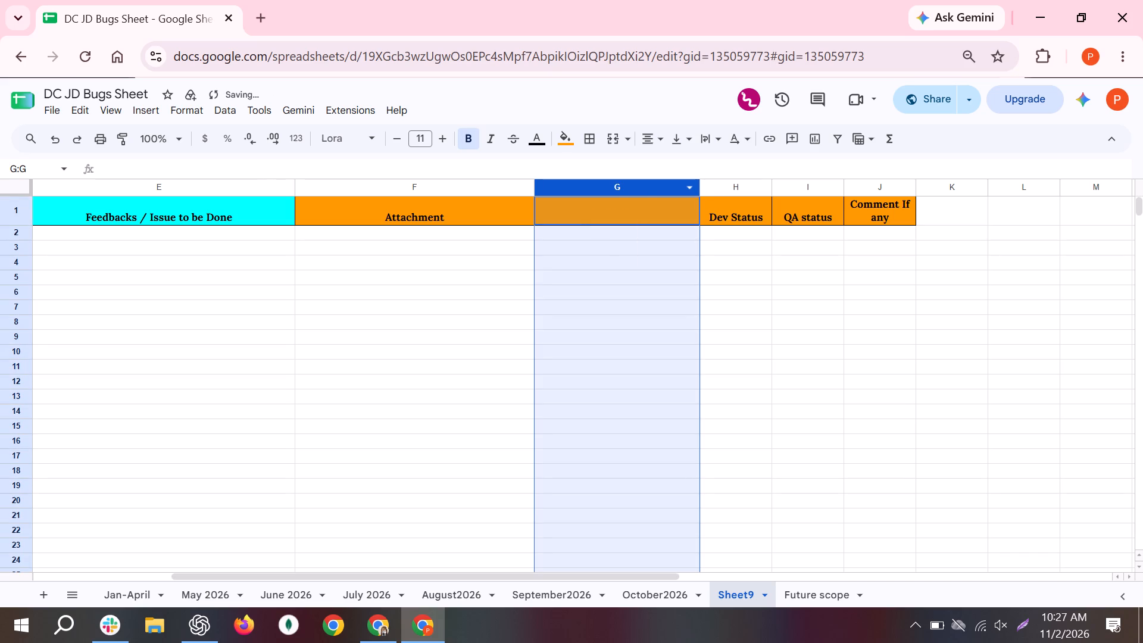
click(745, 347)
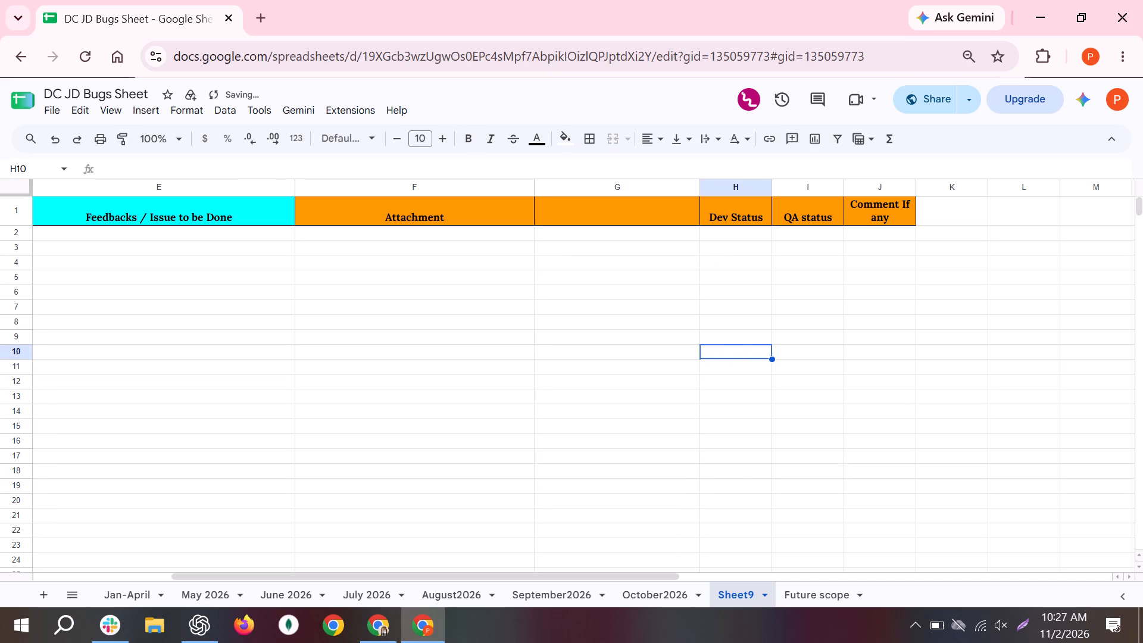
Narrow the blank-headed column G to slightly wider than the Dev Status column.
drag(701, 183, 642, 188)
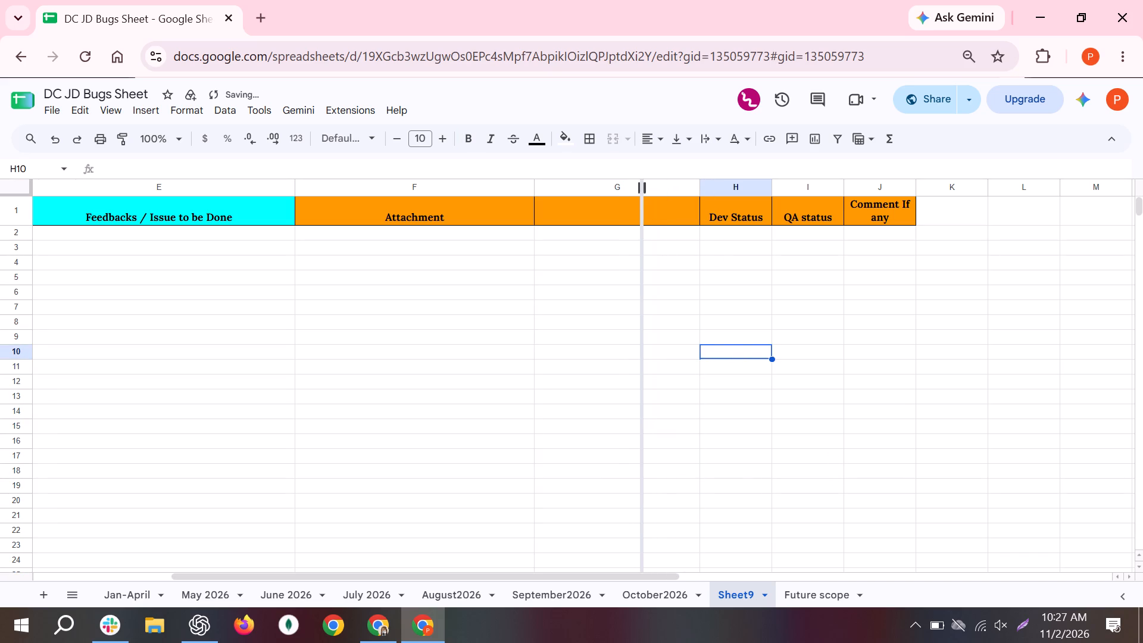
drag(642, 188, 629, 185)
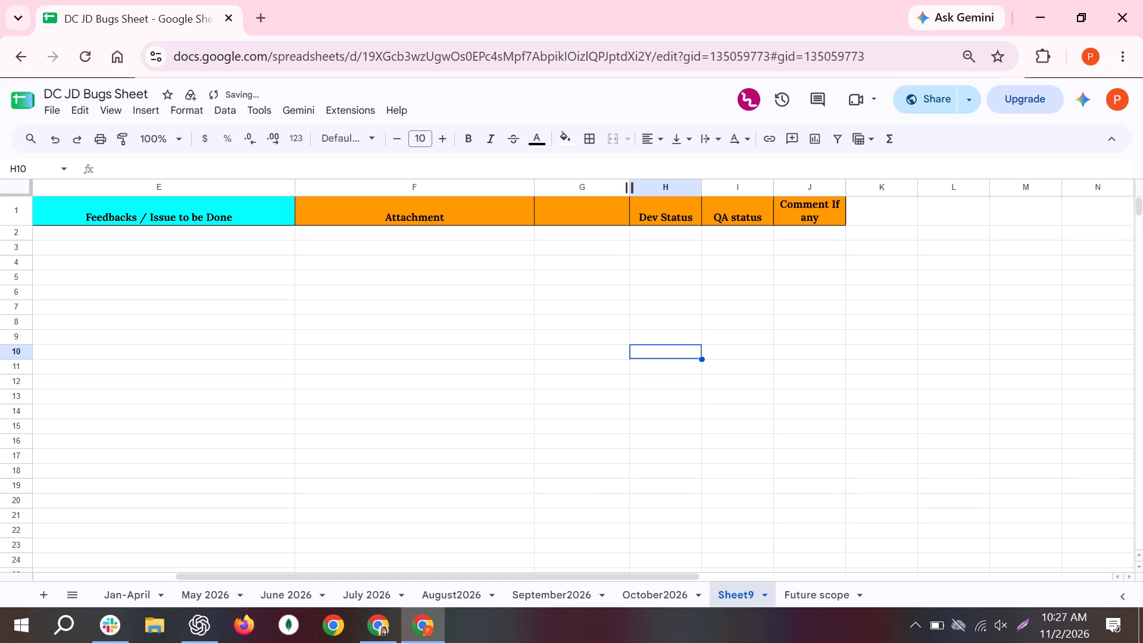
Copy the Dev Status header from H1 into G1.
click(642, 213)
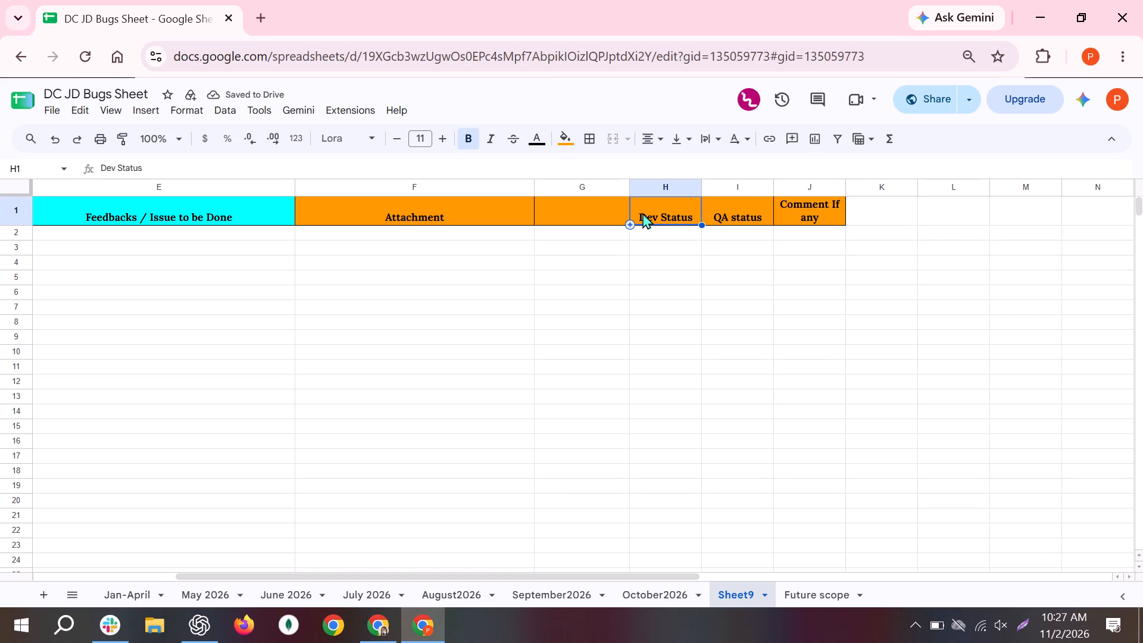
key(ctrl+c)
click(587, 213)
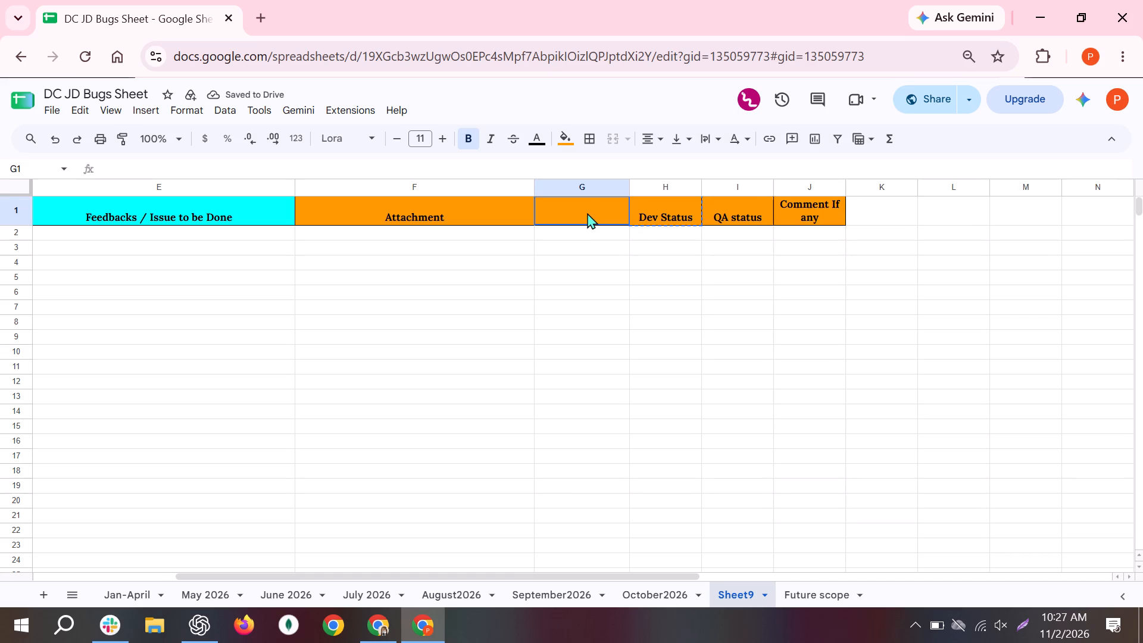
key(ctrl+v)
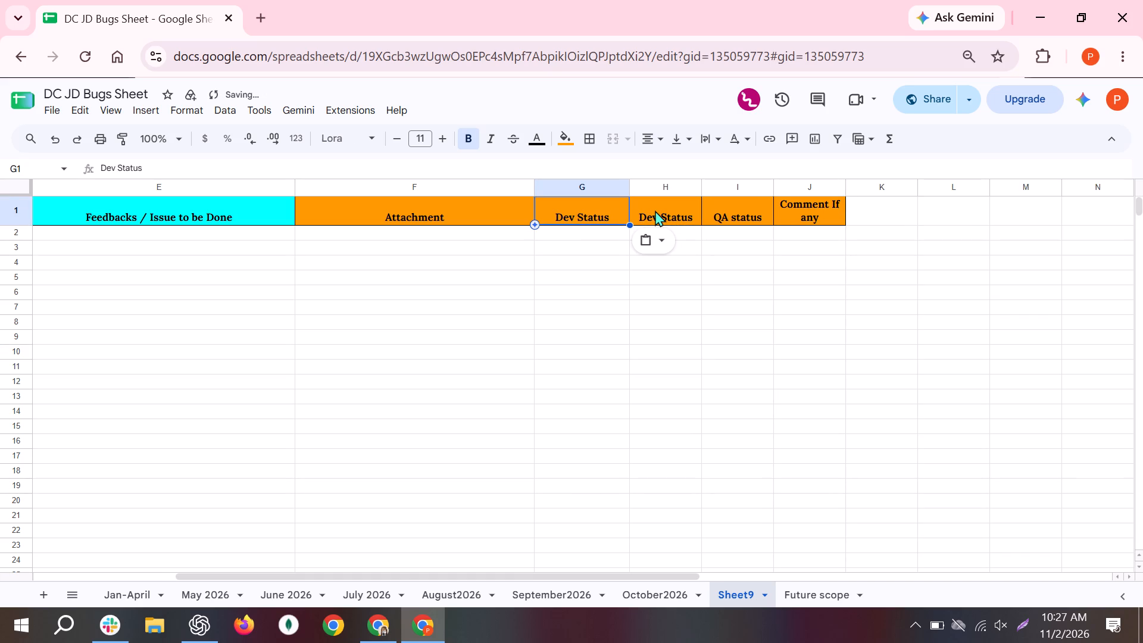
Replace the duplicate Dev Status heading in H1 with the QA status header from I1, and clear I1.
click(655, 210)
key(BackSpace)
key(Right)
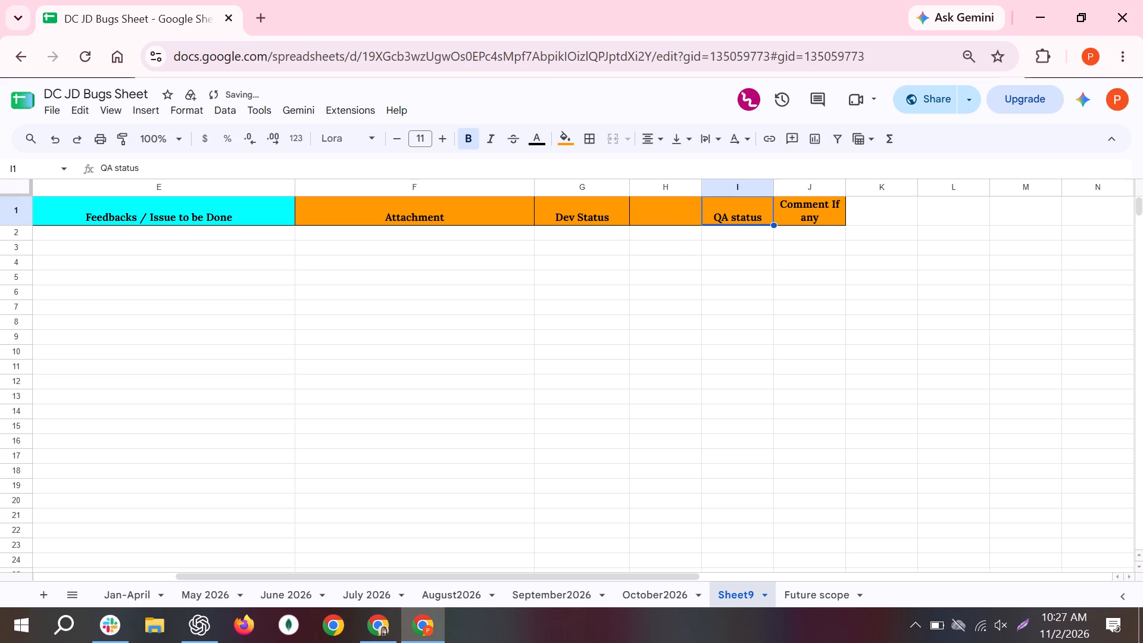
key(ctrl+c)
key(Left)
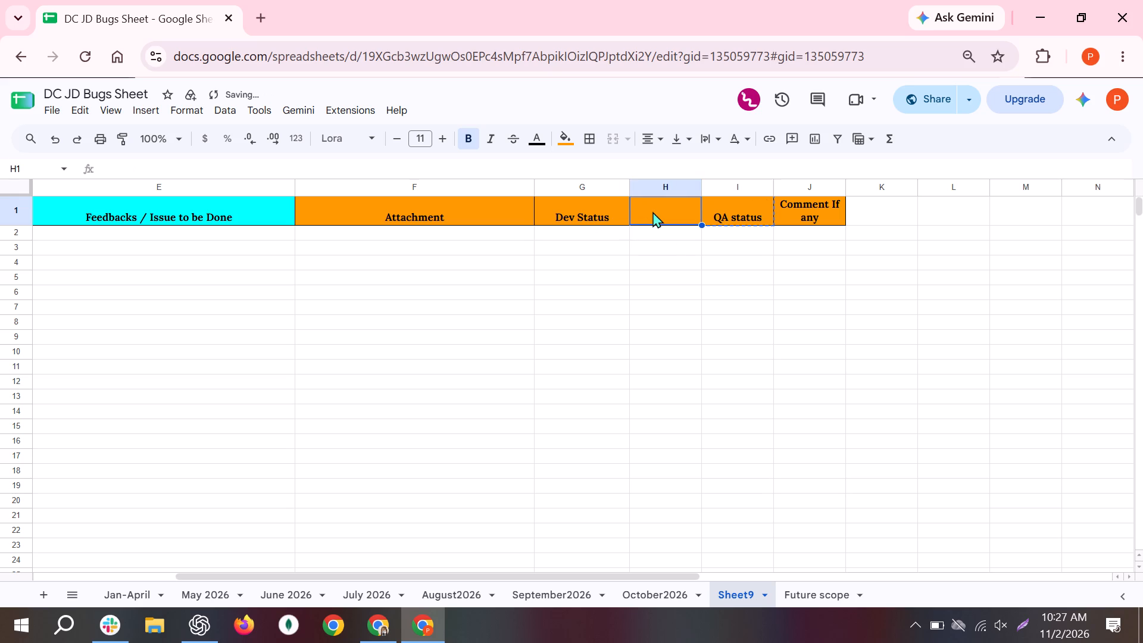
key(ctrl+v)
key(Right)
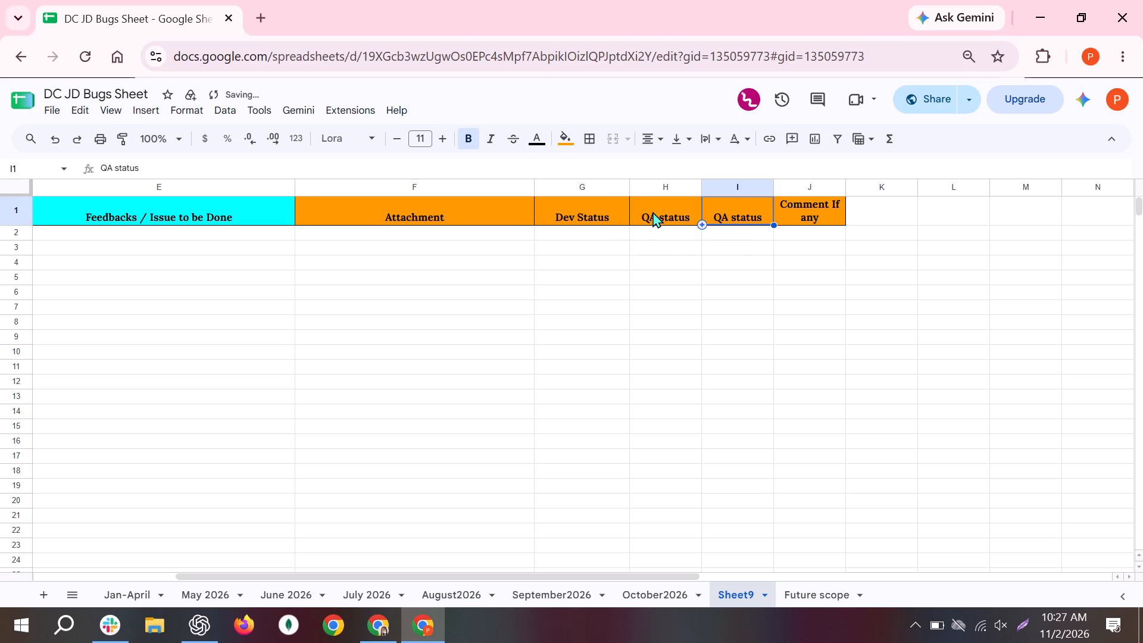
key(BackSpace)
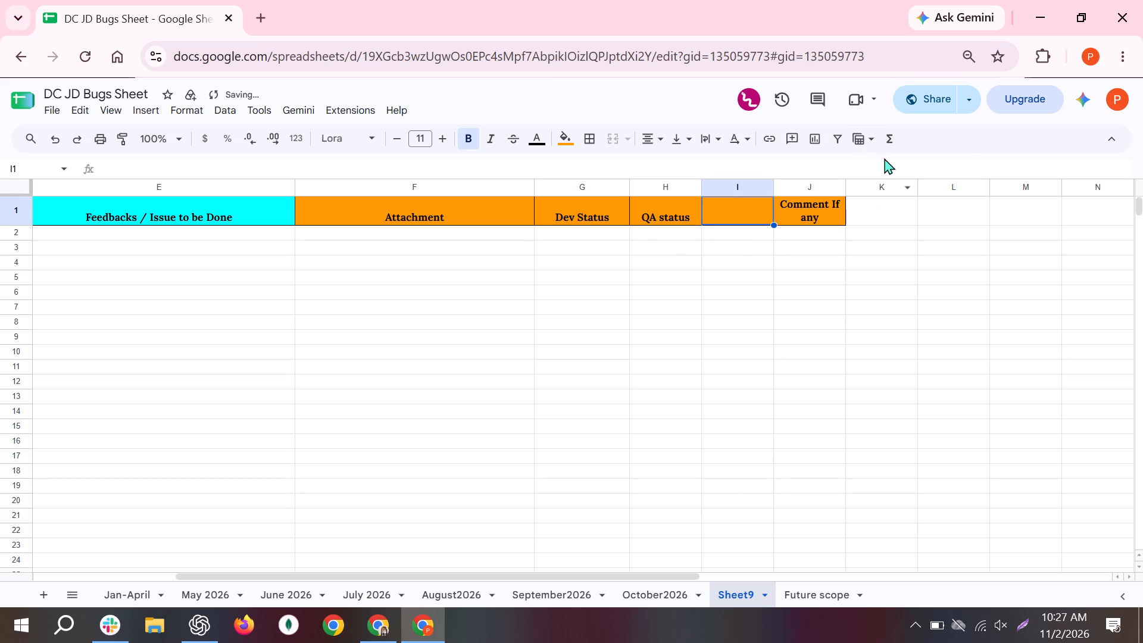
Copy the Comment If any header from J1 into I1 and clear the text in J1.
click(820, 213)
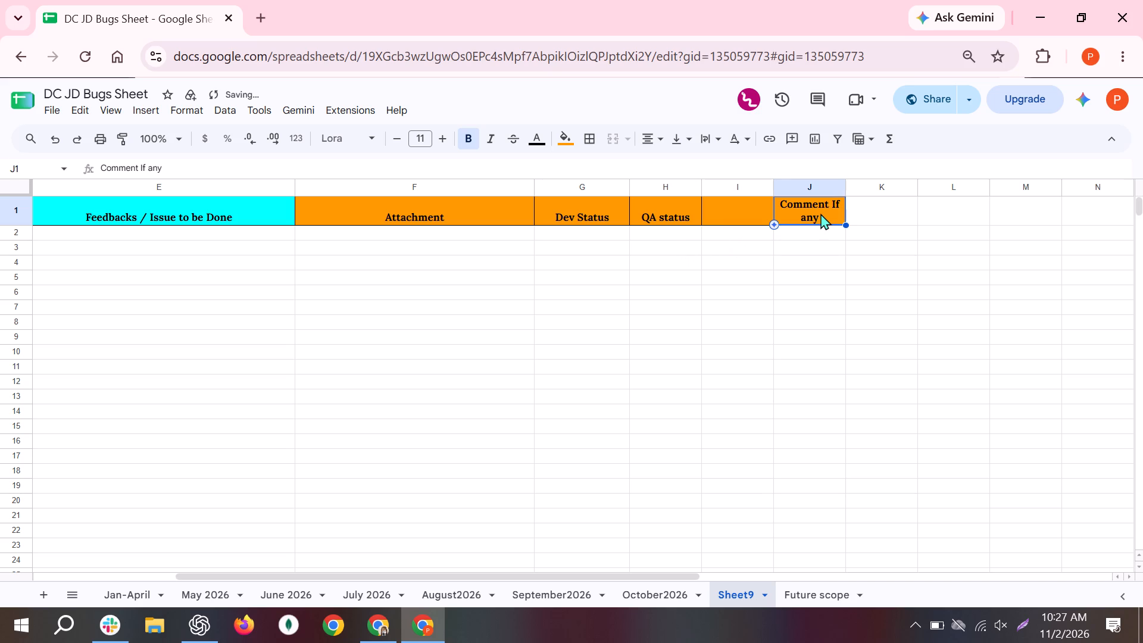
key(ctrl+c)
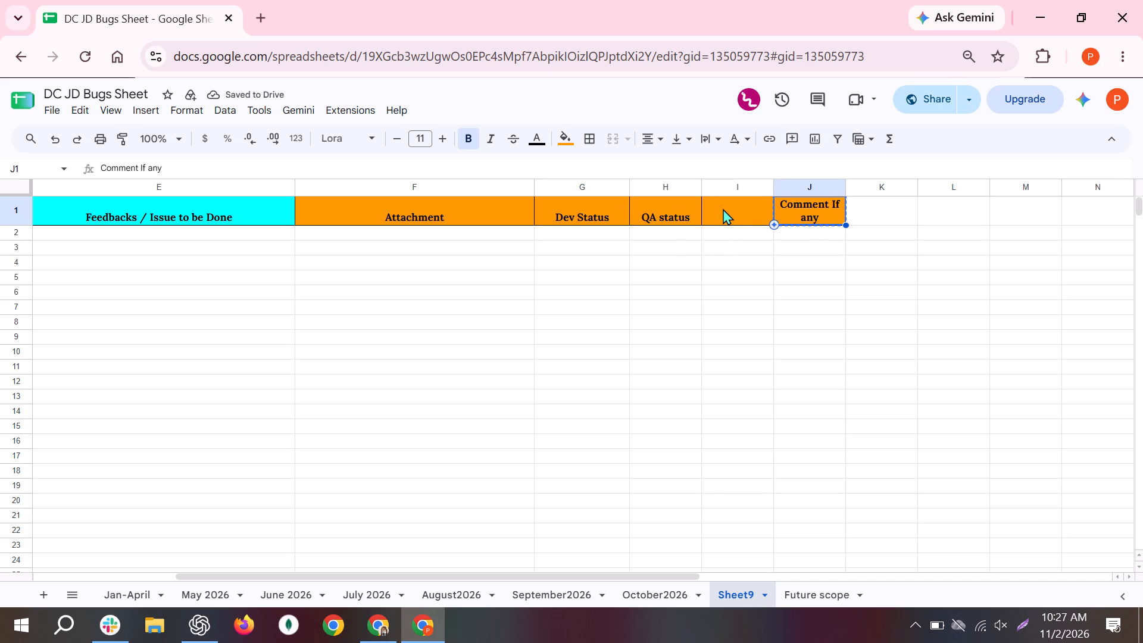
click(723, 208)
key(ctrl+v)
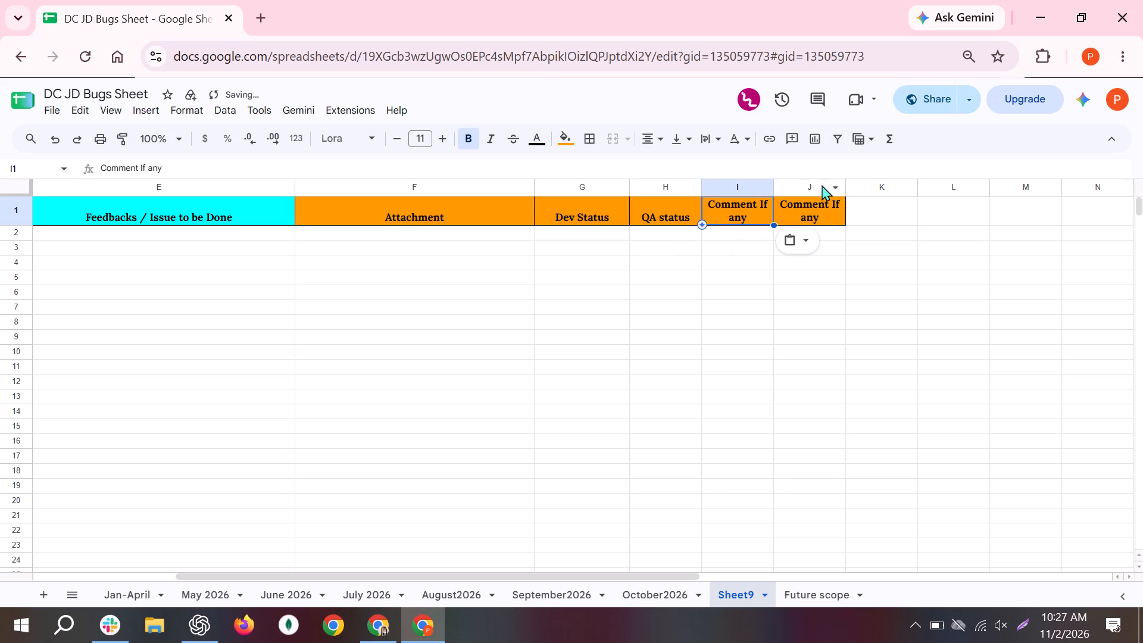
click(817, 213)
key(BackSpace)
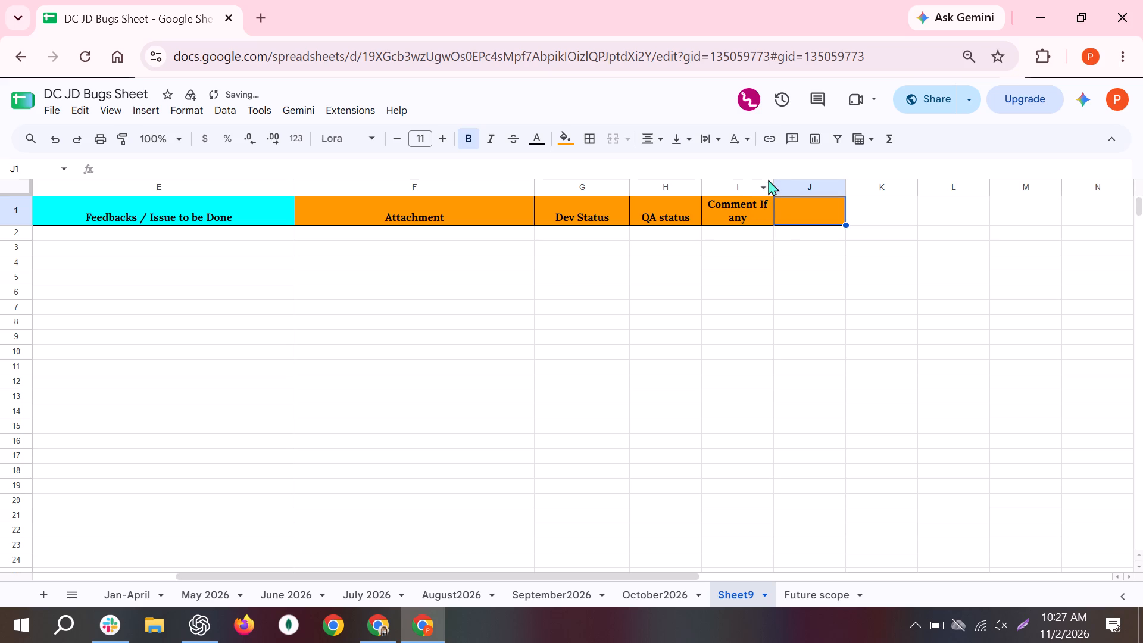
Widen the Comment If any column to about twice its width so its heading fits on one line.
drag(773, 184, 829, 199)
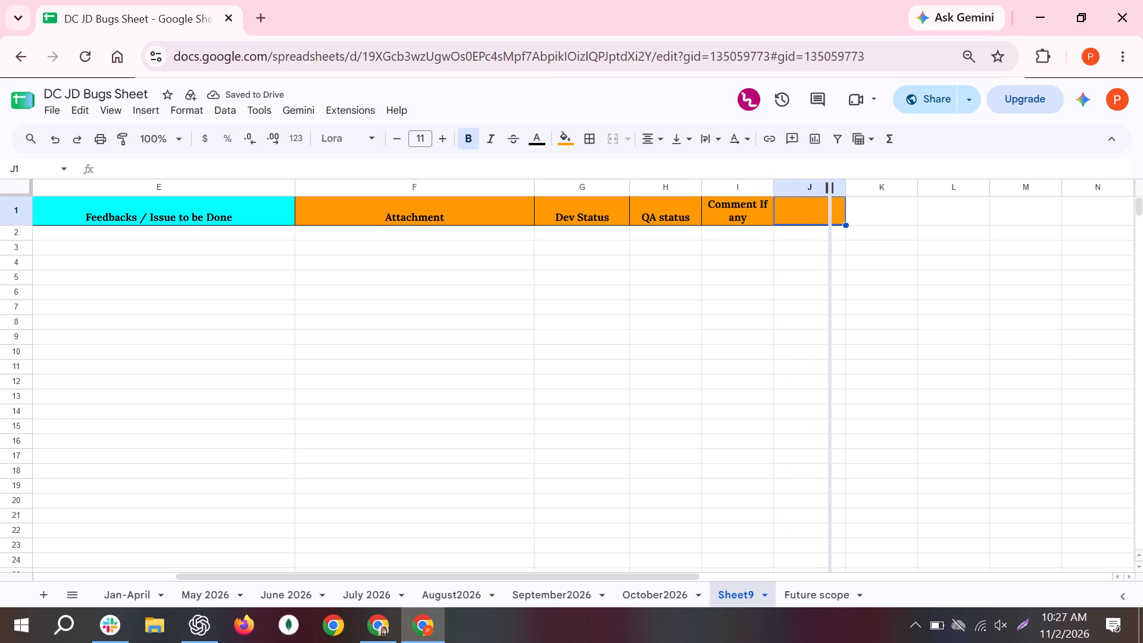
drag(829, 199, 841, 201)
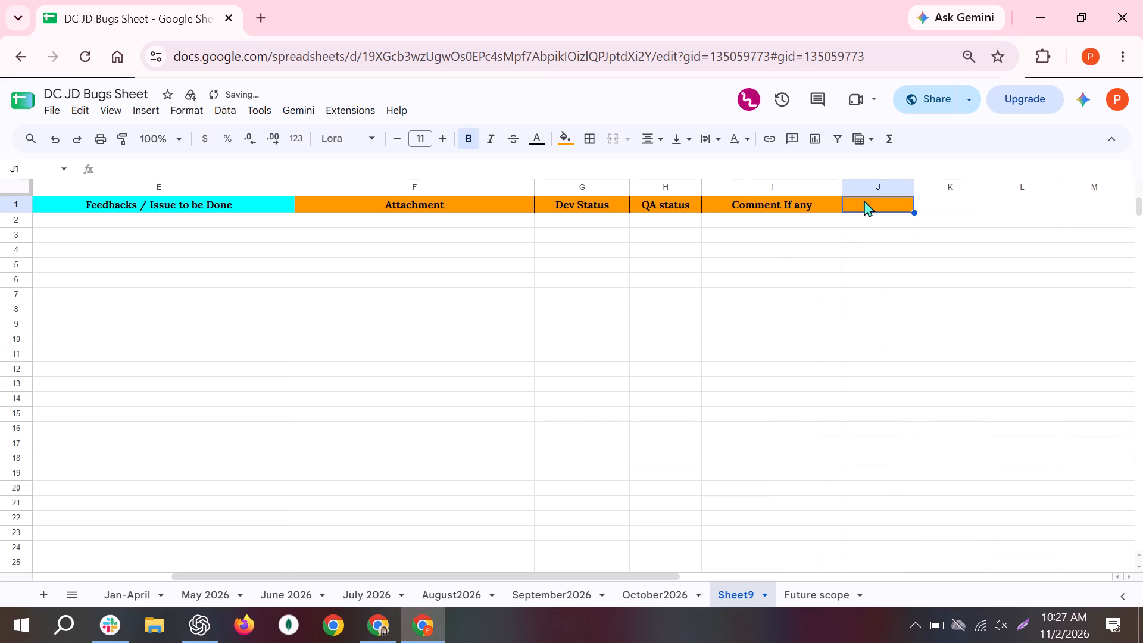
key(BackSpace)
Apply all borders to the range A2:J30 below the header row on Sheet9.
scroll(263, 430, right, 6)
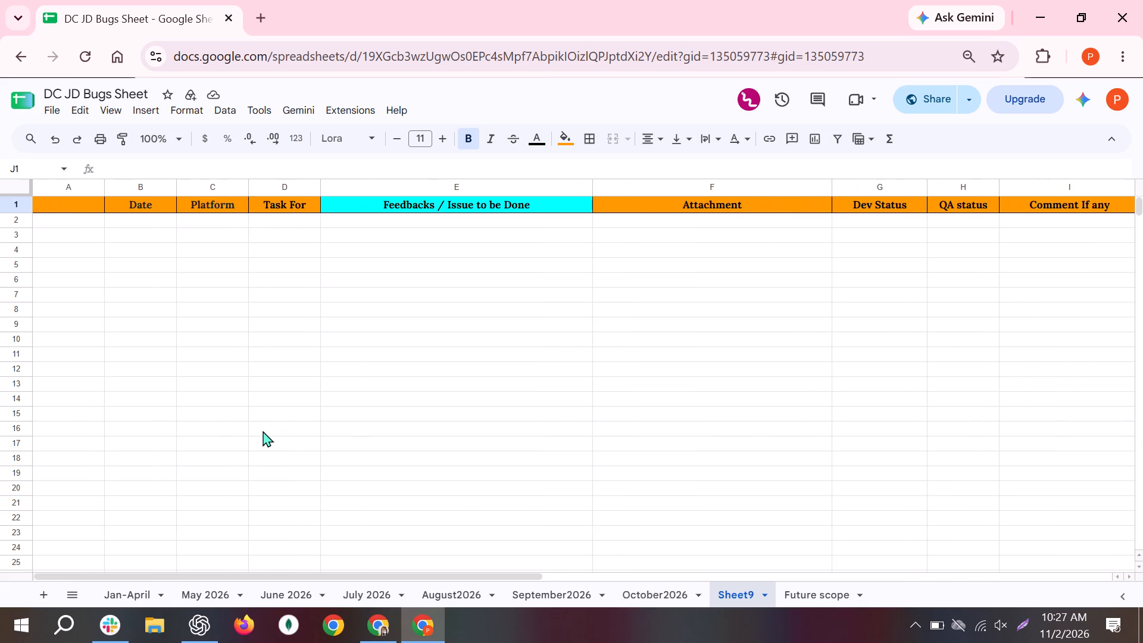
click(62, 217)
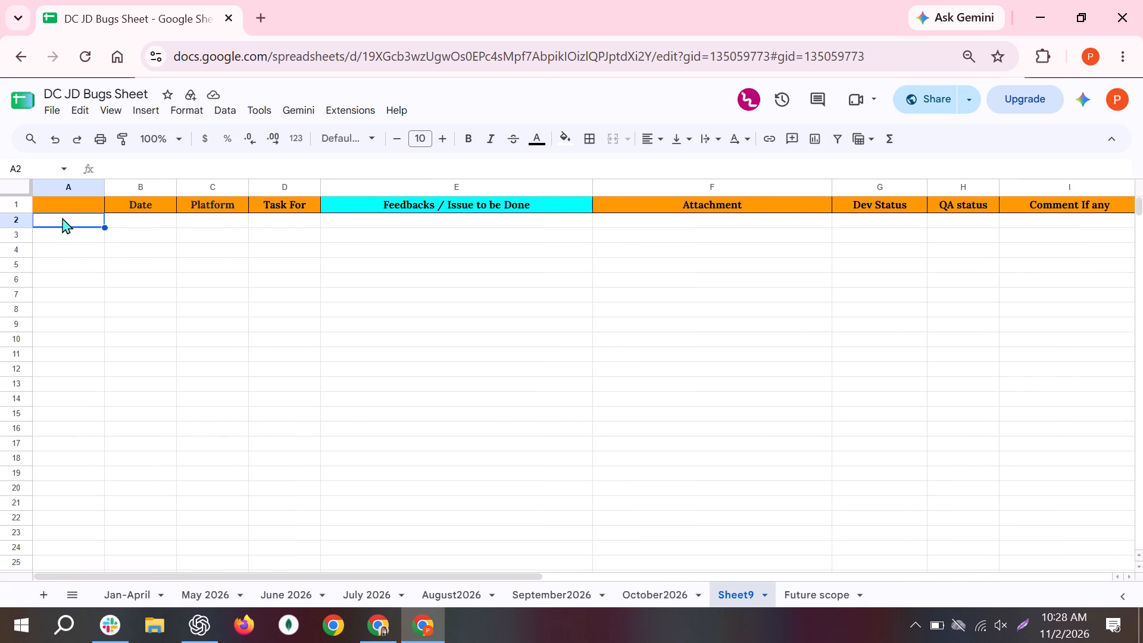
key(shift+Right)
key(shift+Right)
key(shift+Right)
key(shift+Right)
key(shift+Right)
key(shift+Right)
key(shift+Right)
key(shift+Right)
key(shift+Right)
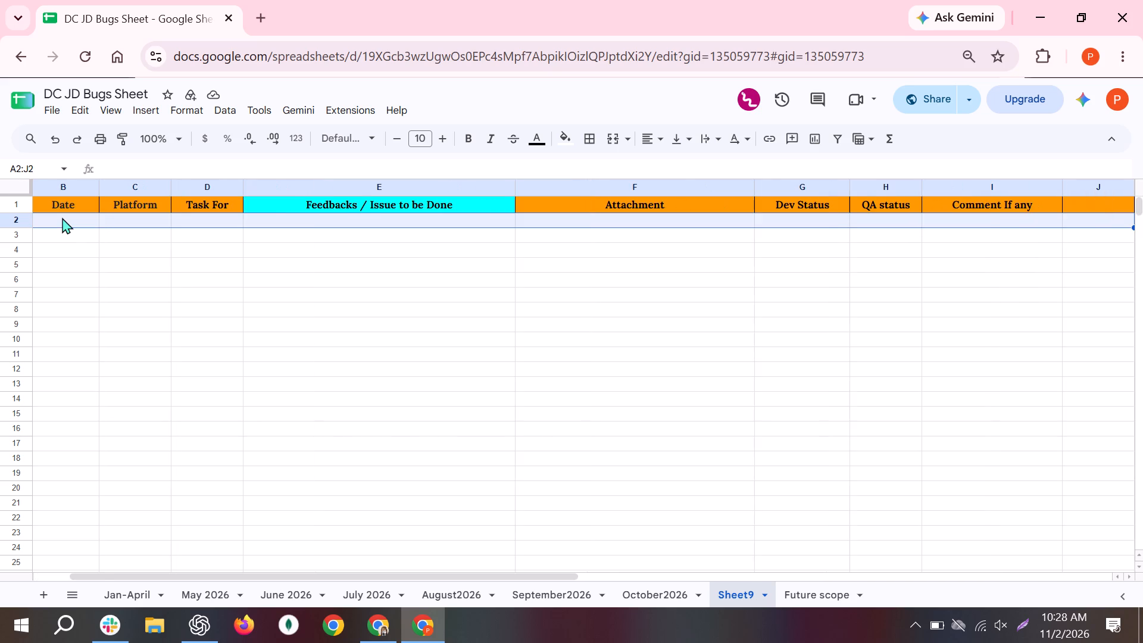
key(shift+Right)
key(shift+Left)
key(shift+Down)
key(shift+Down)
key(shift+Down)
key(shift+Down)
key(shift+Down)
key(shift+Down)
key(shift+Down)
key(shift+Down)
key(shift+Down)
key(shift+Down)
key(shift+Down)
key(shift+Down)
key(shift+Down)
key(shift+Down)
key(shift+Down)
key(shift+Down)
key(shift+Down)
key(shift+Down)
key(shift+Down)
key(shift+Down)
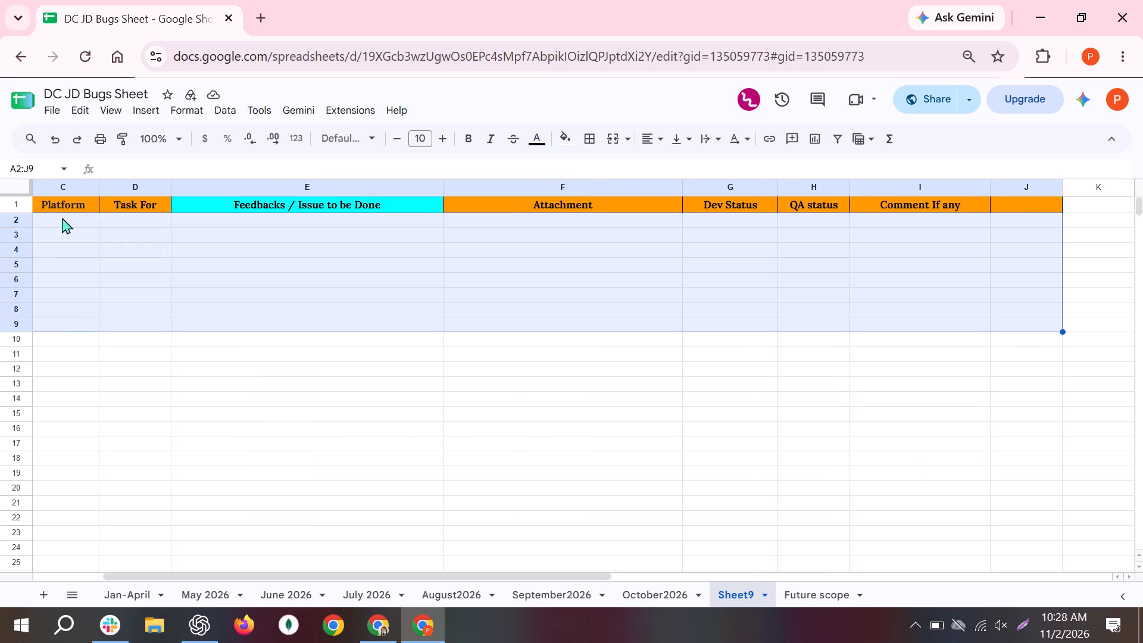
key(shift+Down)
key(shift+Down)
key(shift+Down)
key(shift+Down)
key(shift+Down)
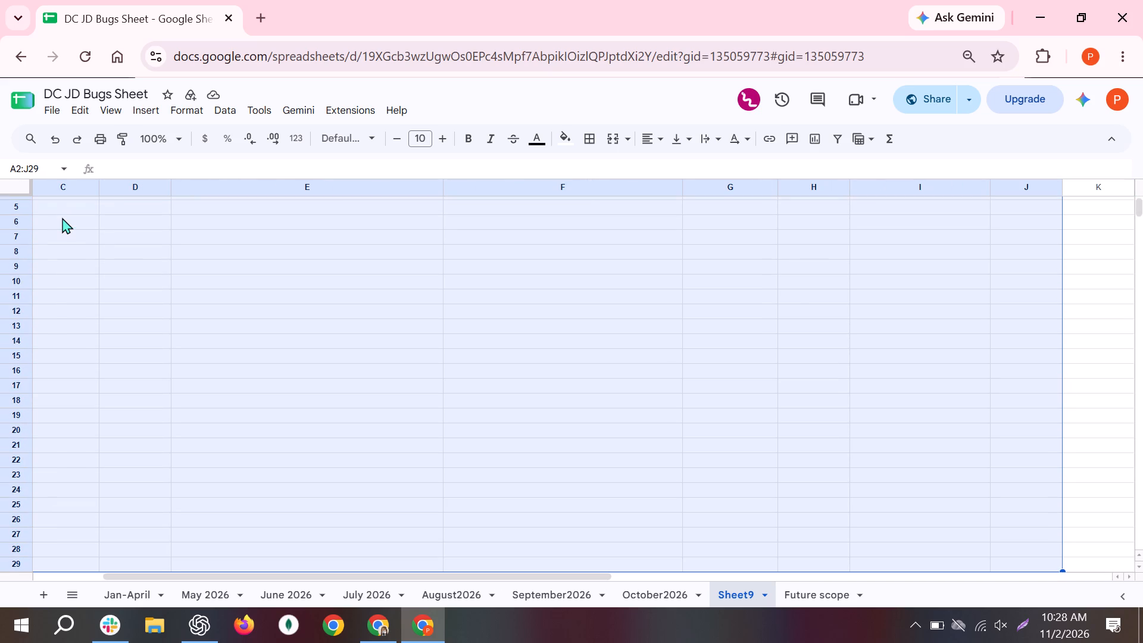
key(shift+Down)
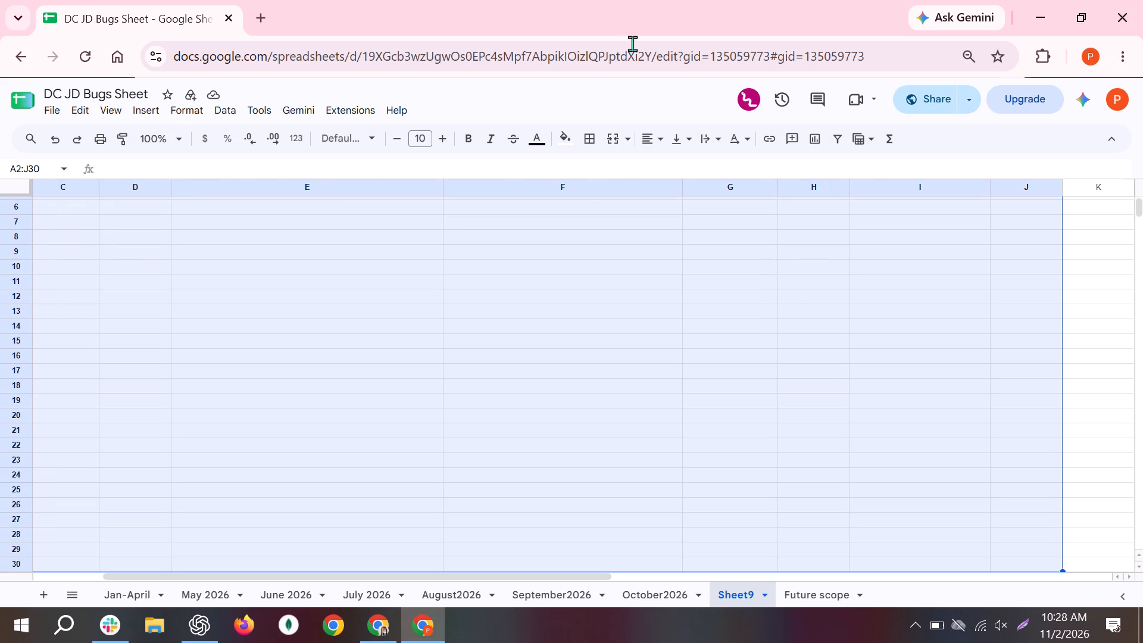
click(586, 142)
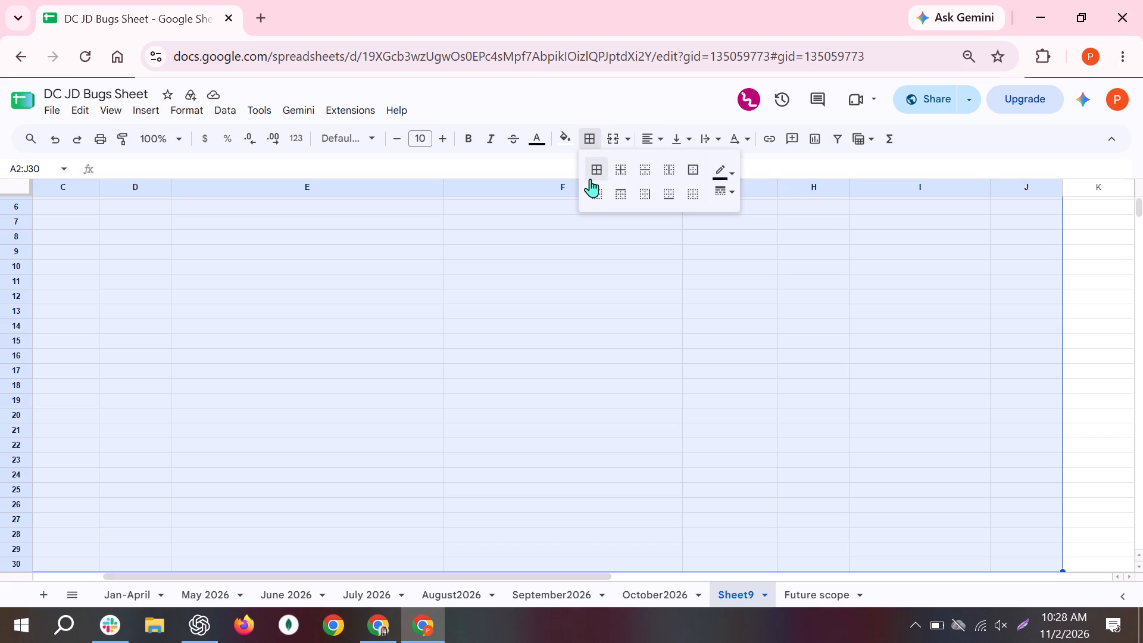
click(597, 177)
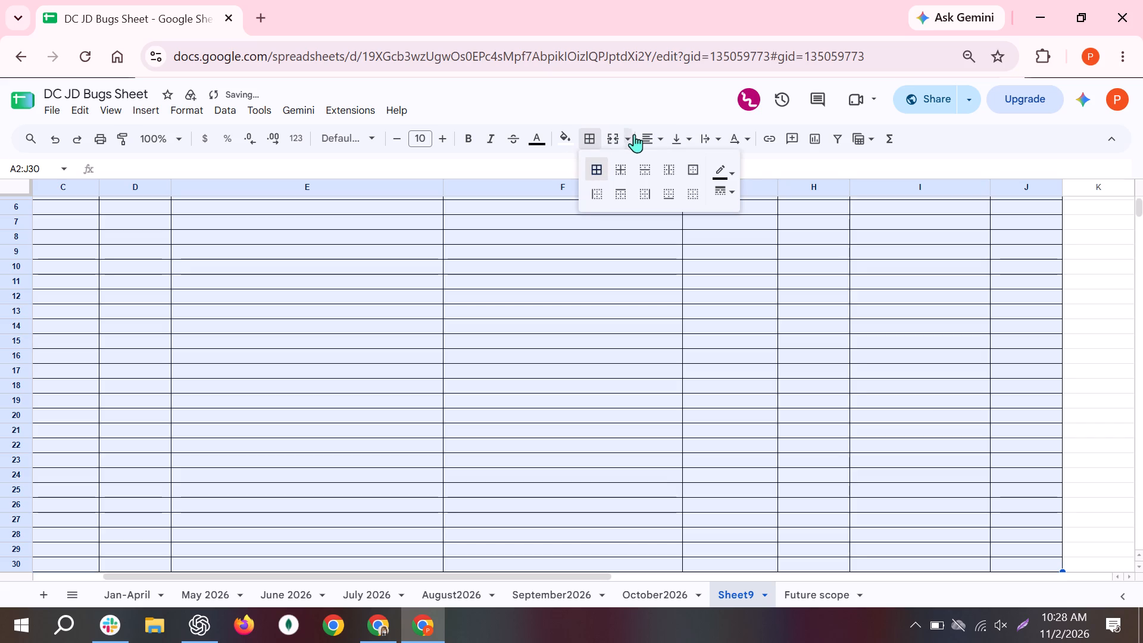
Centre the A2:J30 cells horizontally, align them to the middle vertically, and turn on text wrapping.
click(649, 136)
click(675, 164)
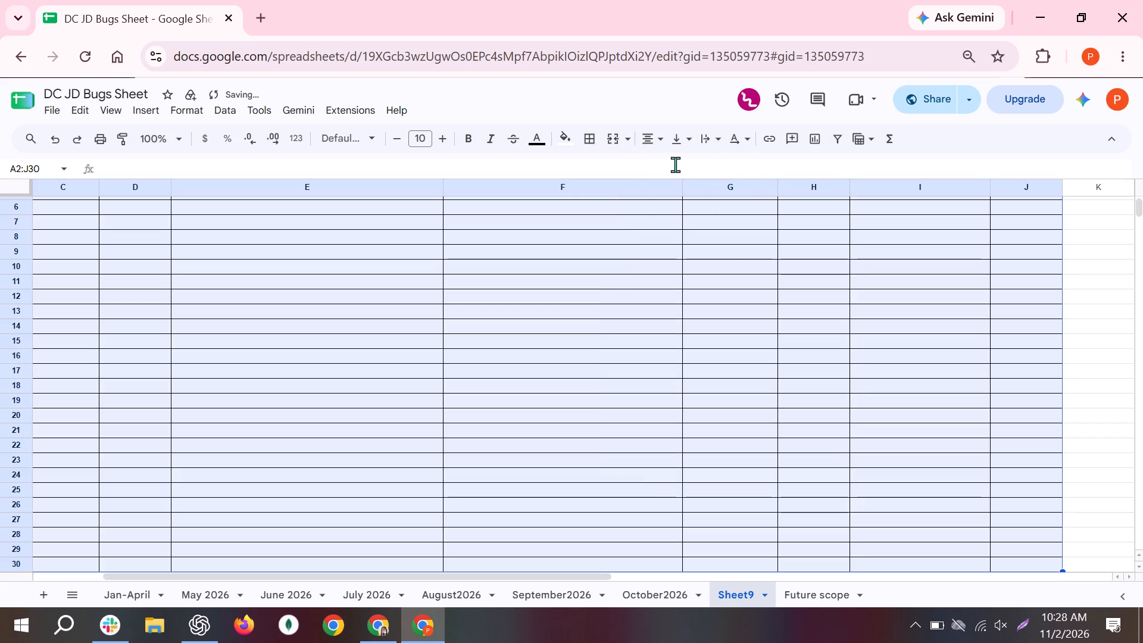
click(680, 145)
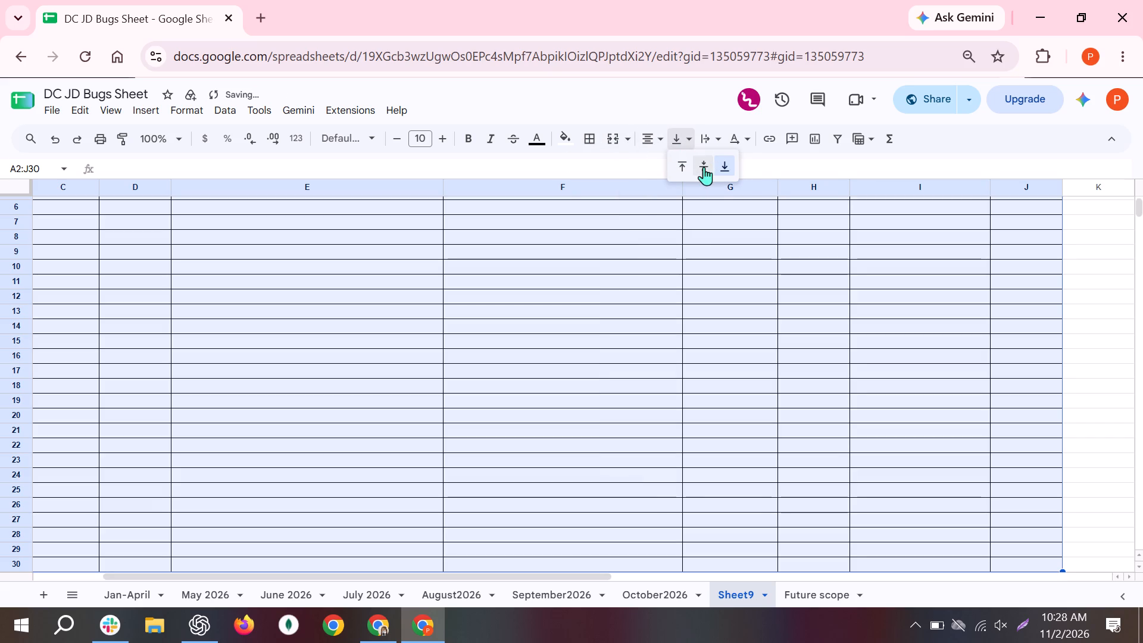
click(704, 167)
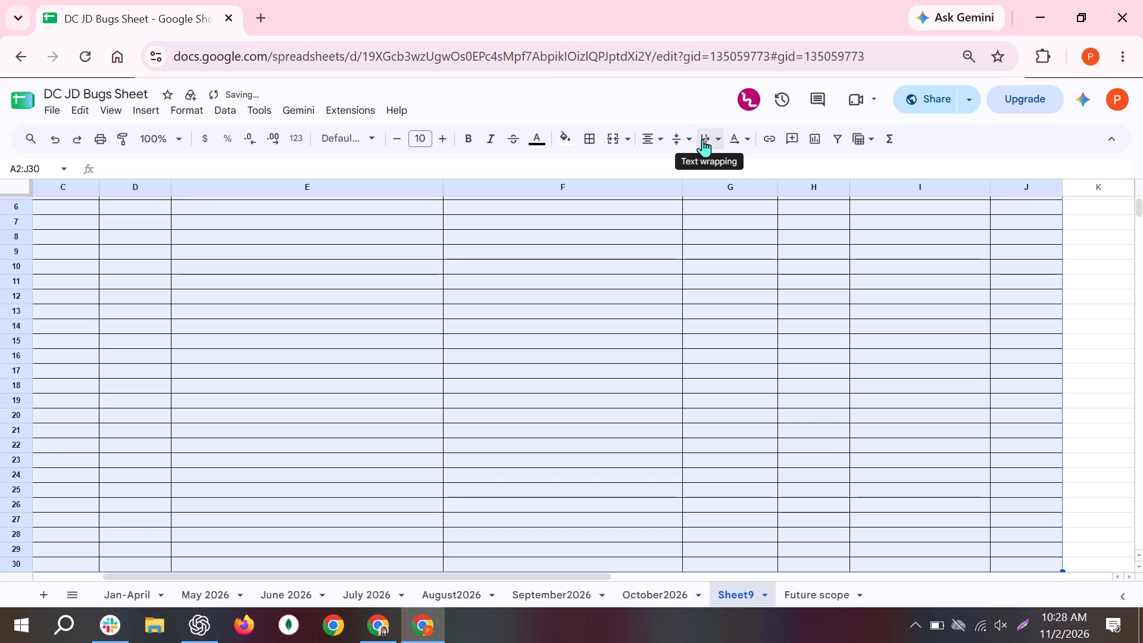
click(702, 139)
click(726, 161)
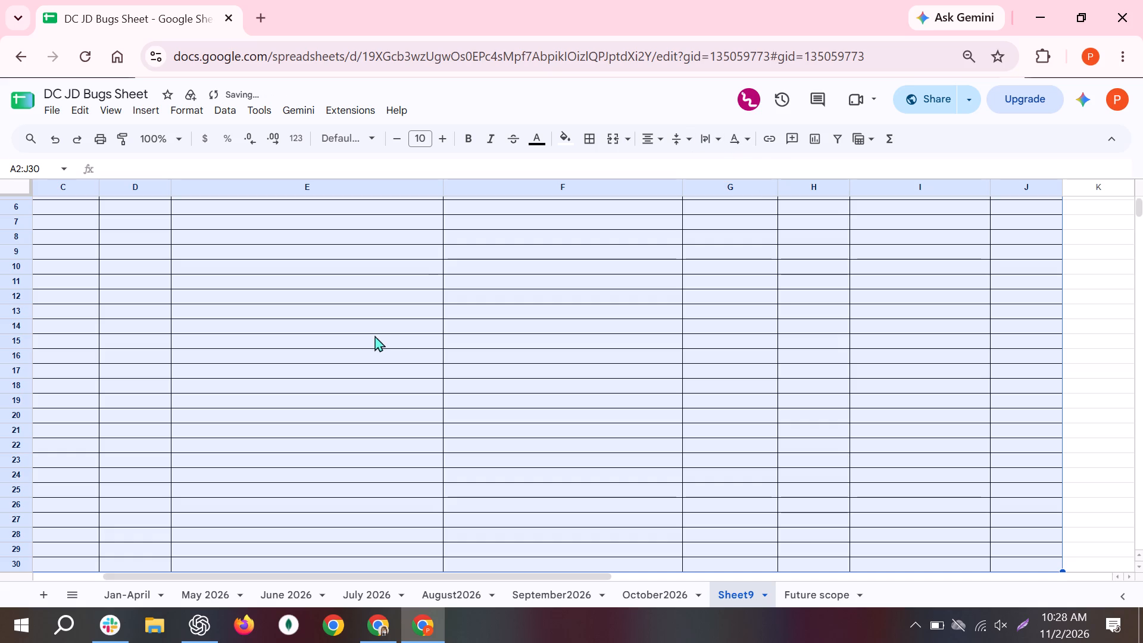
click(373, 336)
scroll(373, 336, right, 3)
scroll(373, 336, up, 14)
scroll(373, 336, right, 4)
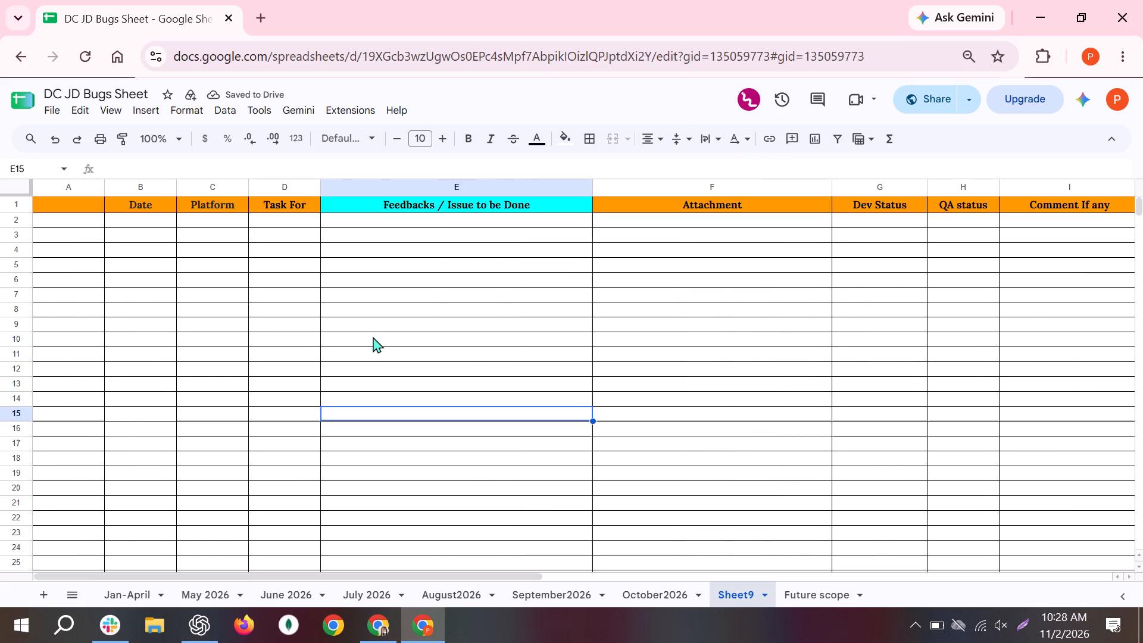
scroll(373, 336, right, 6)
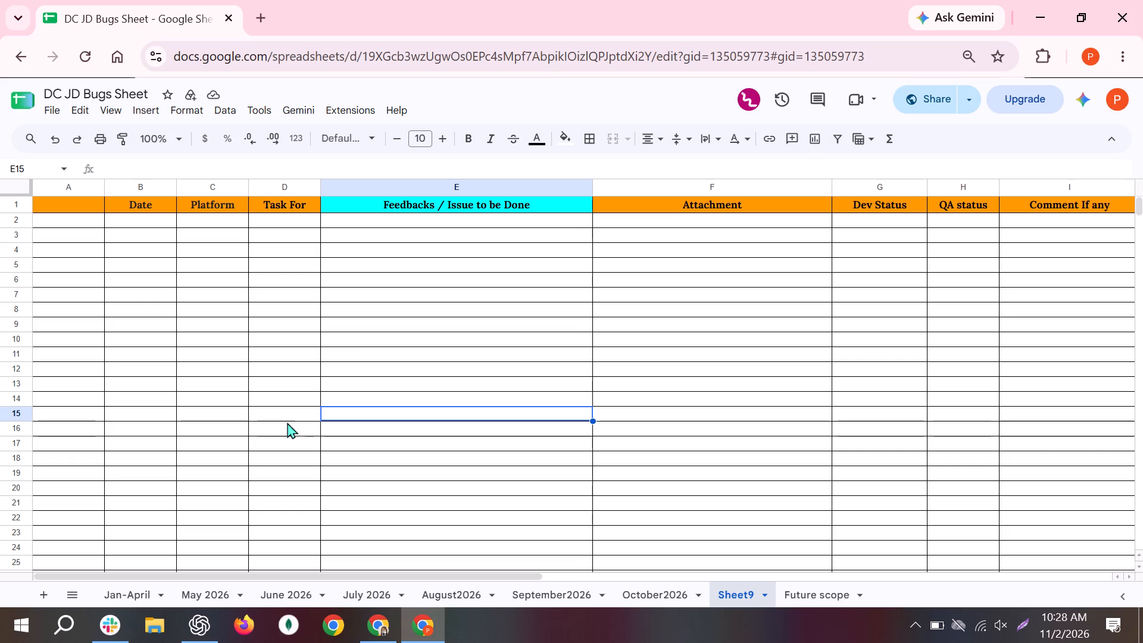
Copy the empty Client dropdown cell A3 from the October2026 sheet into A2 on Sheet9.
click(639, 585)
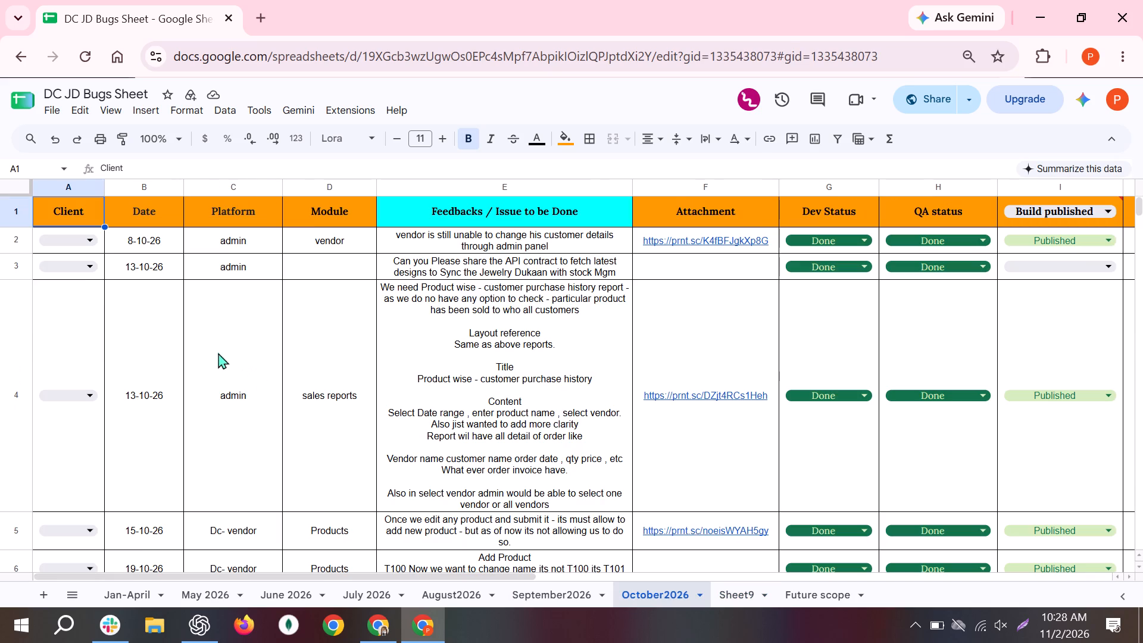
scroll(121, 364, up, 15)
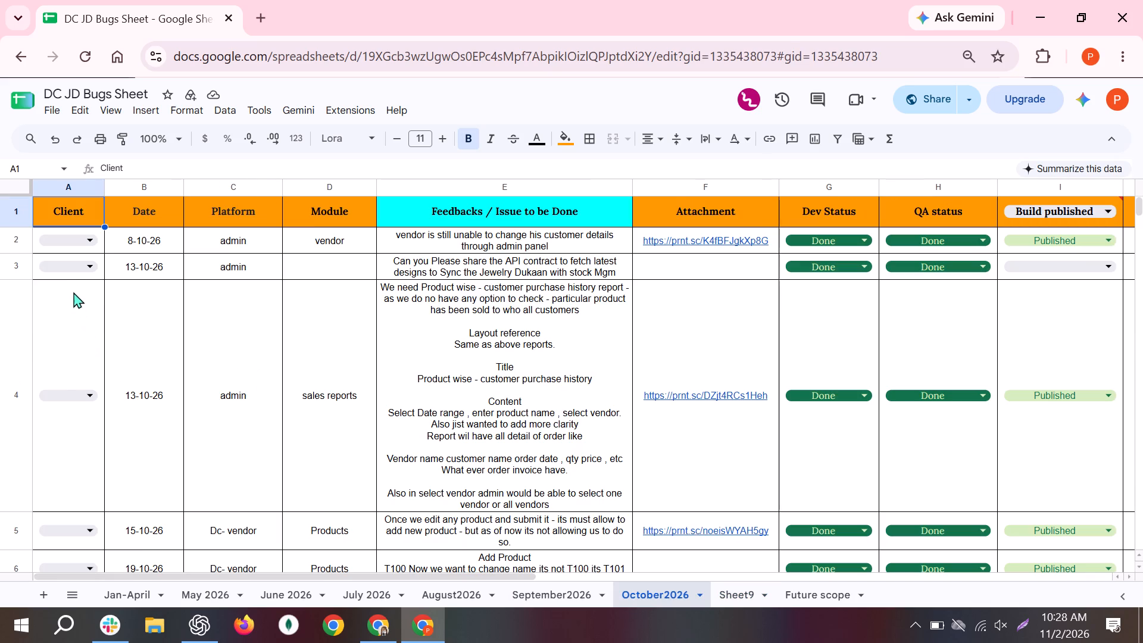
click(73, 279)
key(ctrl+c)
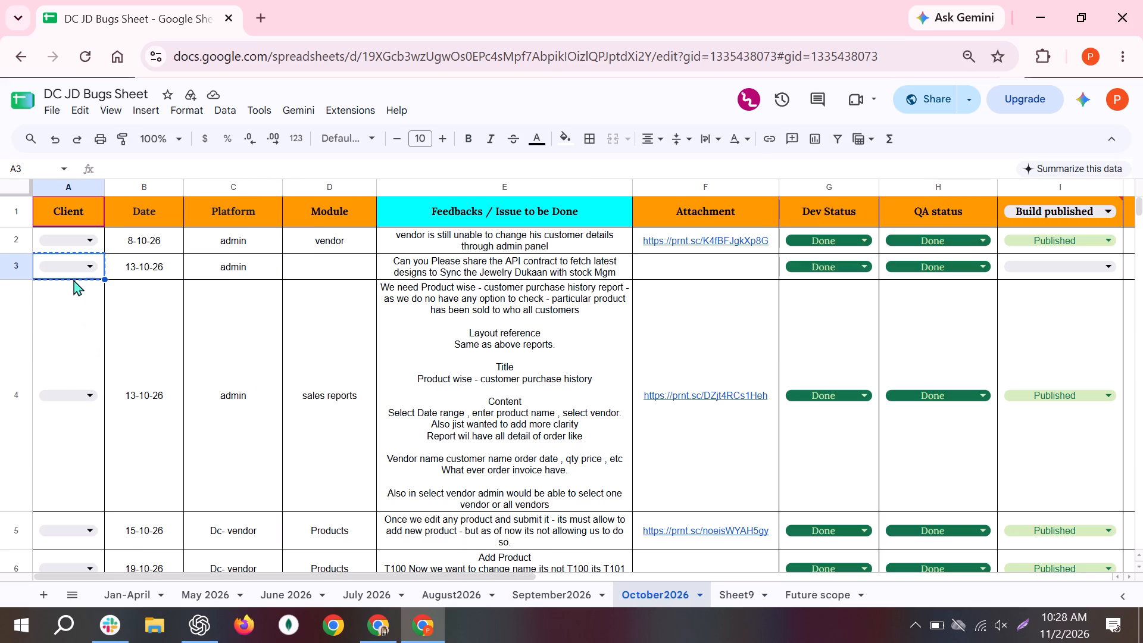
click(727, 597)
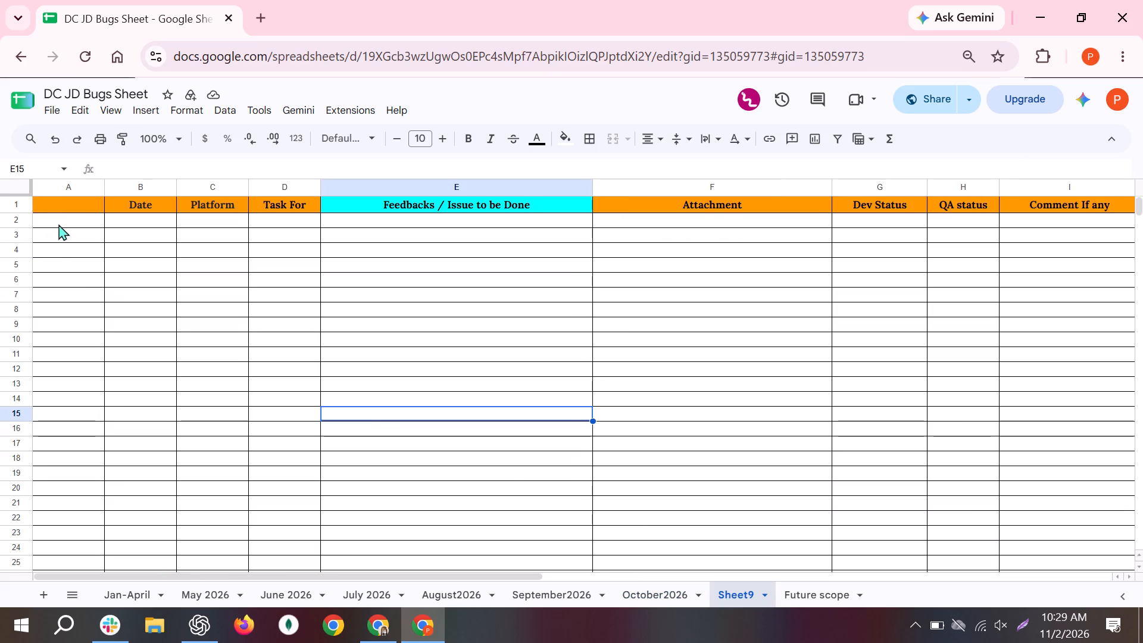
click(58, 223)
key(ctrl+v)
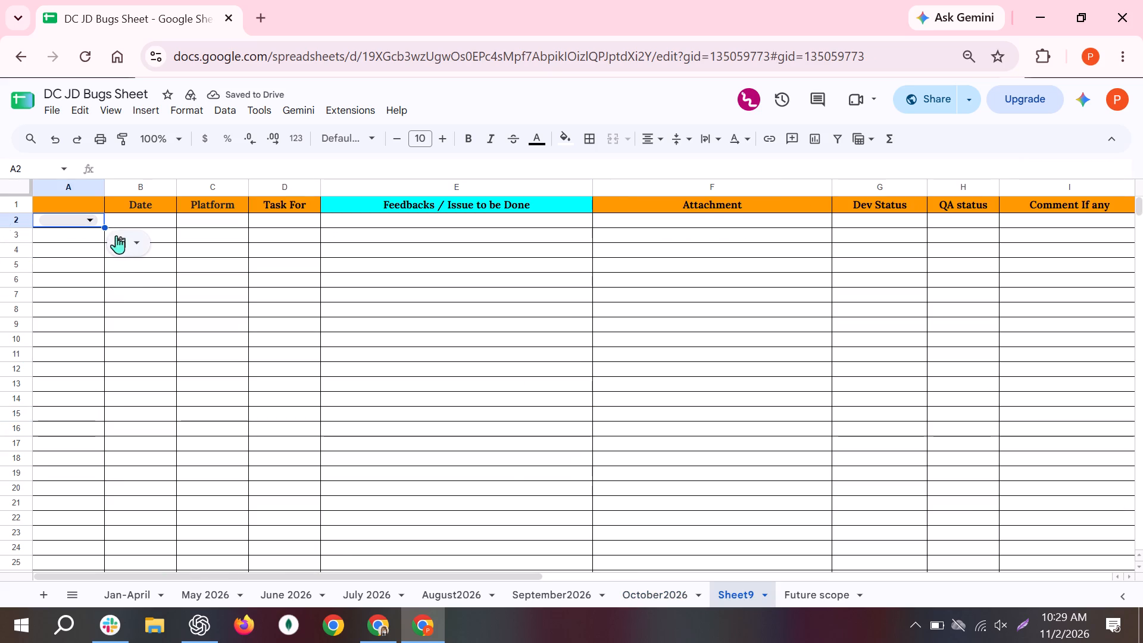
Fill the dropdown from A2 down column A to row 19 on Sheet9.
drag(103, 224, 104, 392)
drag(104, 392, 106, 473)
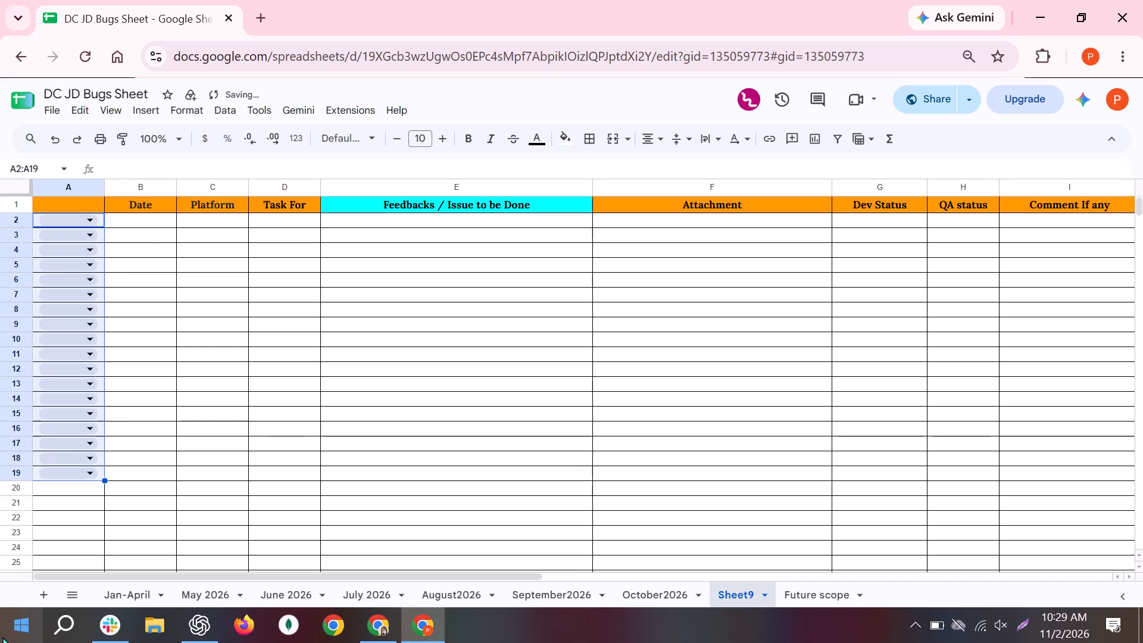
right_drag(125, 434, 119, 432)
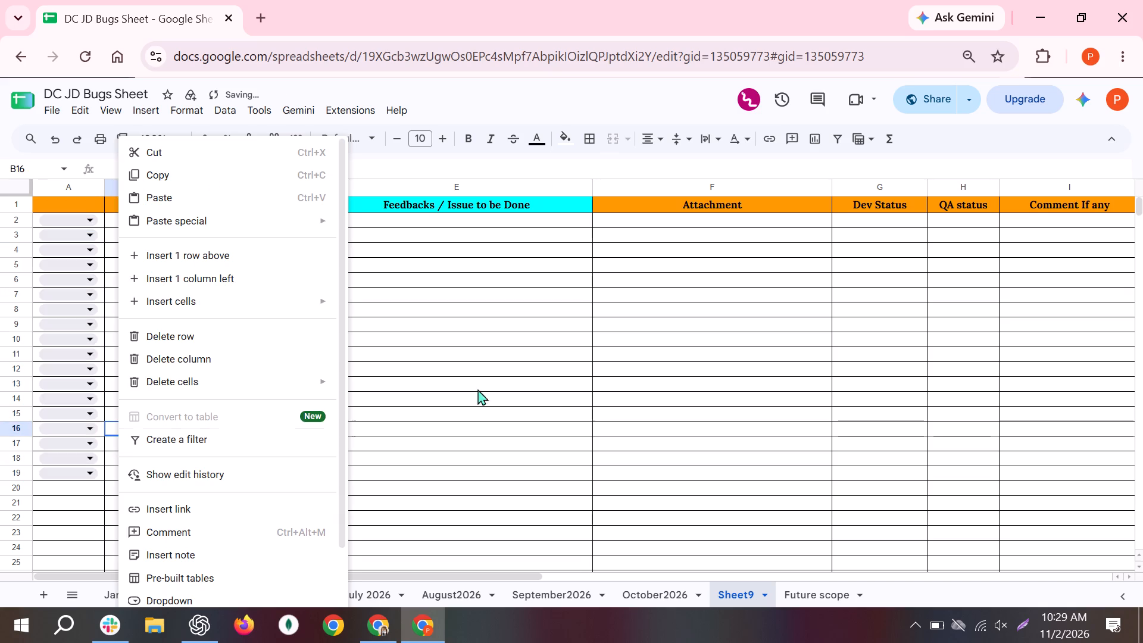
click(551, 402)
scroll(551, 402, up, 3)
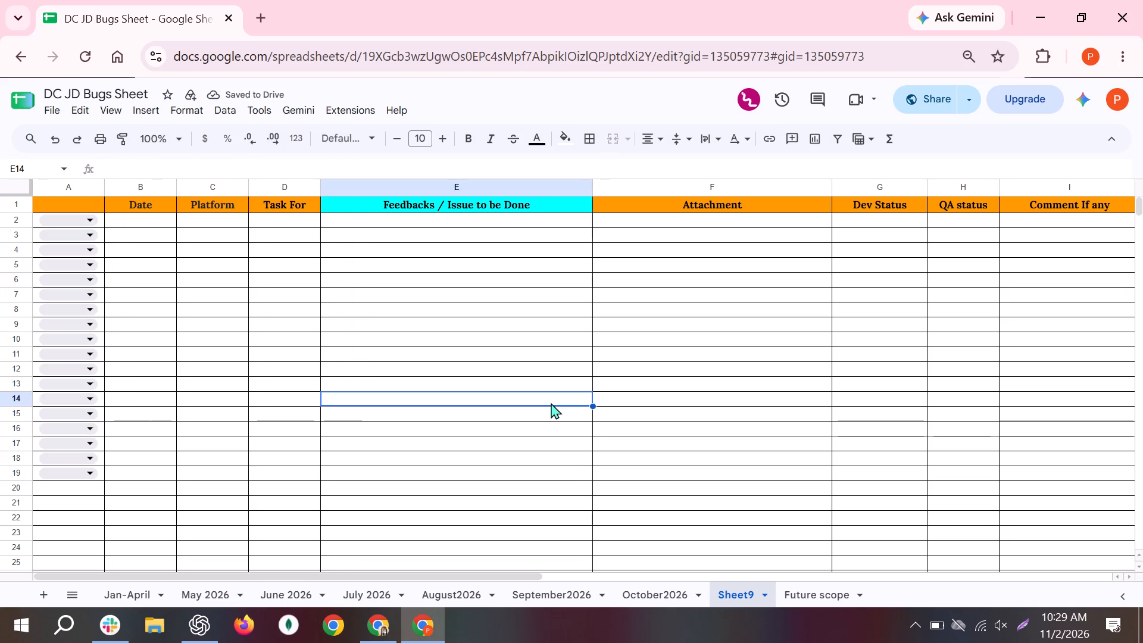
Rename Sheet9 as November2026.
click(763, 594)
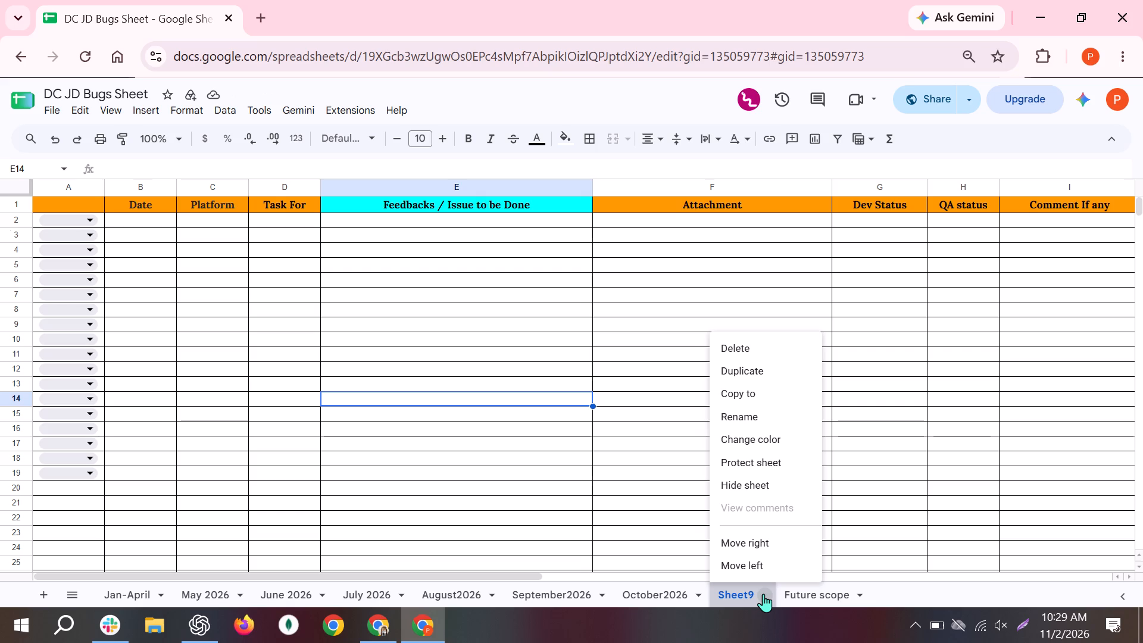
click(736, 413)
key(BackSpace)
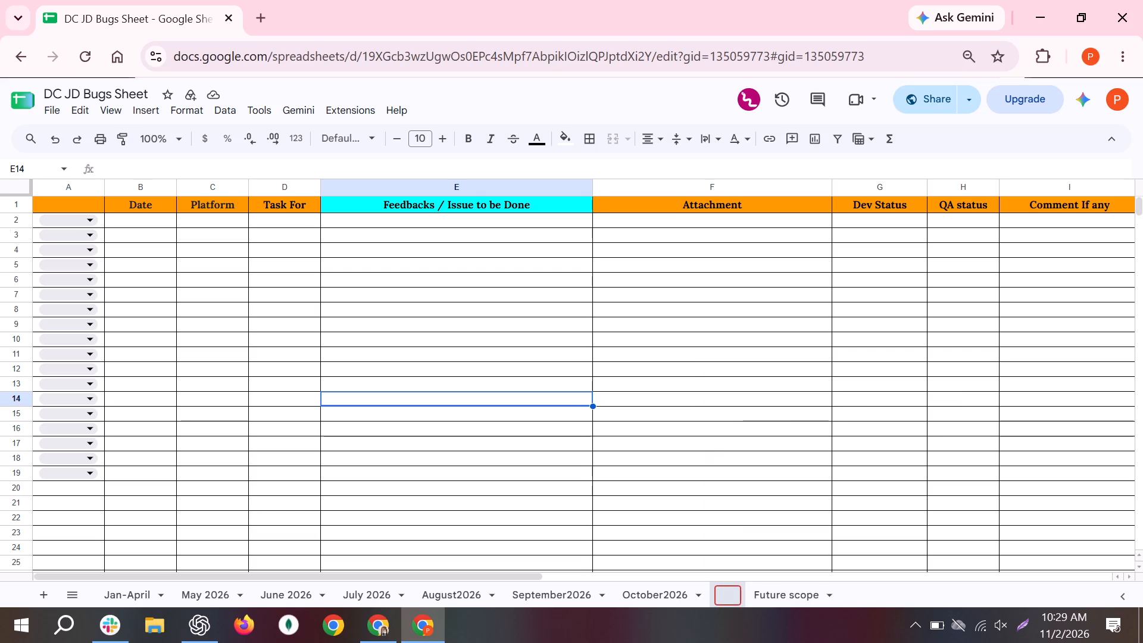
text(NO)
key(BackSpace)
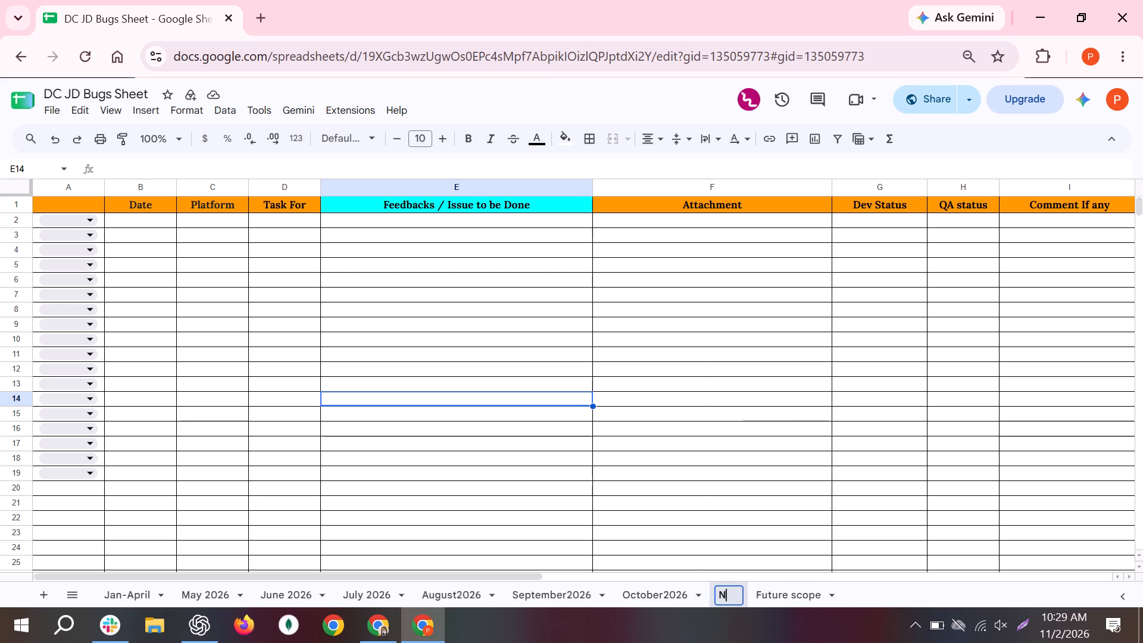
text(ove)
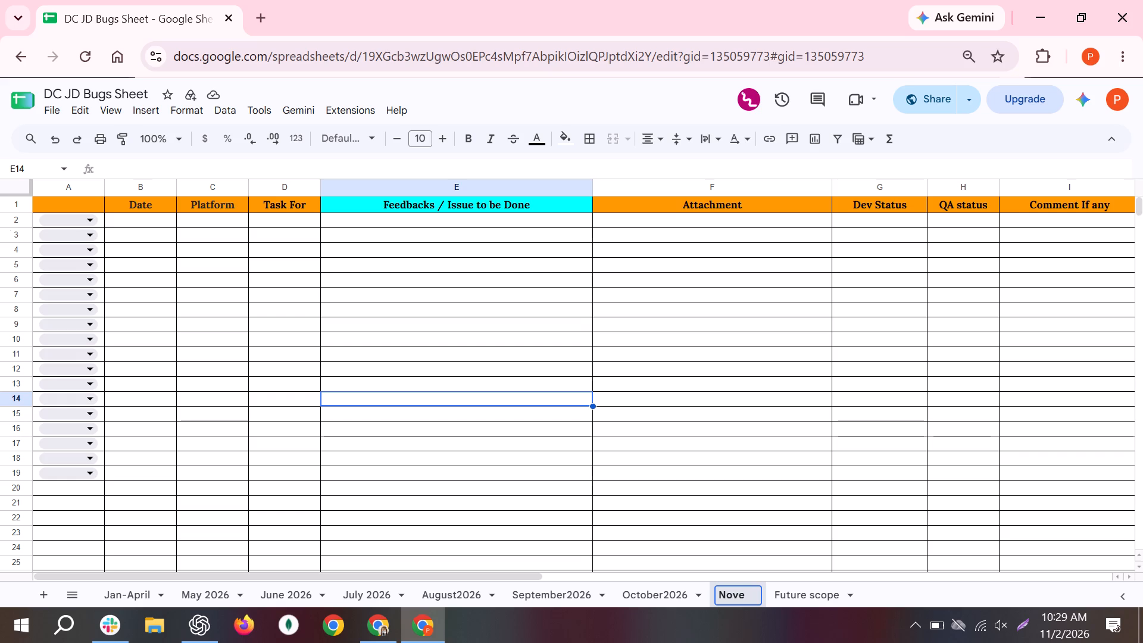
key(m)
text(ber)
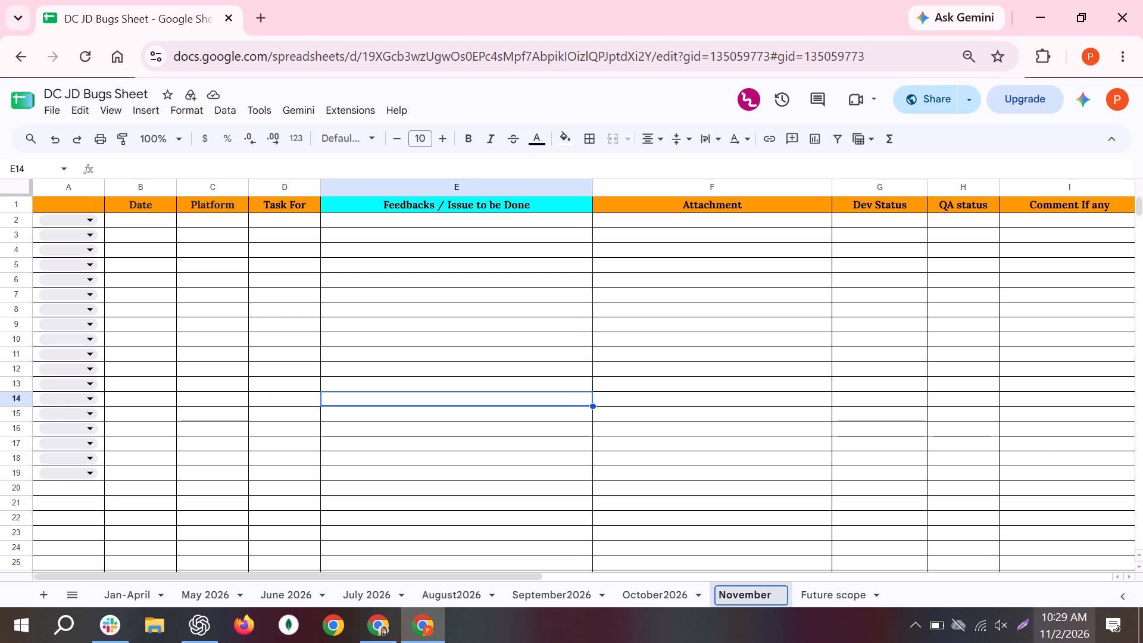
text(202)
key(6)
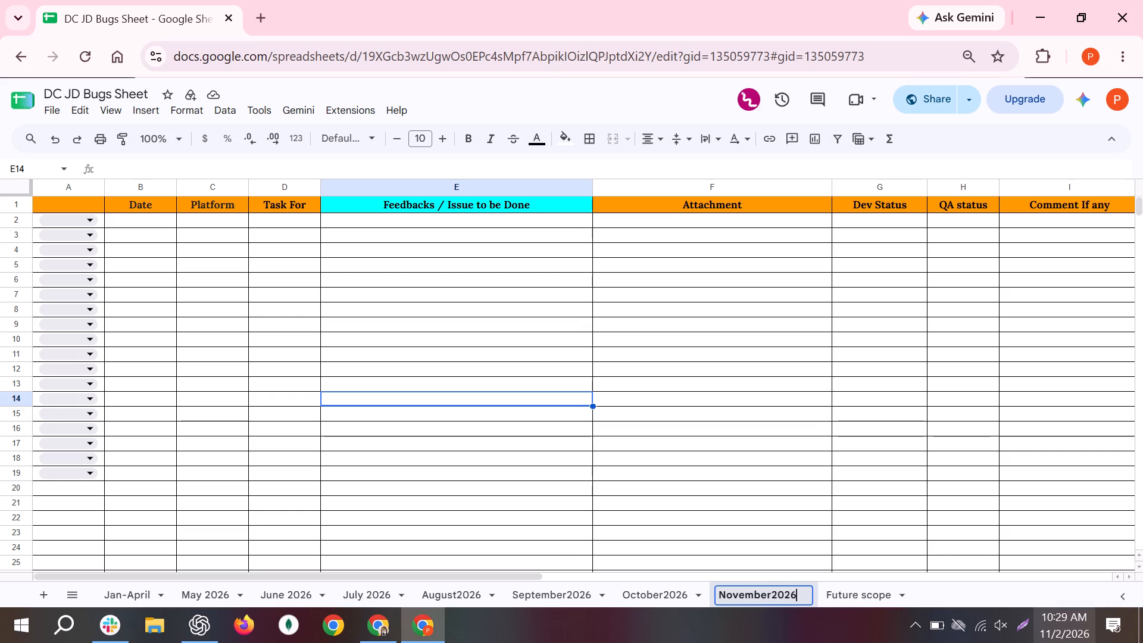
key(Return)
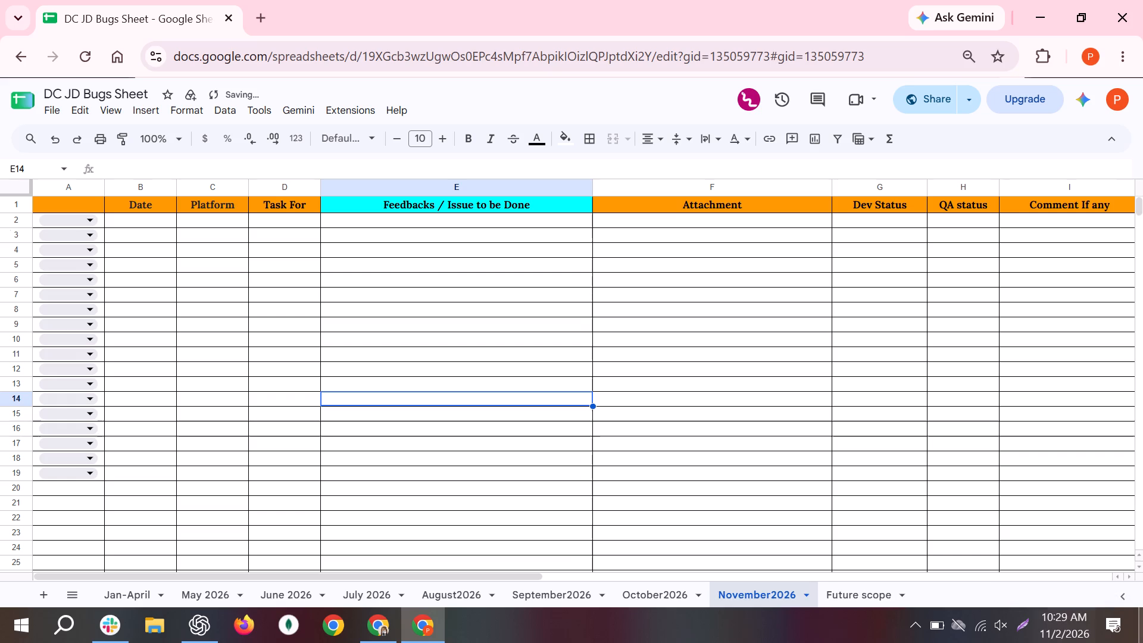
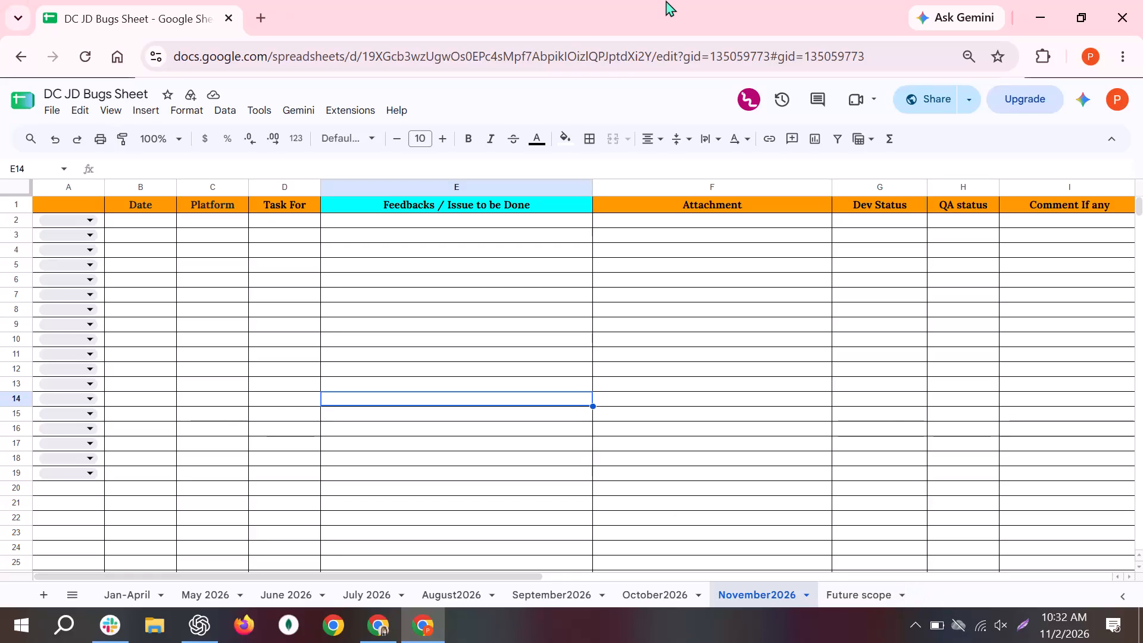
Open the Grains Organic Maintenance Sheet in a new browser tab and go to its october26 sheet.
click(267, 8)
text(gr)
key(Down)
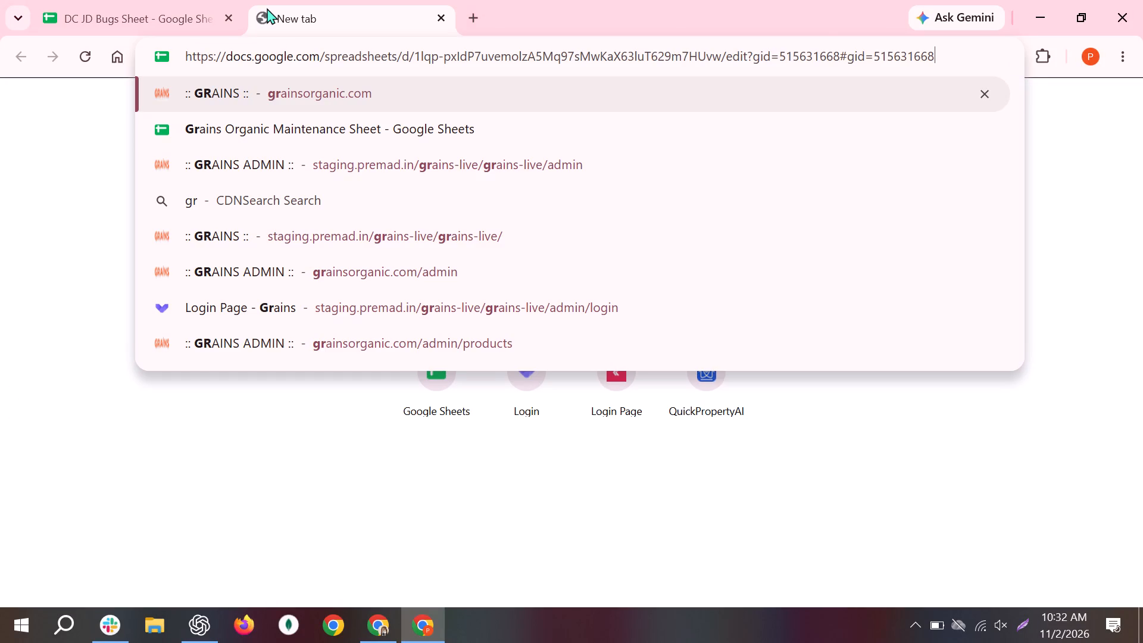
key(Return)
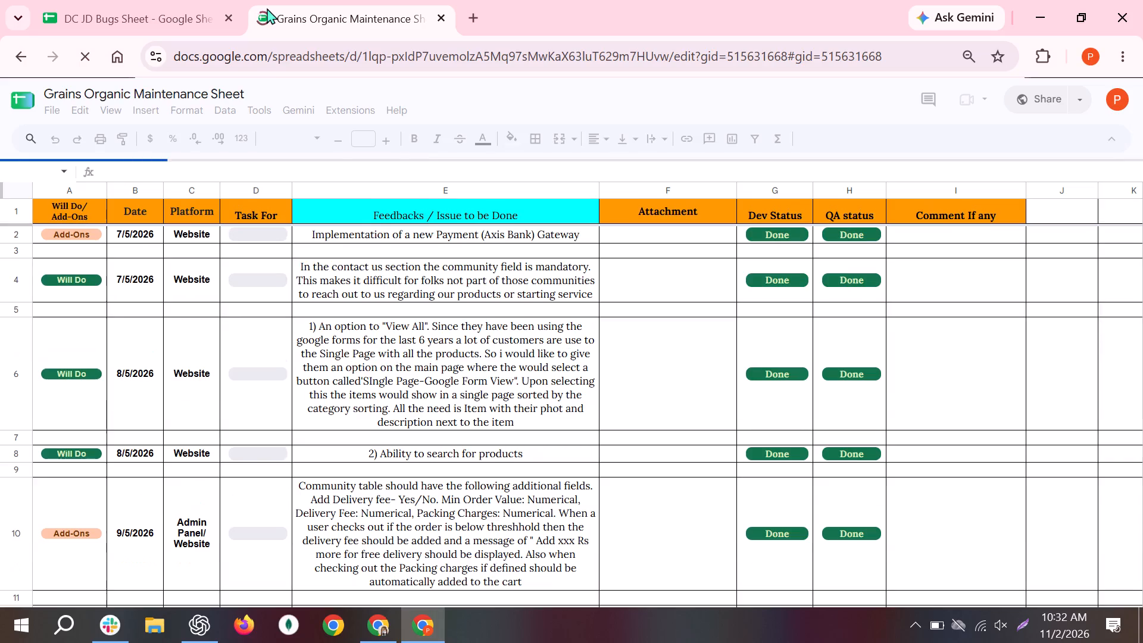
scroll(543, 589, down, 2)
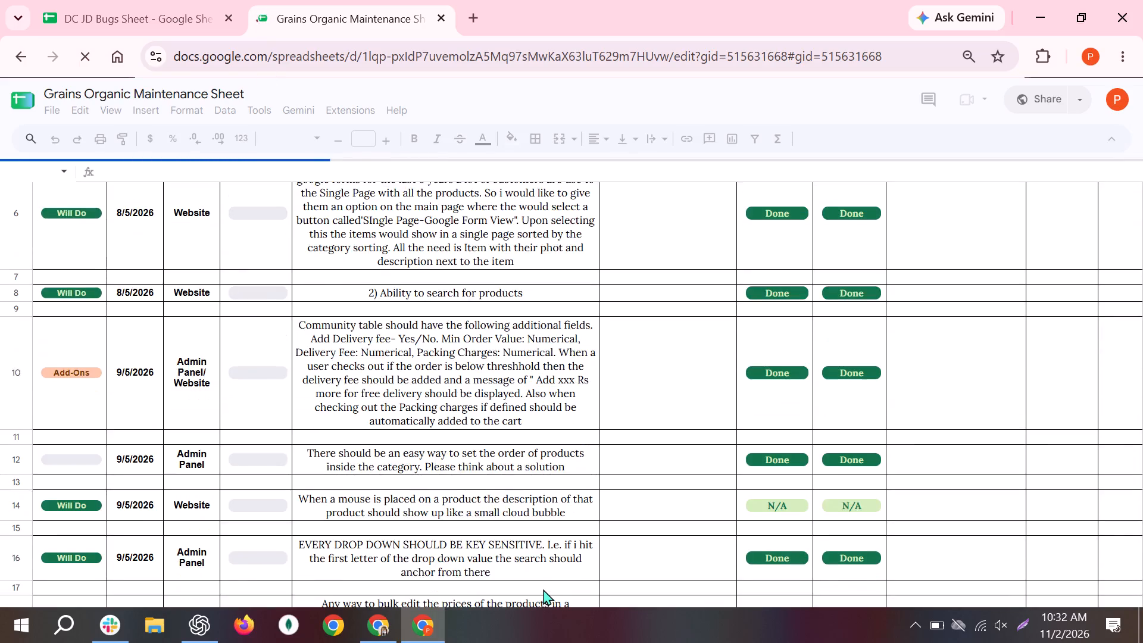
scroll(543, 589, down, 8)
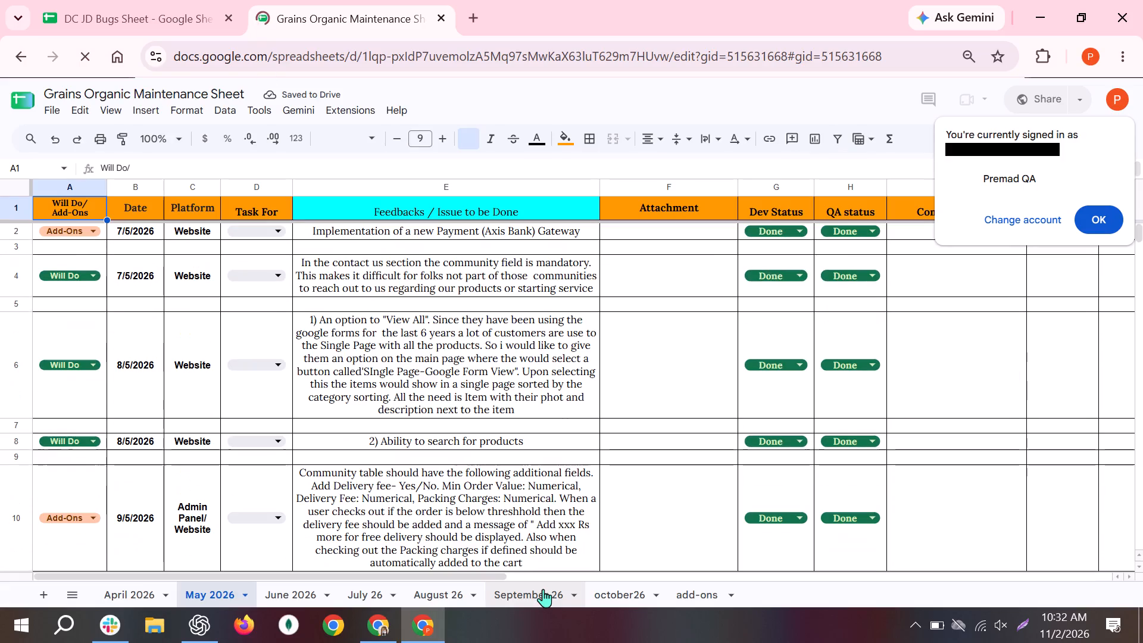
scroll(543, 589, down, 3)
click(609, 599)
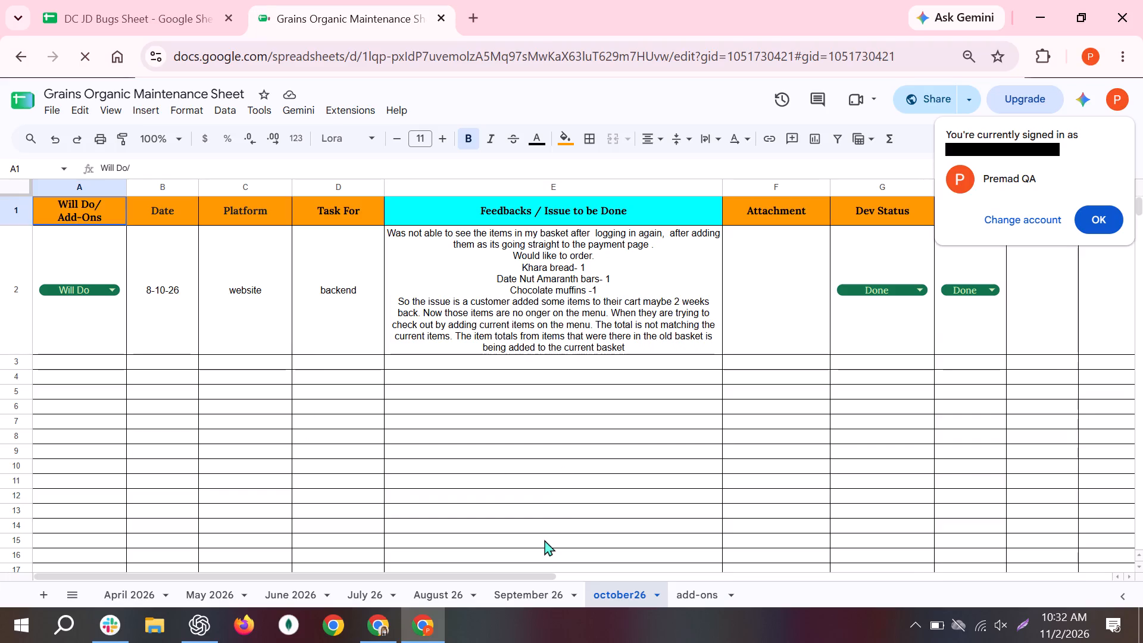
Add a new sheet after october26 and name it November26.
click(44, 592)
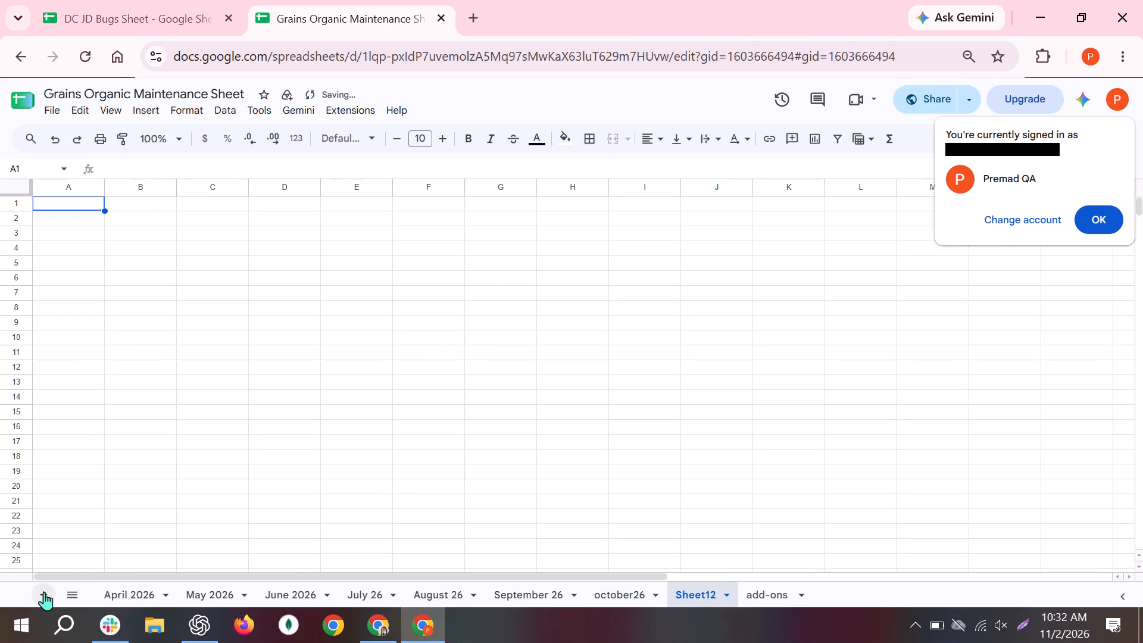
right_click(696, 595)
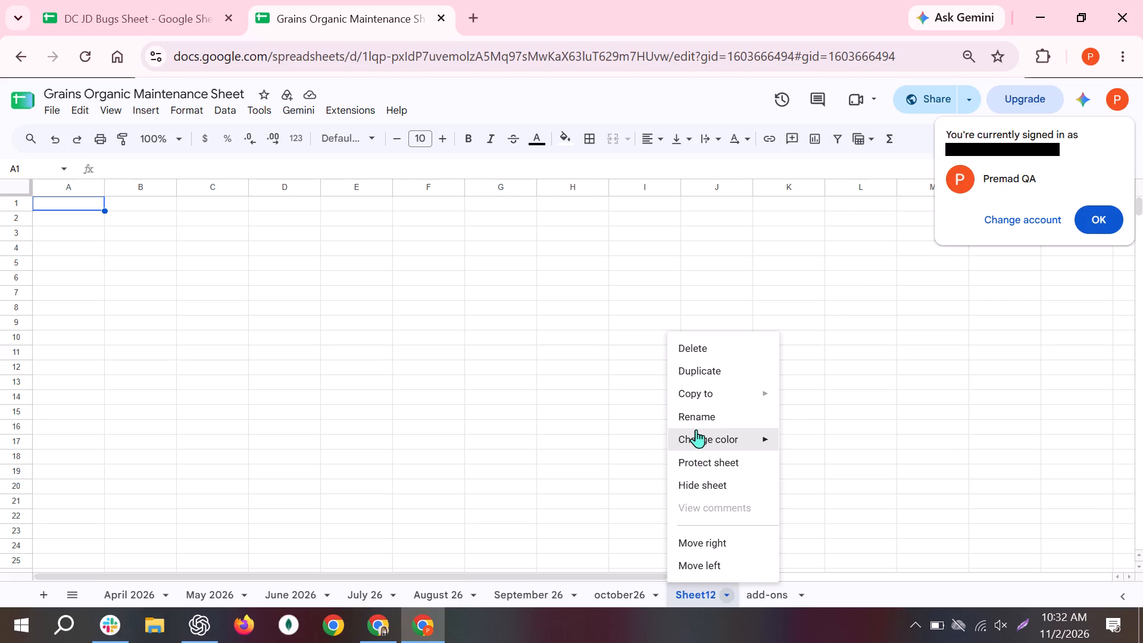
click(691, 416)
key(BackSpace)
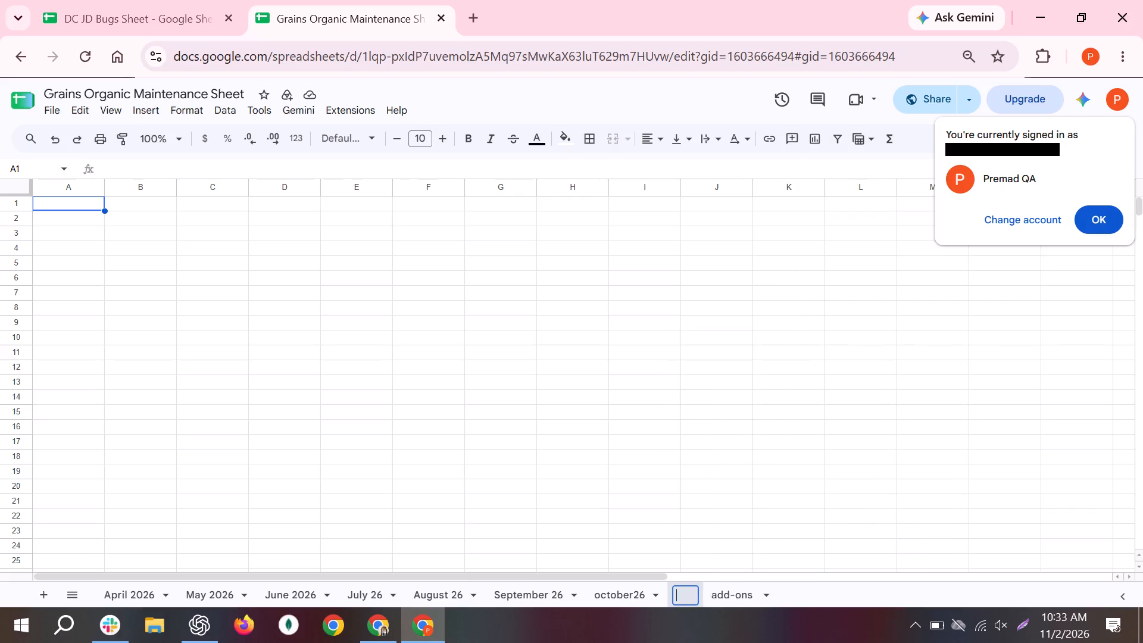
text(No)
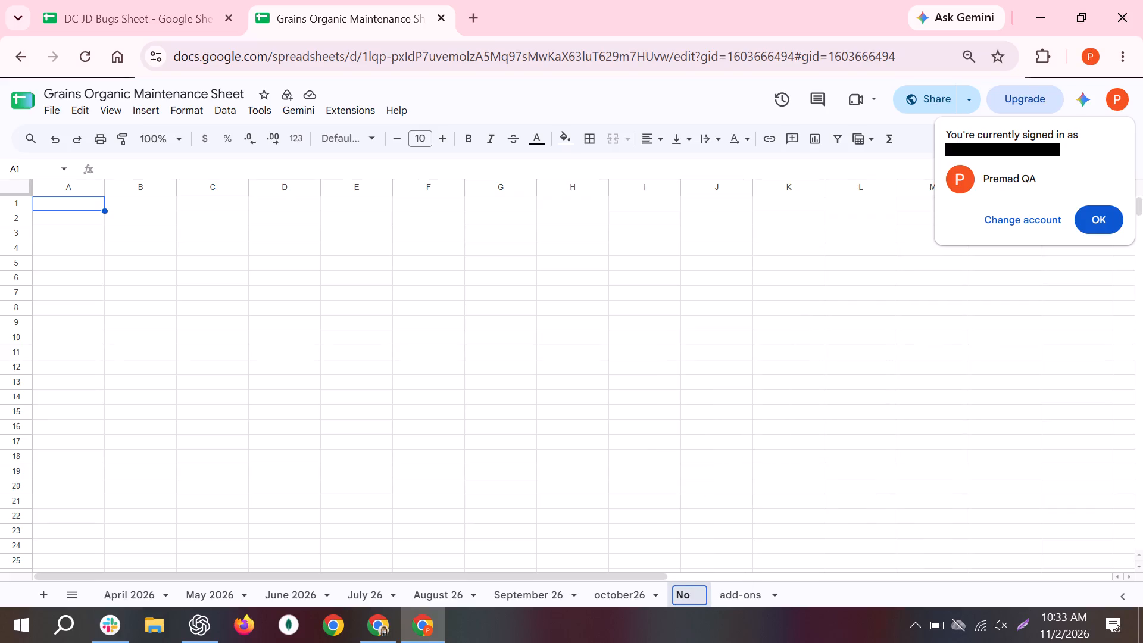
text(vember)
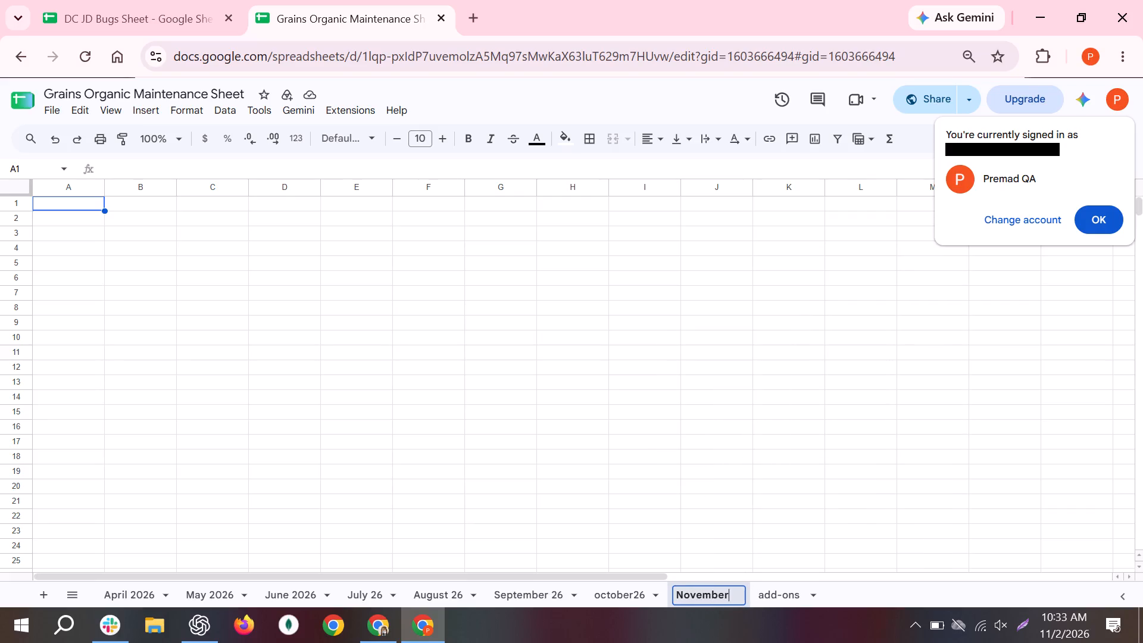
text(26)
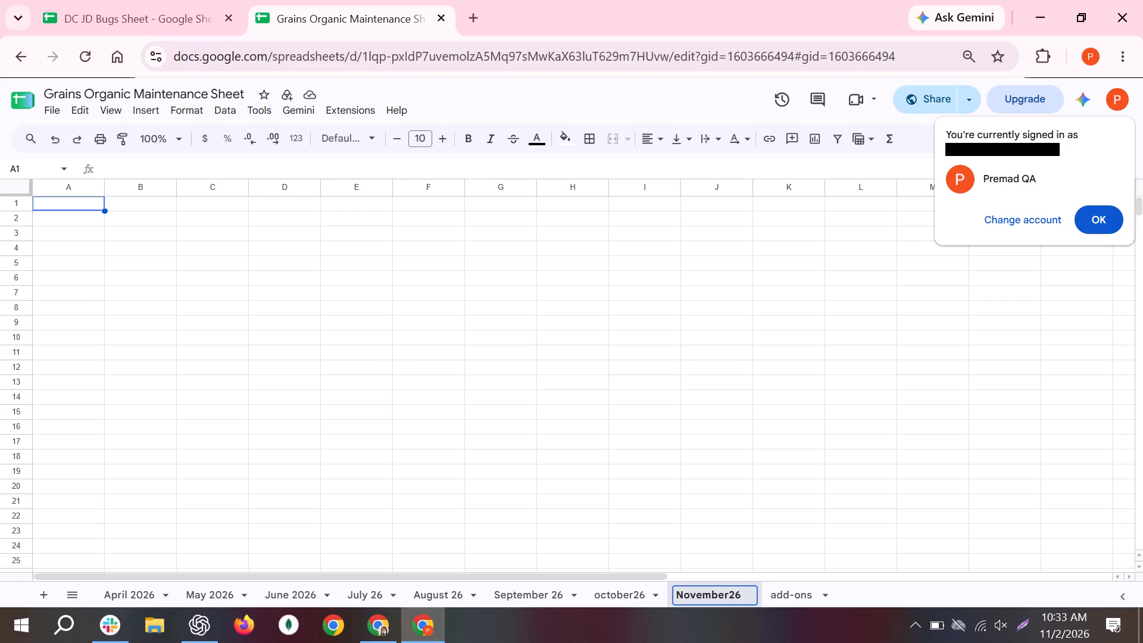
key(Return)
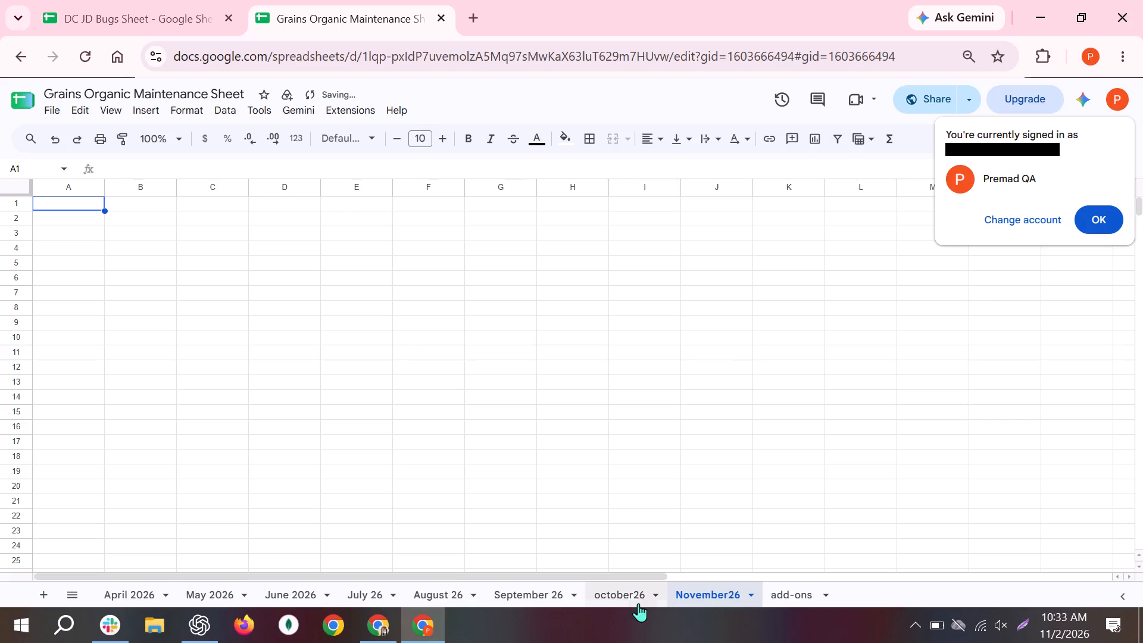
Return to the october26 sheet and dismiss the signed-in account notice covering its header row.
click(626, 596)
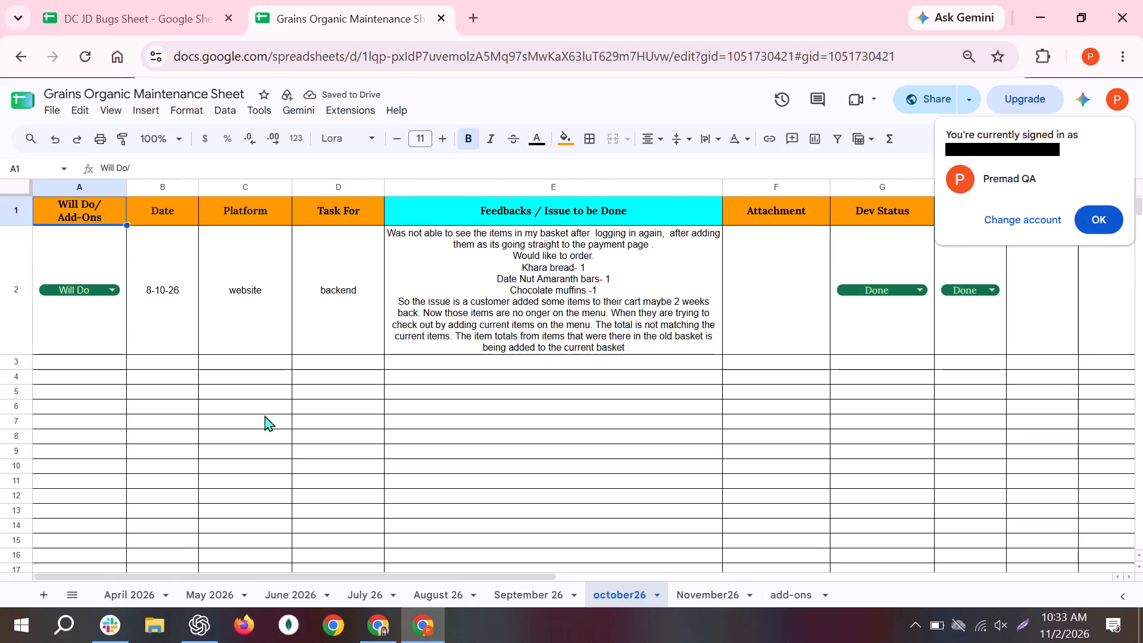
key(shift+Right)
key(shift+Right)
key(shift+Right)
key(shift+Right)
key(shift+Right)
key(shift+Right)
key(shift+Right)
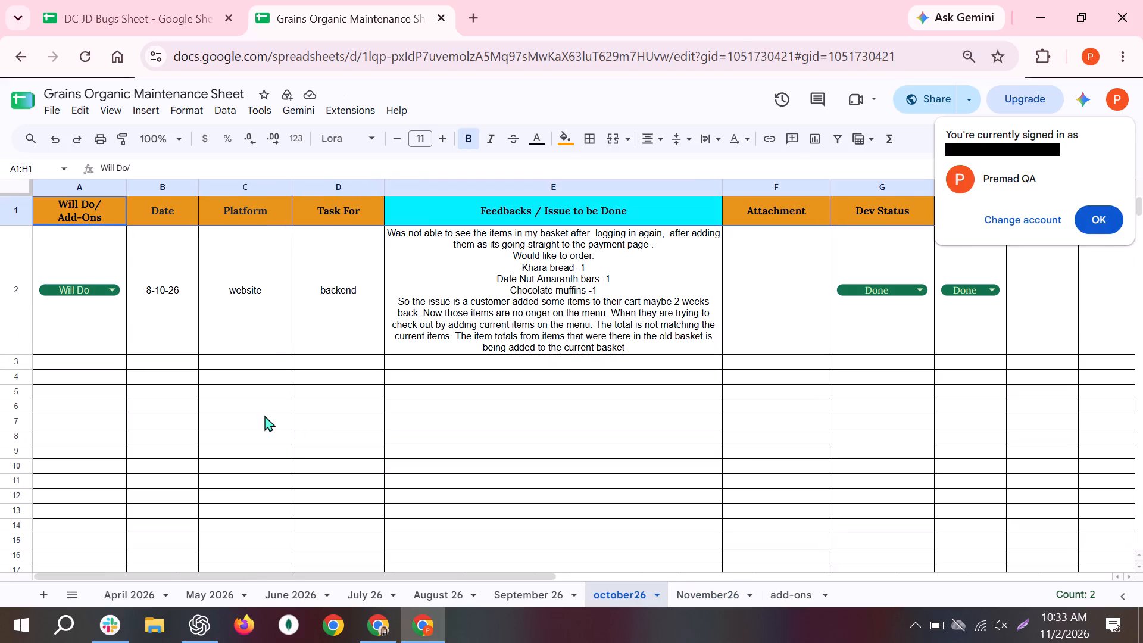
key(shift+Right)
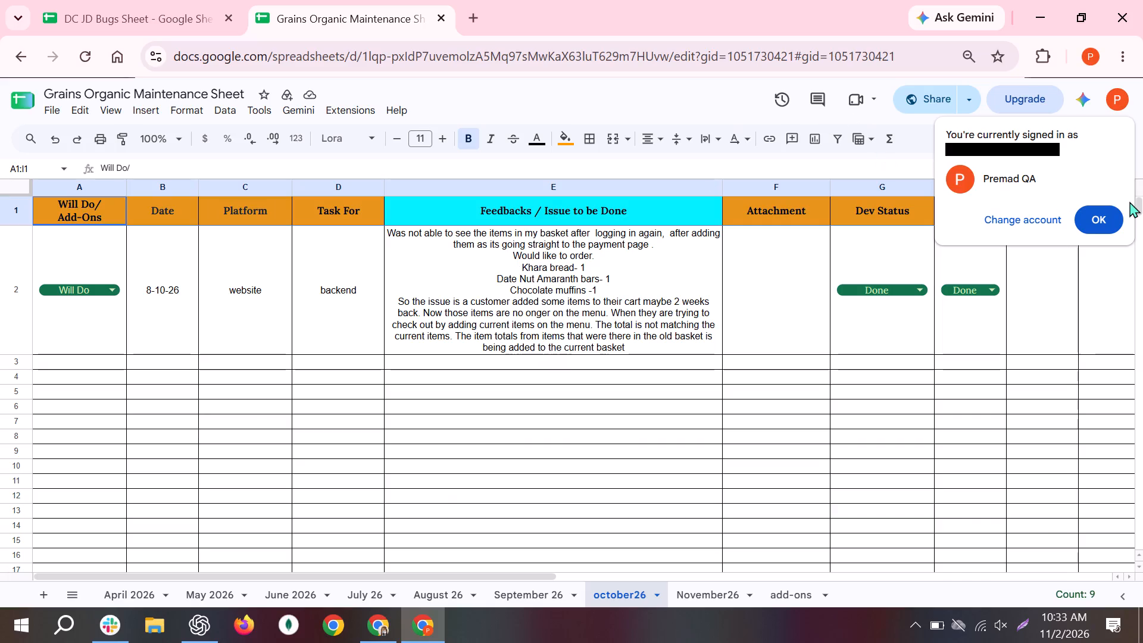
click(1111, 217)
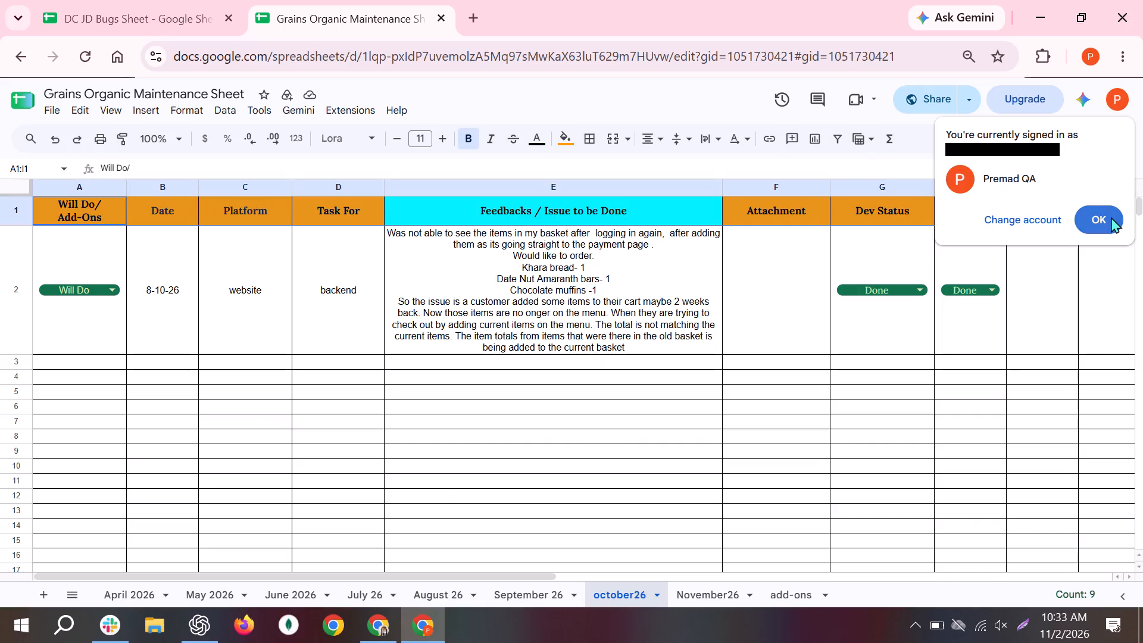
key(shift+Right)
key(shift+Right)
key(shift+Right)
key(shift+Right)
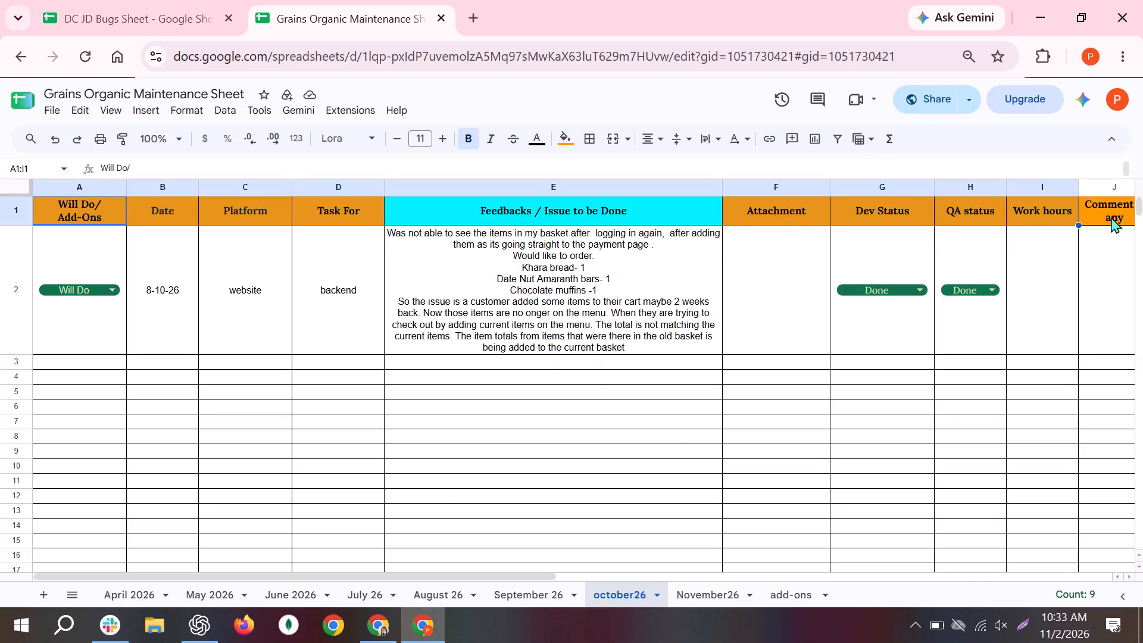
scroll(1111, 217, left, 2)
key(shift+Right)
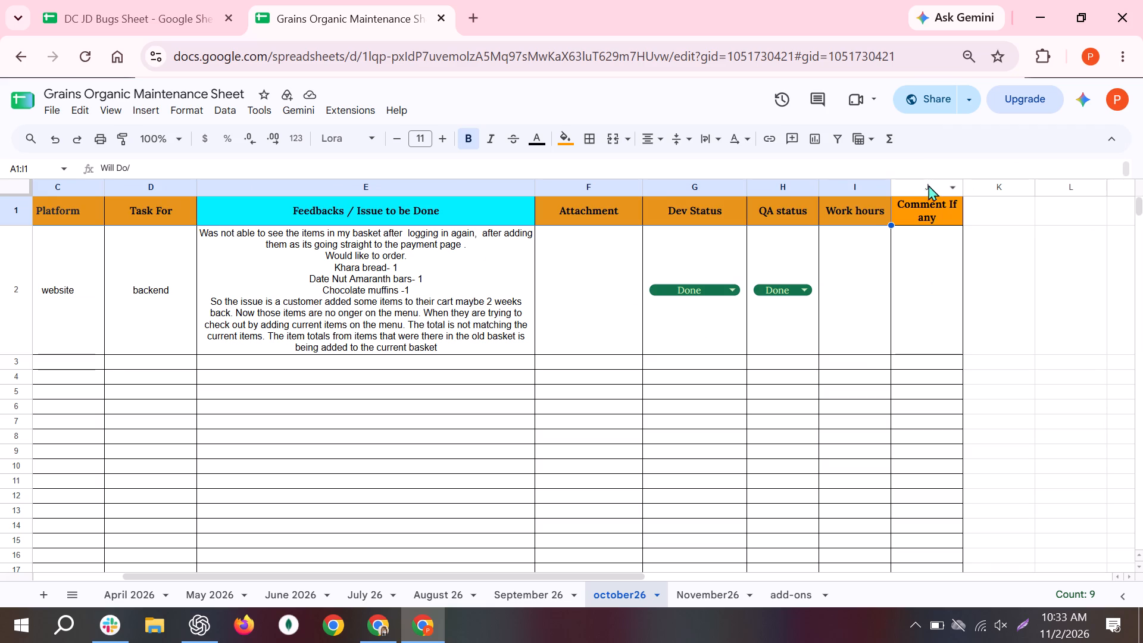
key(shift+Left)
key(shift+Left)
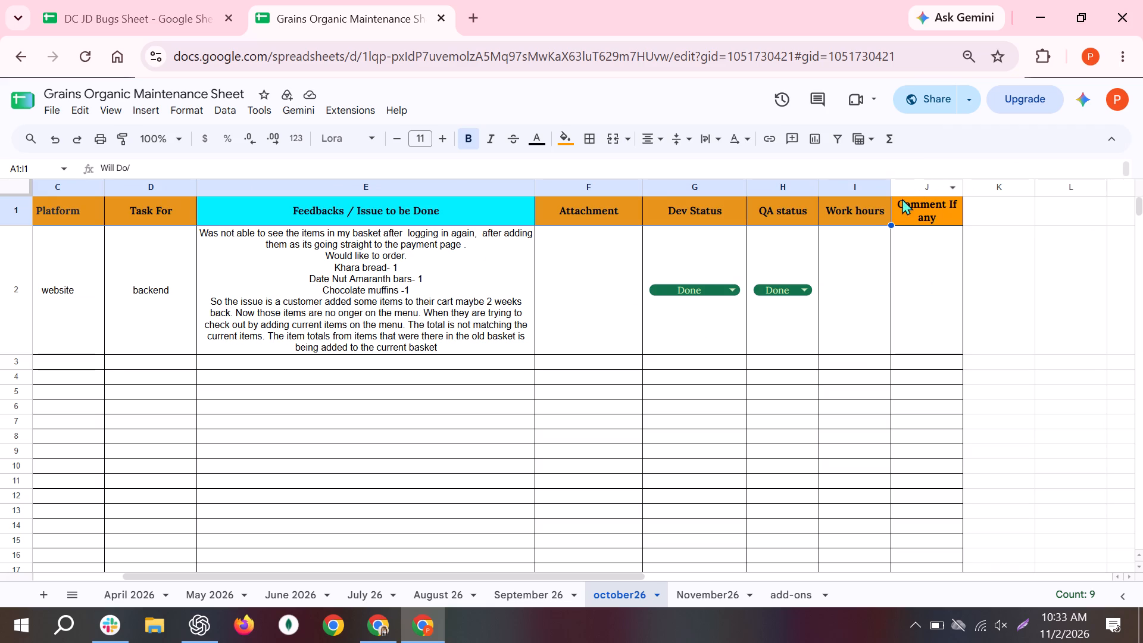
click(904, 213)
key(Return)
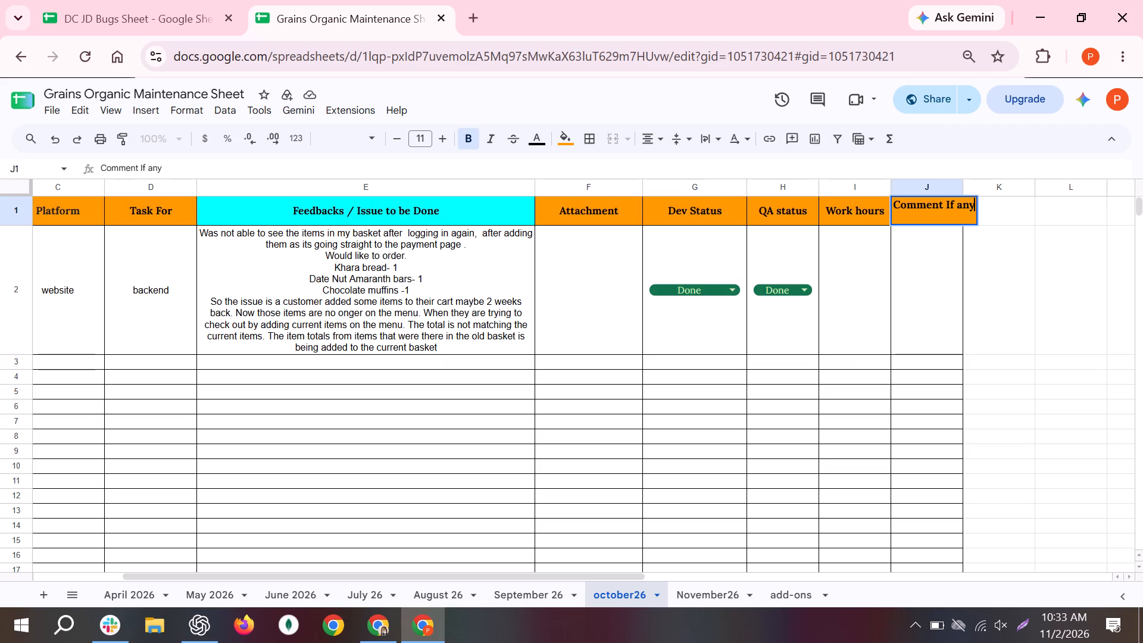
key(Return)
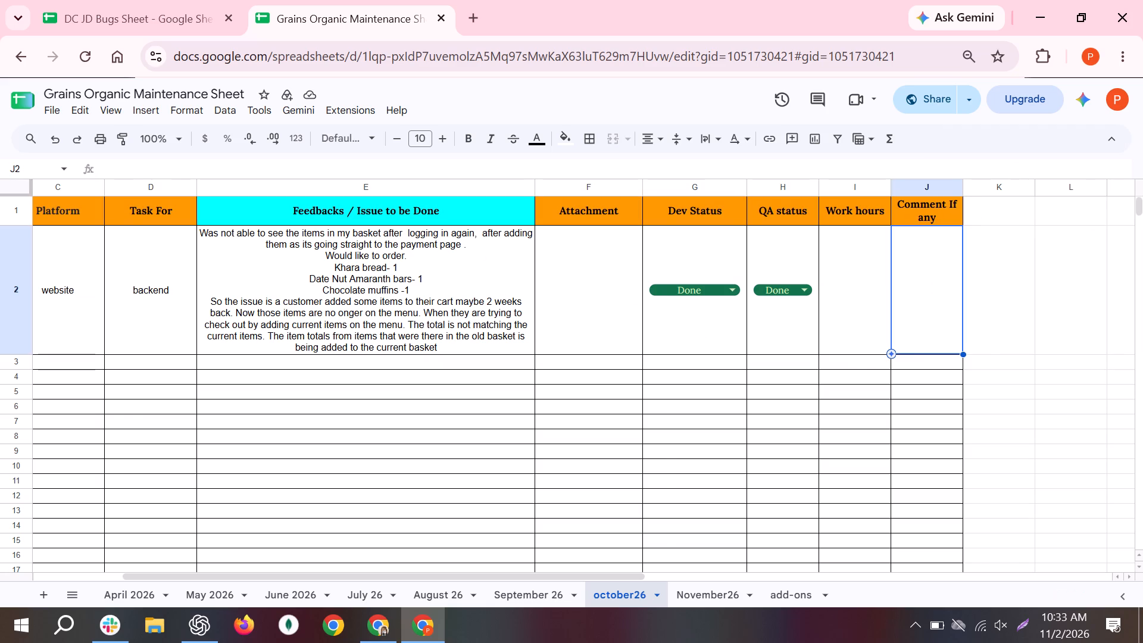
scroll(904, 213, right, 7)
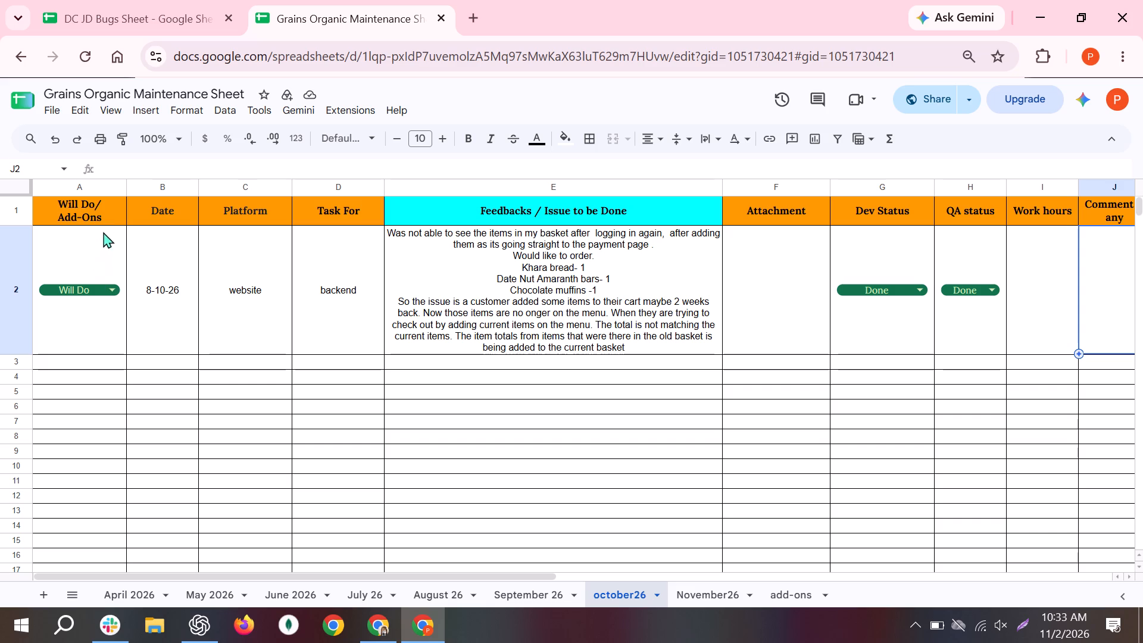
Copy the header cells A1:J1, from Will Do/Add-Ons to Comment If any, on the october26 sheet.
click(112, 221)
key(shift+Right)
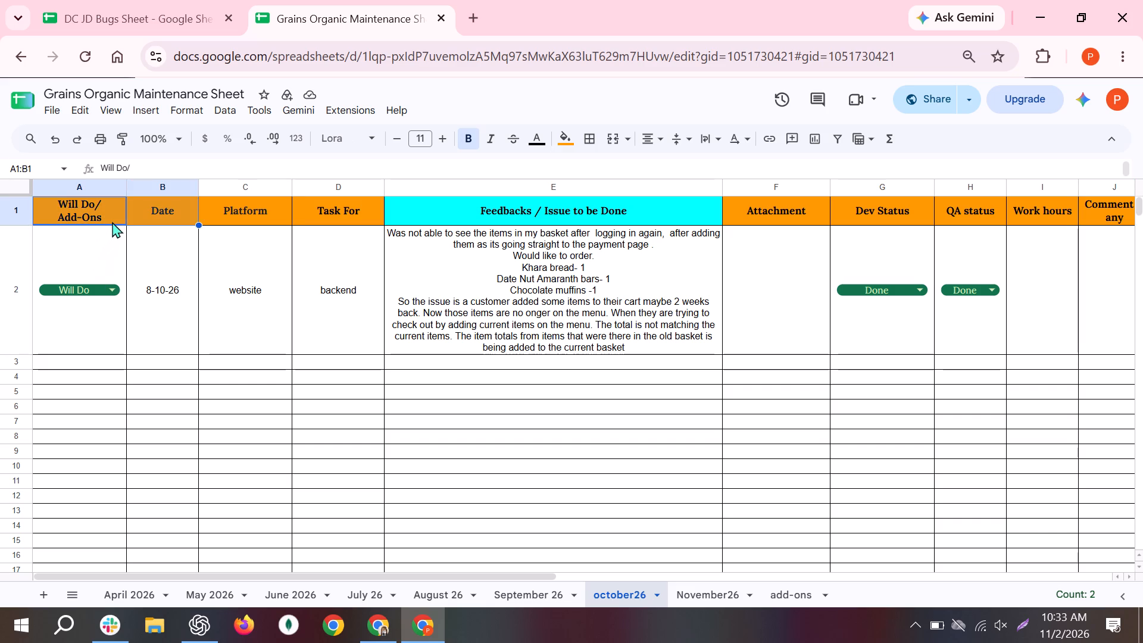
key(shift+Right)
key(shift+Right)
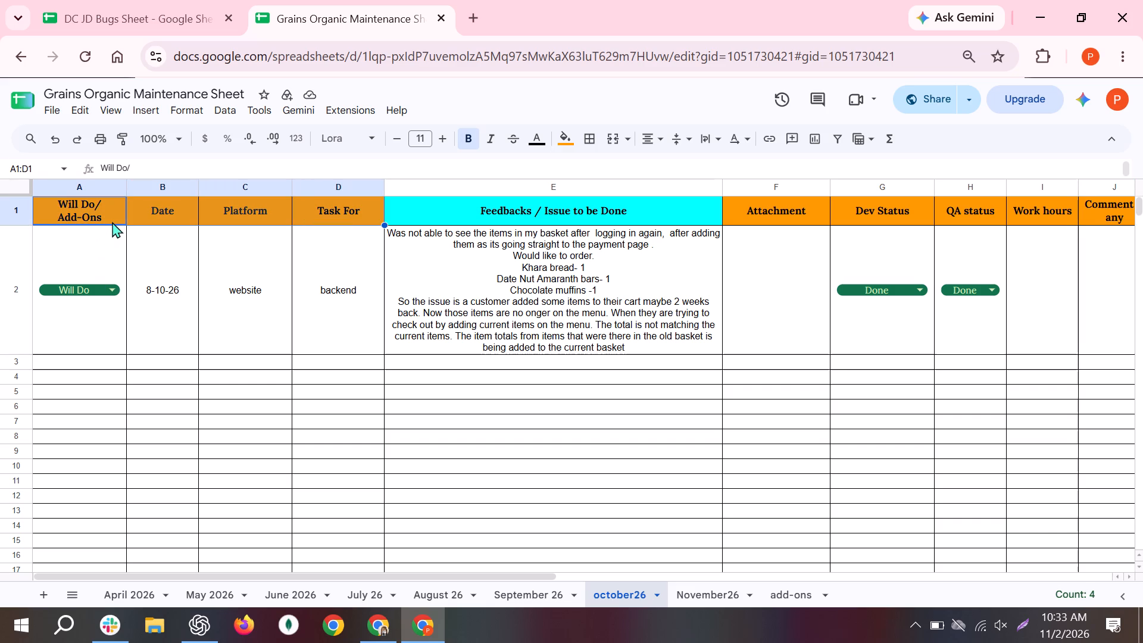
key(shift+Right)
key(shift+Right)
key(shift+Right)
key(shift+Right)
key(shift+Right)
key(shift+Right)
key(shift+Right)
key(shift+Right)
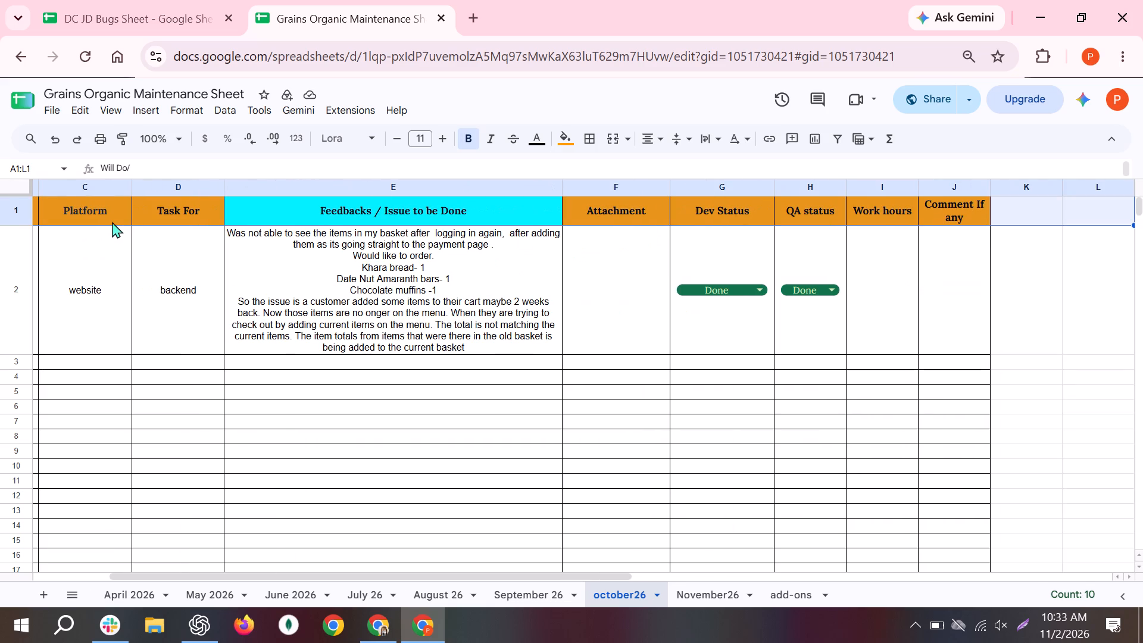
key(shift+Left)
key(shift+Left)
key(shift+Left)
key(shift+Right)
key(ctrl+c)
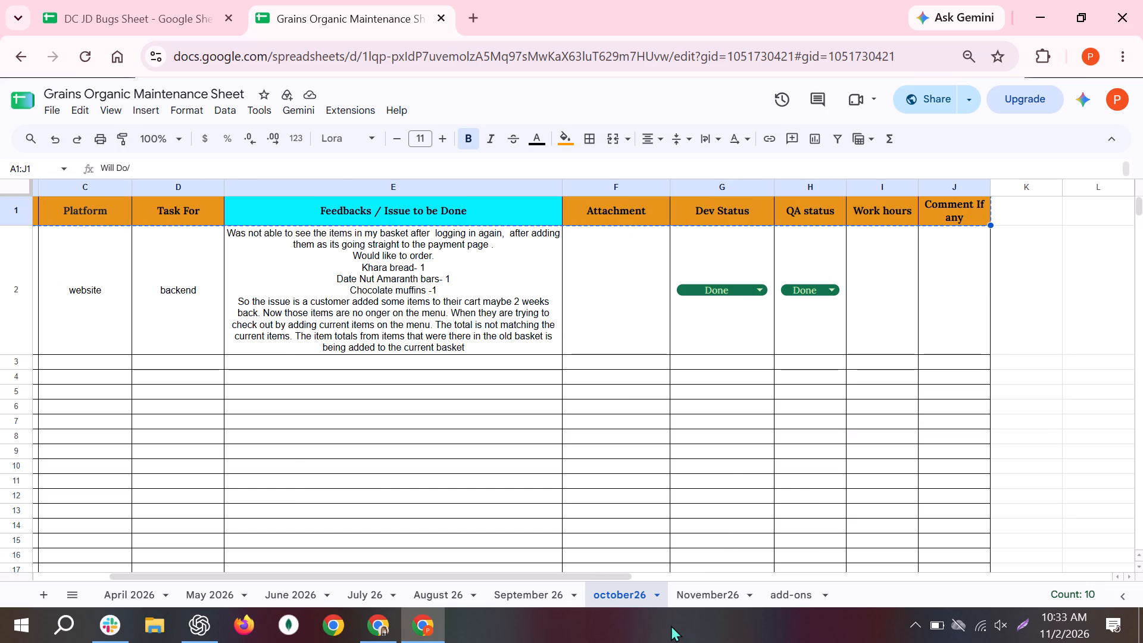
Paste the copied header row into the November26 sheet starting at A1.
click(727, 593)
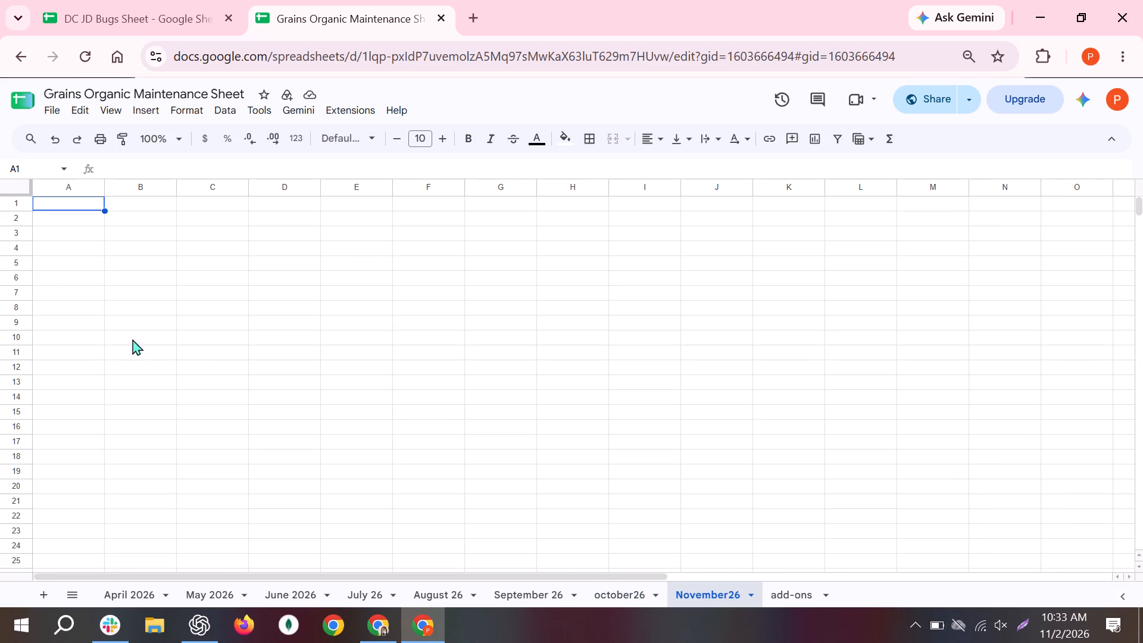
double_click(61, 201)
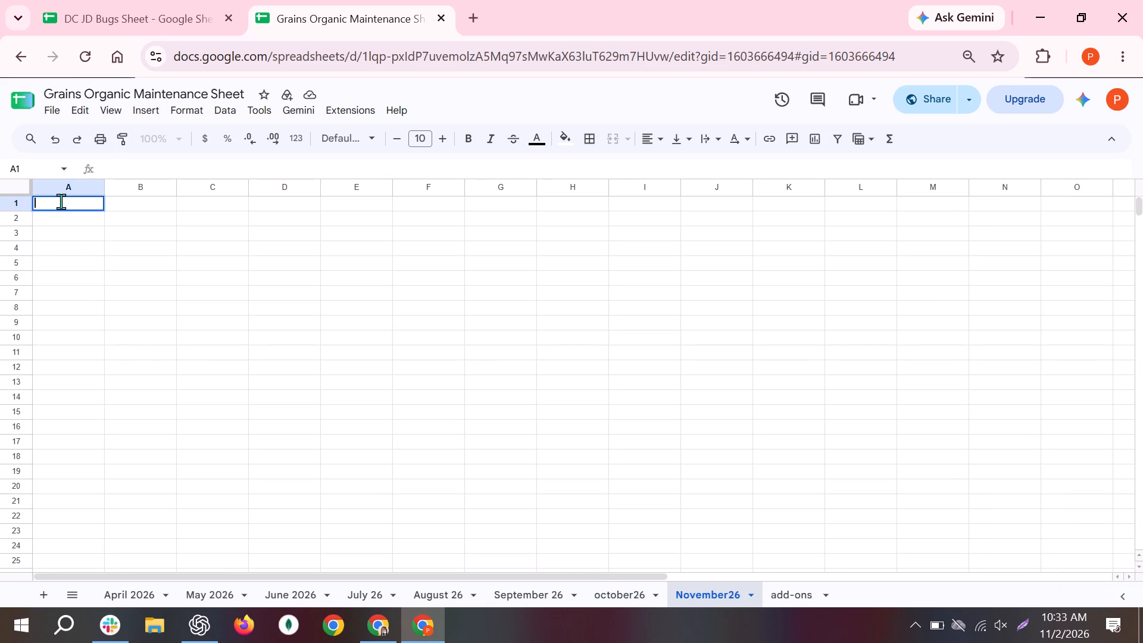
click(61, 201)
drag(101, 233, 82, 213)
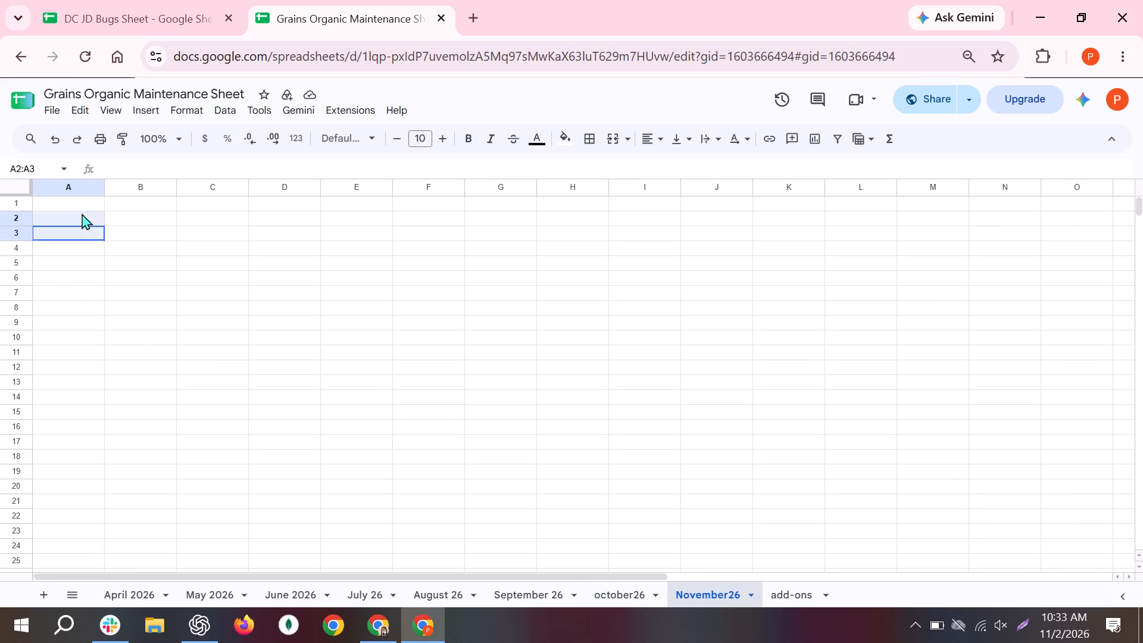
drag(82, 213, 76, 207)
click(76, 207)
key(ctrl+v)
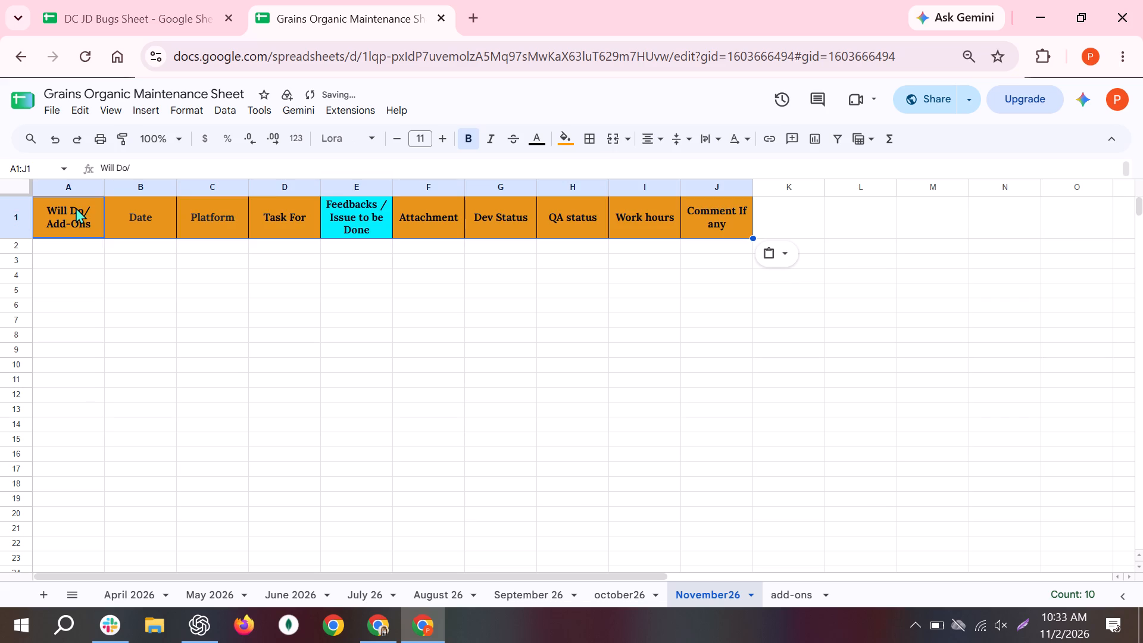
click(441, 346)
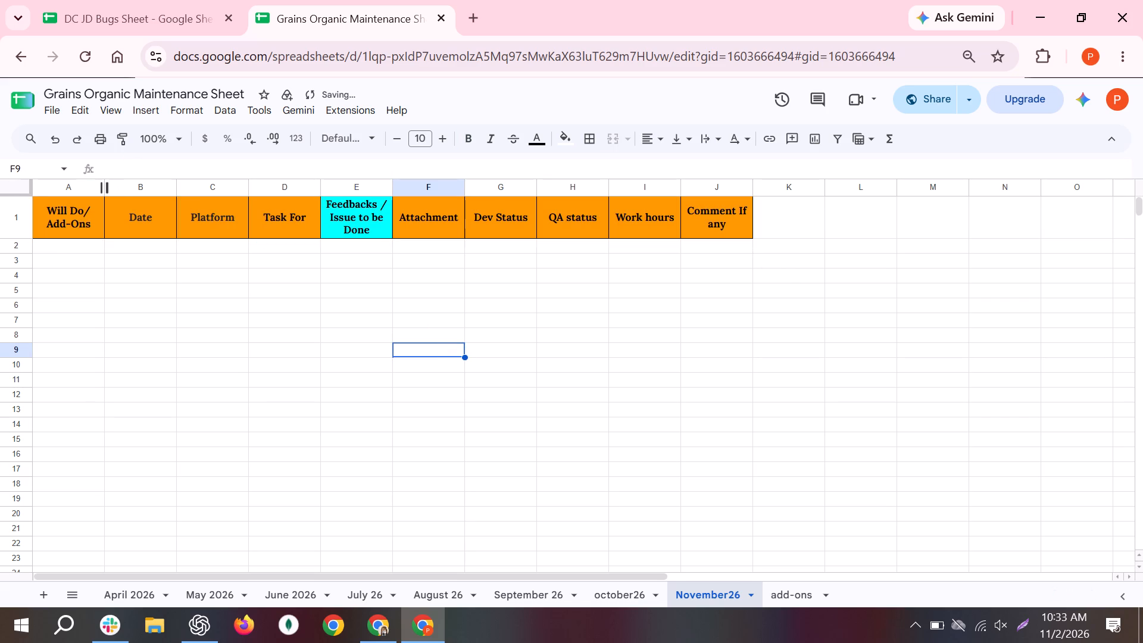
Widen column A slightly, and widen the Feedbacks / Issue to be Done and Comment If any columns so each header fits on one line.
drag(104, 186, 118, 191)
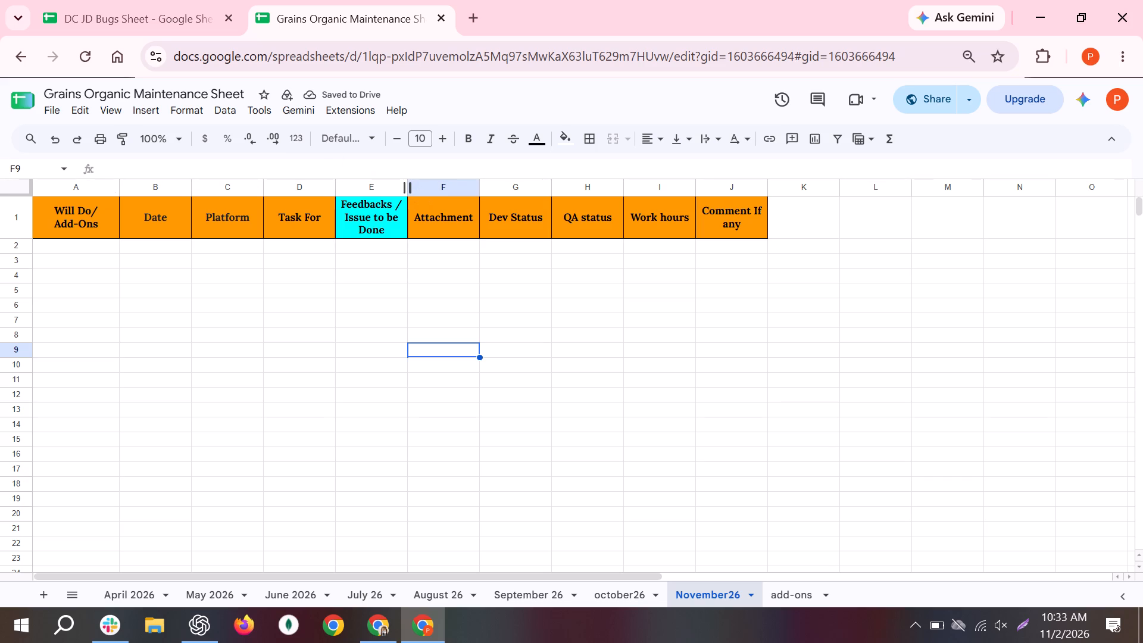
drag(405, 186, 573, 193)
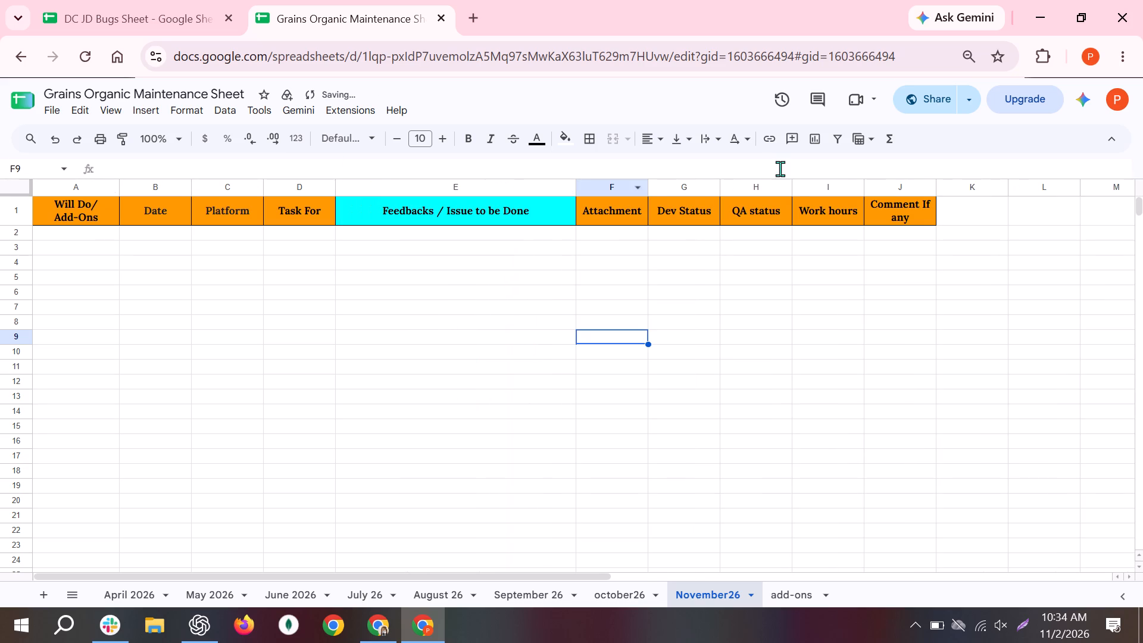
drag(933, 182, 999, 184)
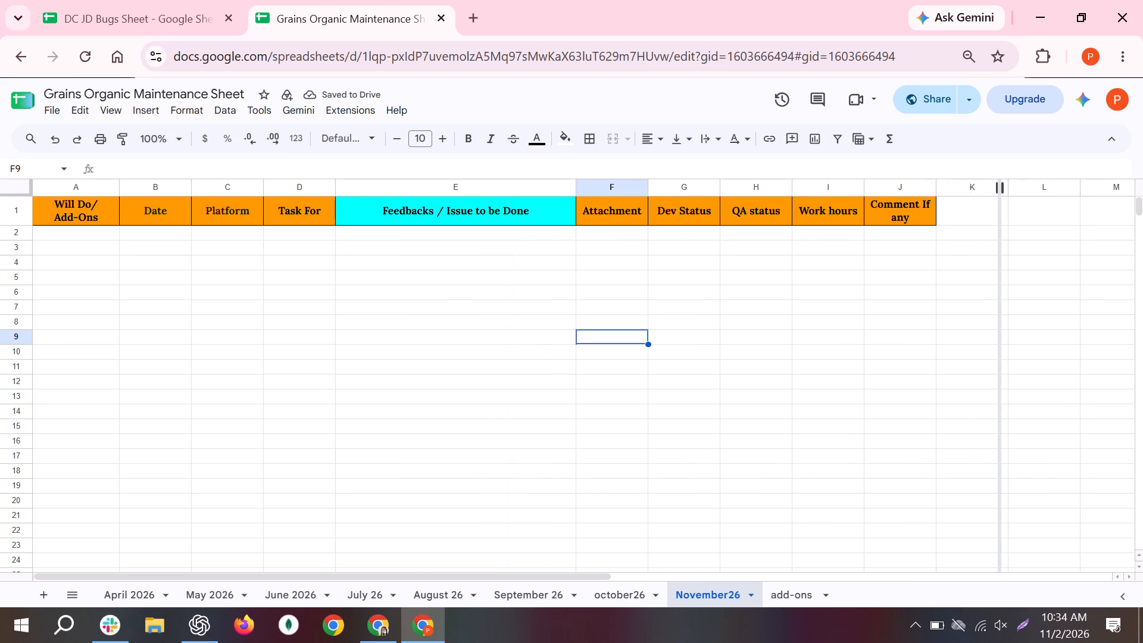
drag(999, 184, 1009, 184)
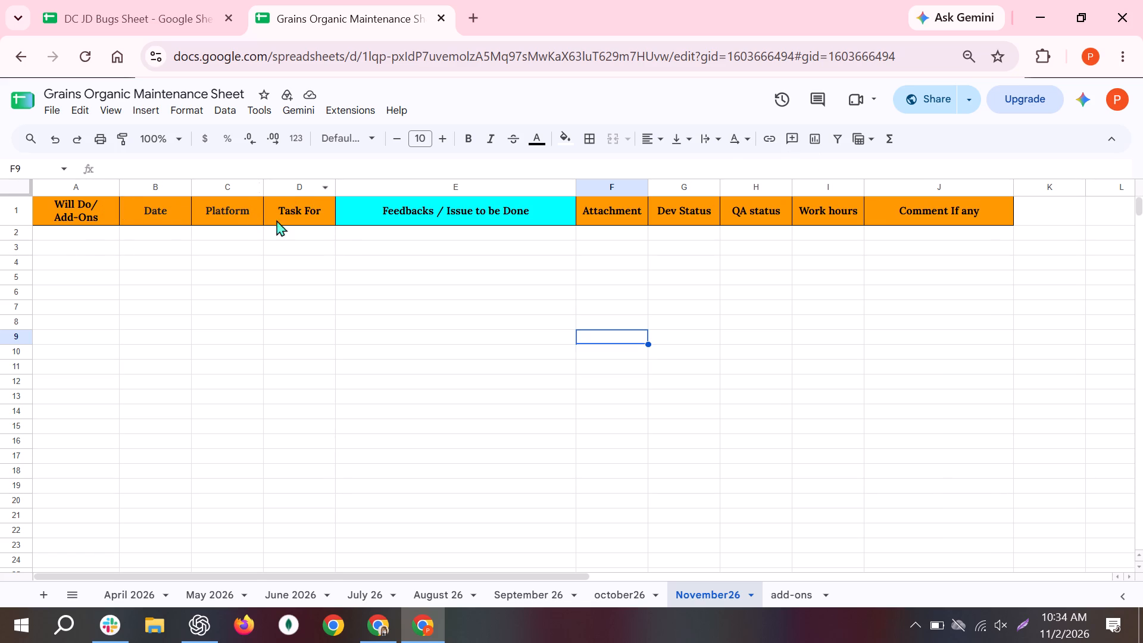
Copy the Will Do dropdown cell A2 from the october26 sheet into cell A2 of the November26 sheet.
click(73, 230)
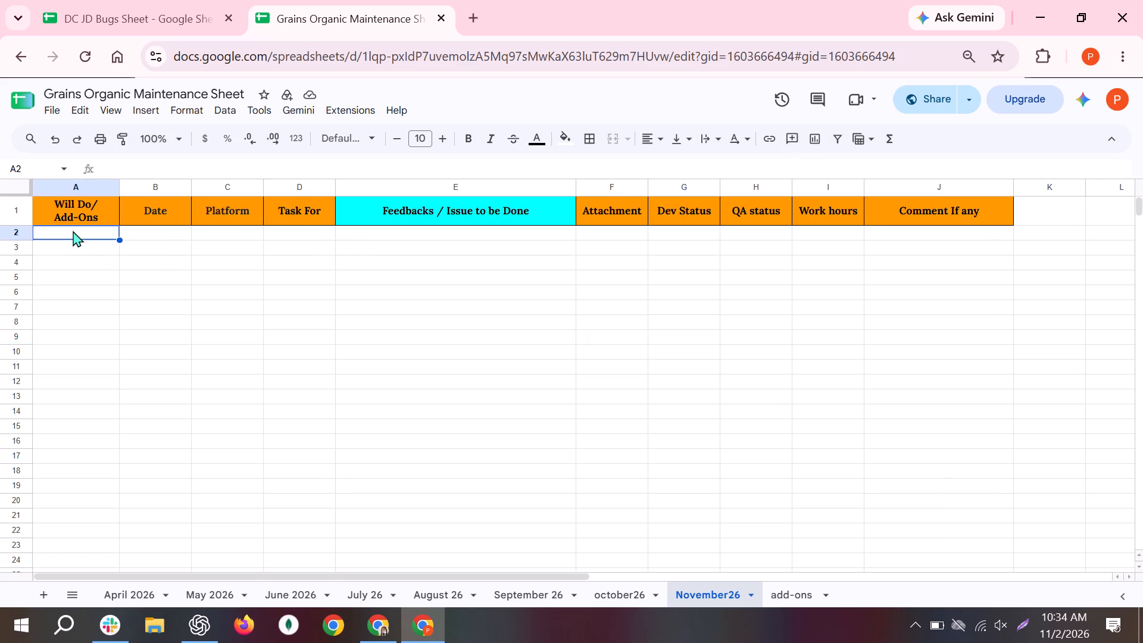
click(604, 592)
scroll(160, 362, right, 9)
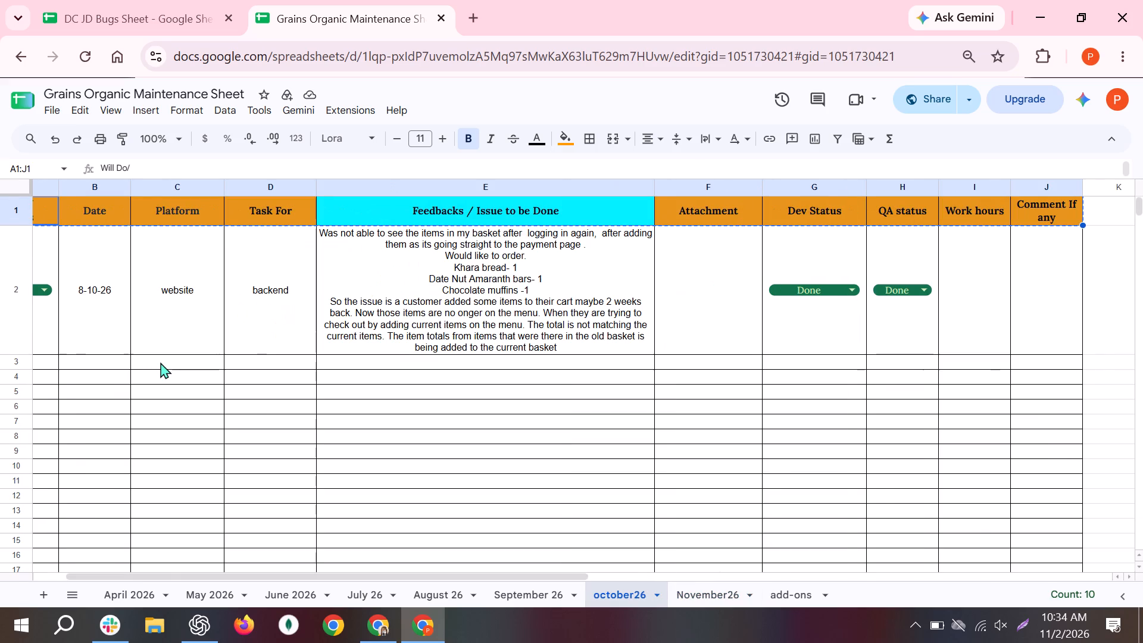
click(81, 326)
key(ctrl+c)
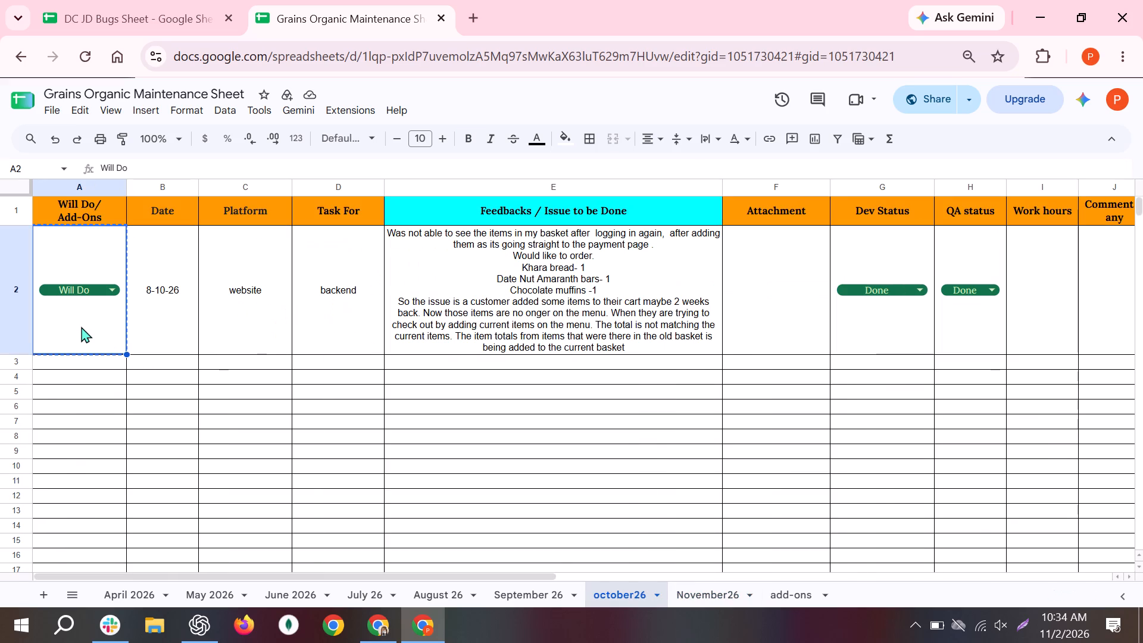
click(720, 594)
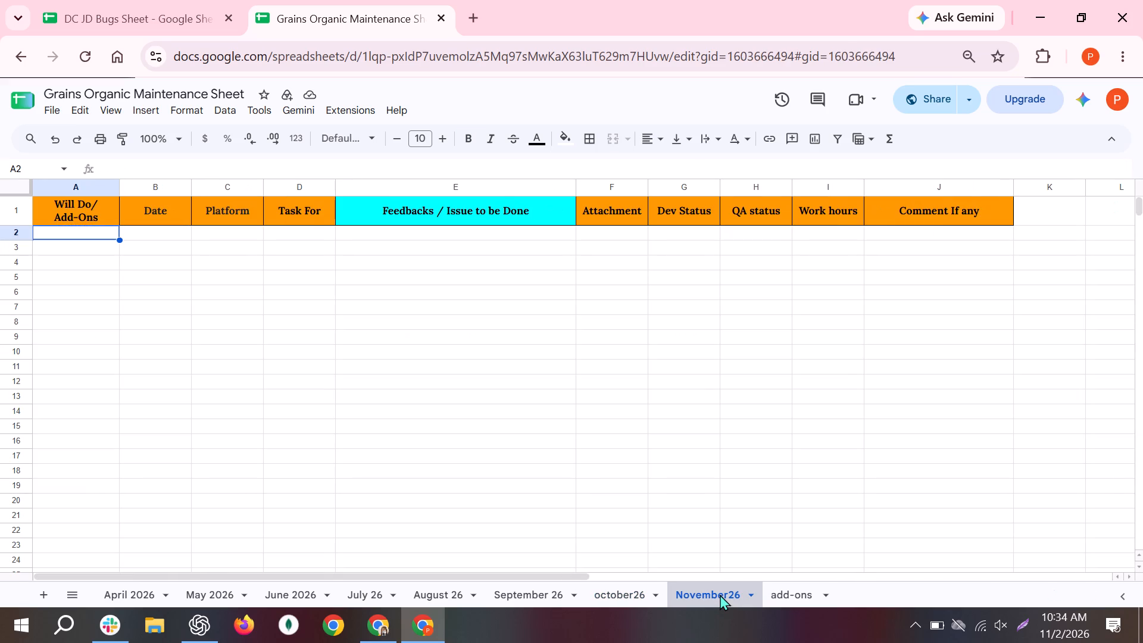
key(ctrl+v)
key(Return)
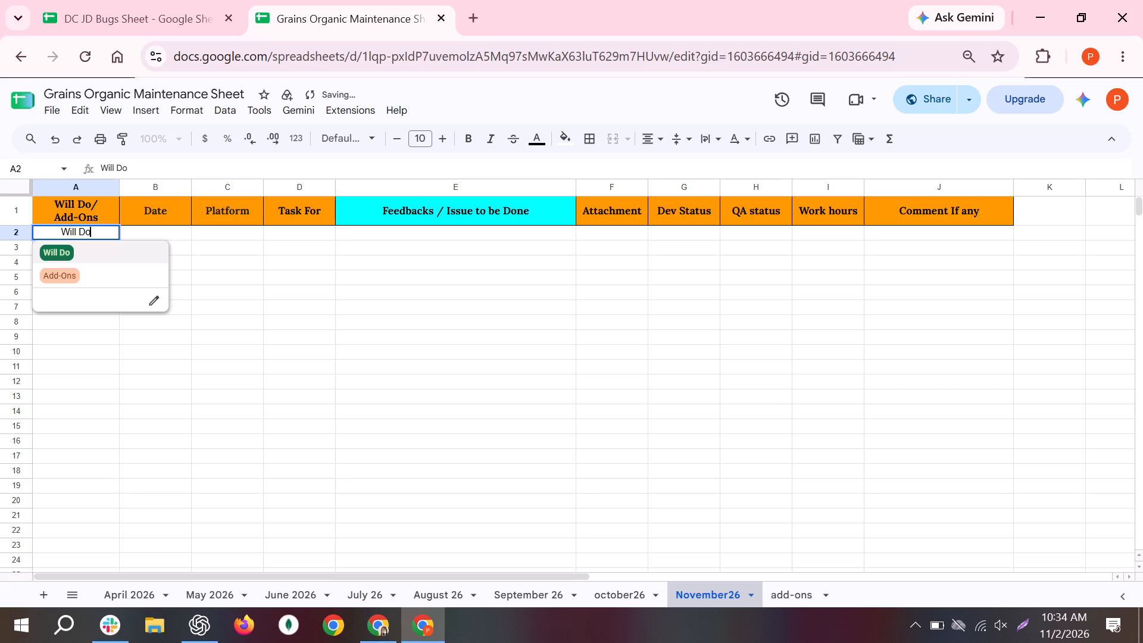
key(Return)
Clear the Will Do value from A2 on November26 and fill the blank dropdown down through A15.
key(BackSpace)
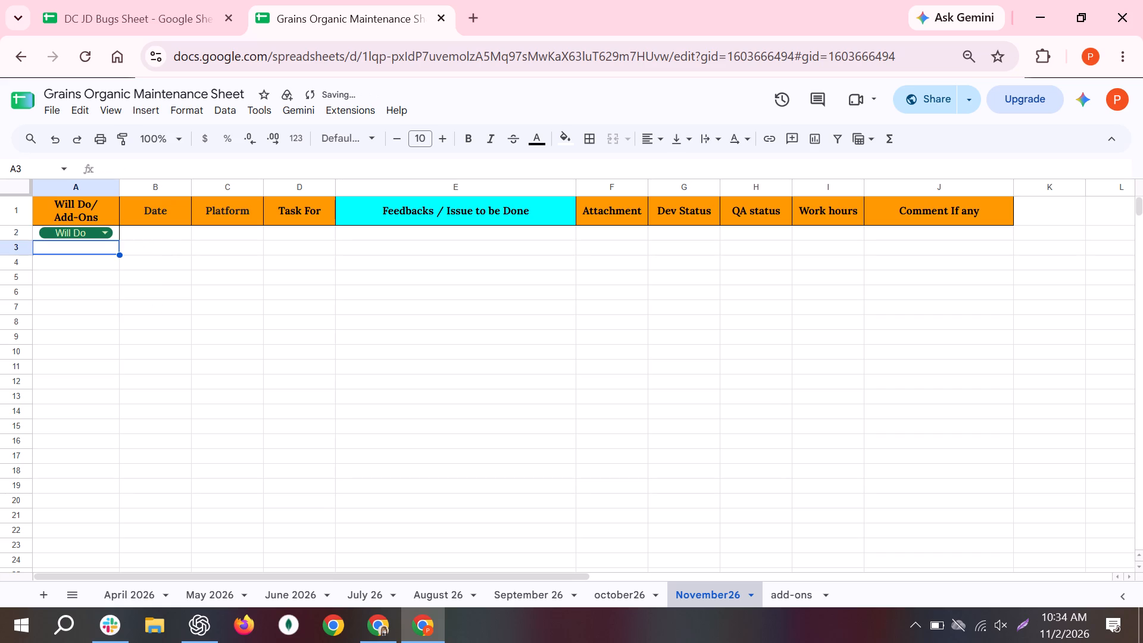
key(BackSpace)
key(Up)
key(BackSpace)
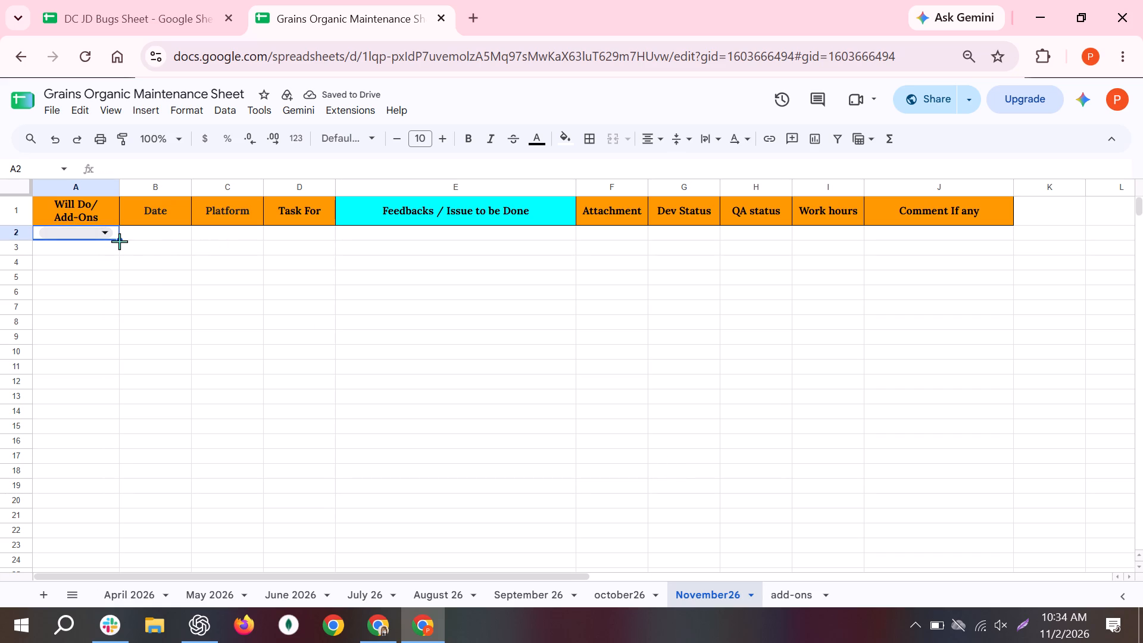
drag(119, 237, 118, 414)
drag(118, 414, 117, 423)
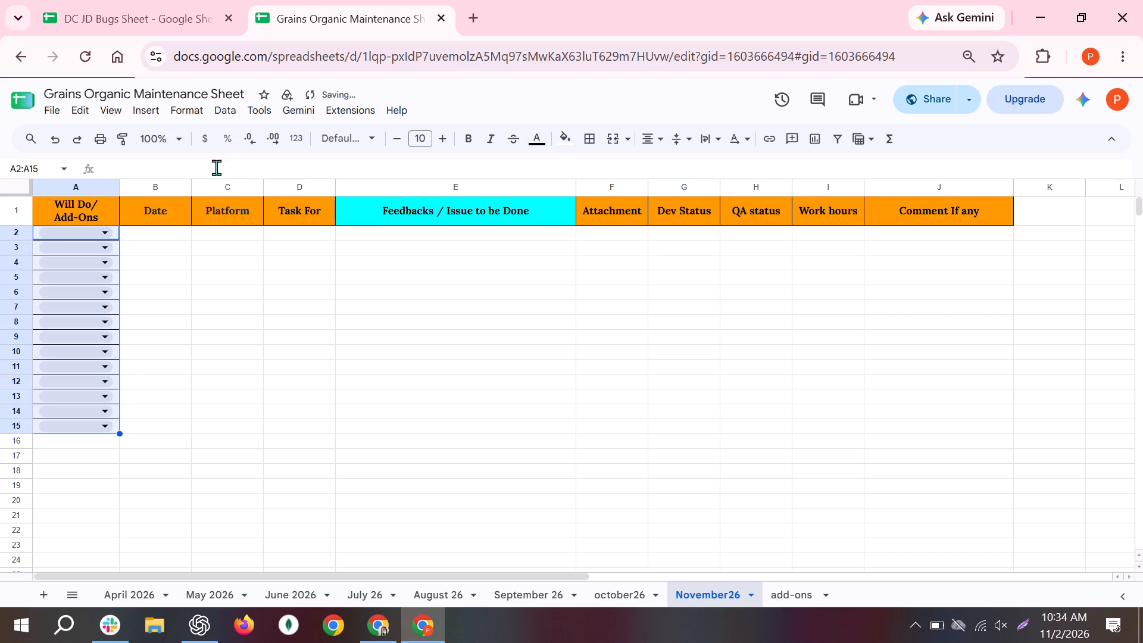
Apply all borders to the empty cells B2:J15 on the November26 sheet.
click(165, 258)
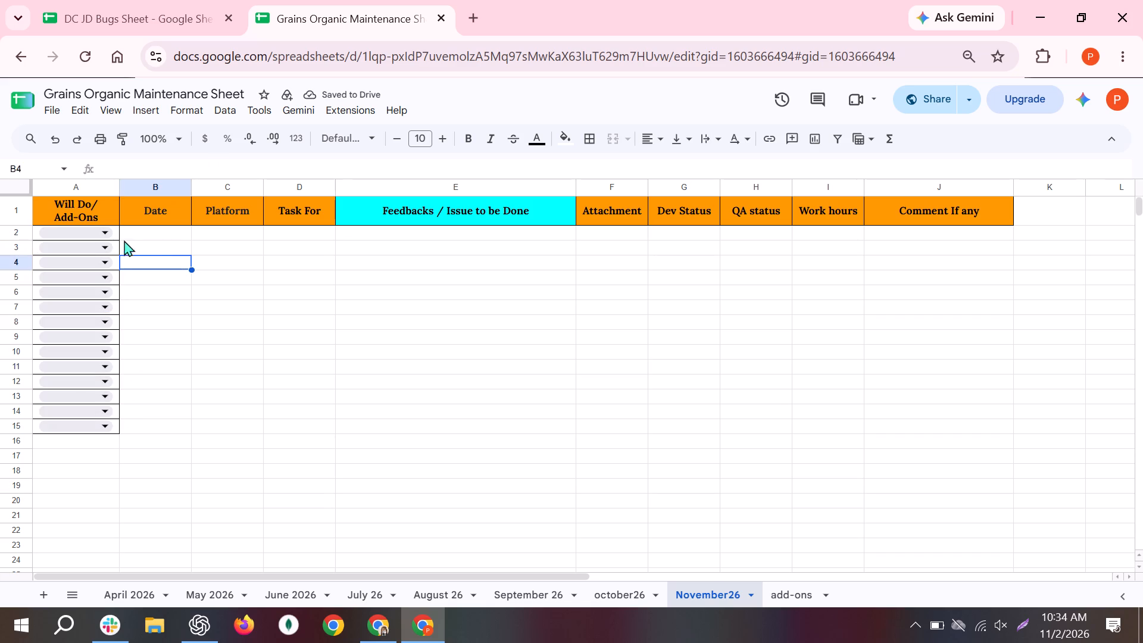
click(131, 239)
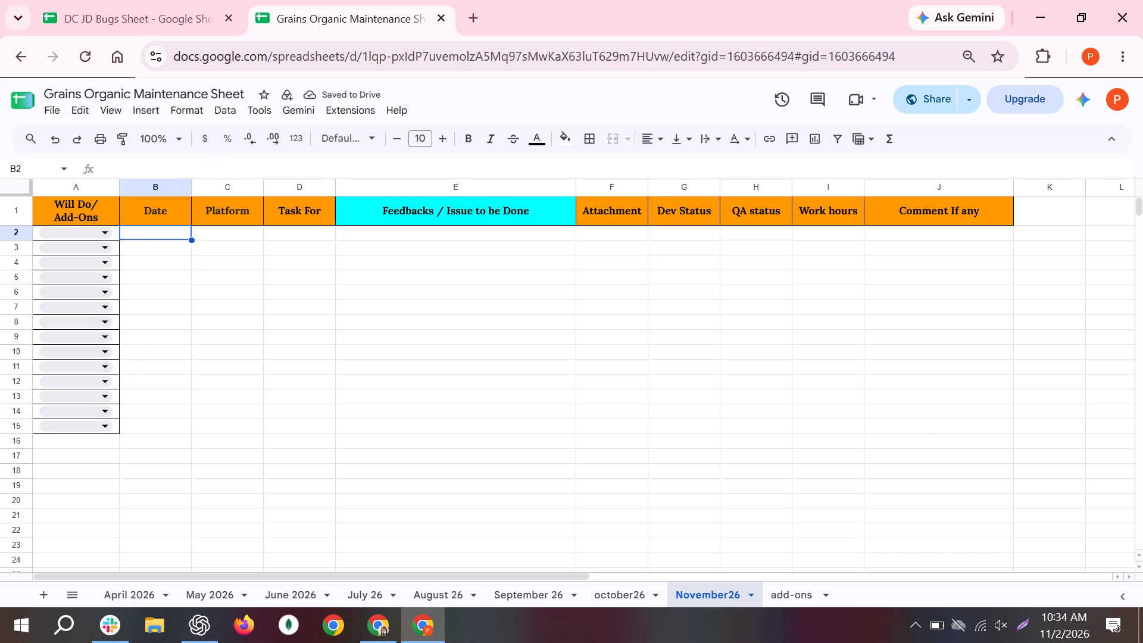
key(shift+Right)
key(shift+Right)
key(shift+Right)
key(shift+Right)
key(shift+Right)
key(shift+Right)
key(shift+Right)
key(shift+Right)
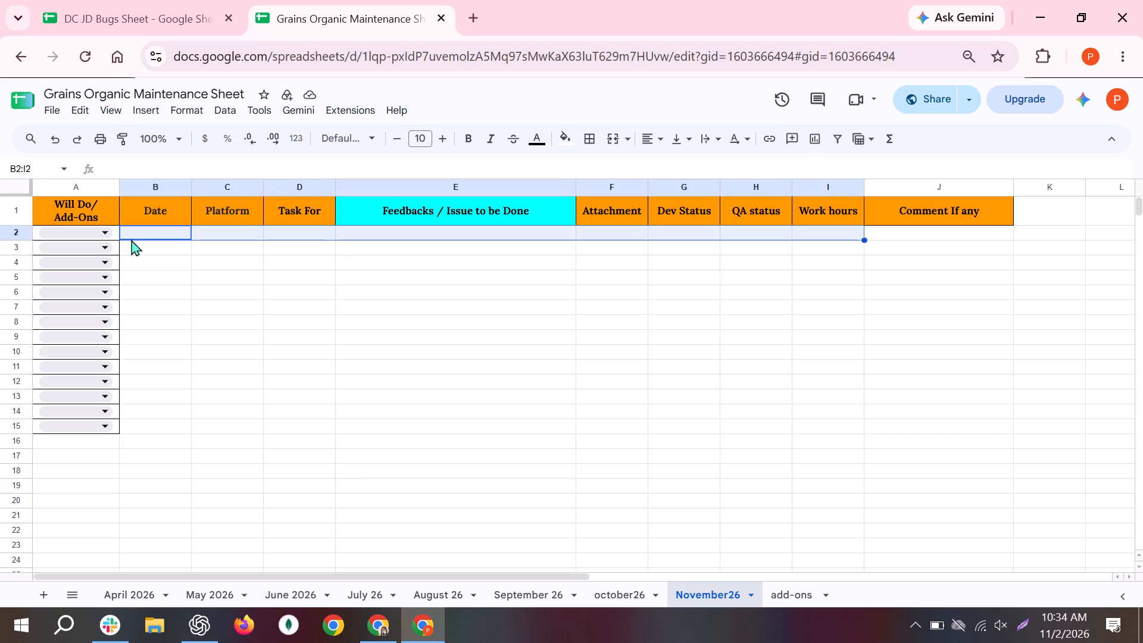
key(shift+Right)
key(shift+Left)
key(shift+Down)
key(shift+Down)
key(shift+Down)
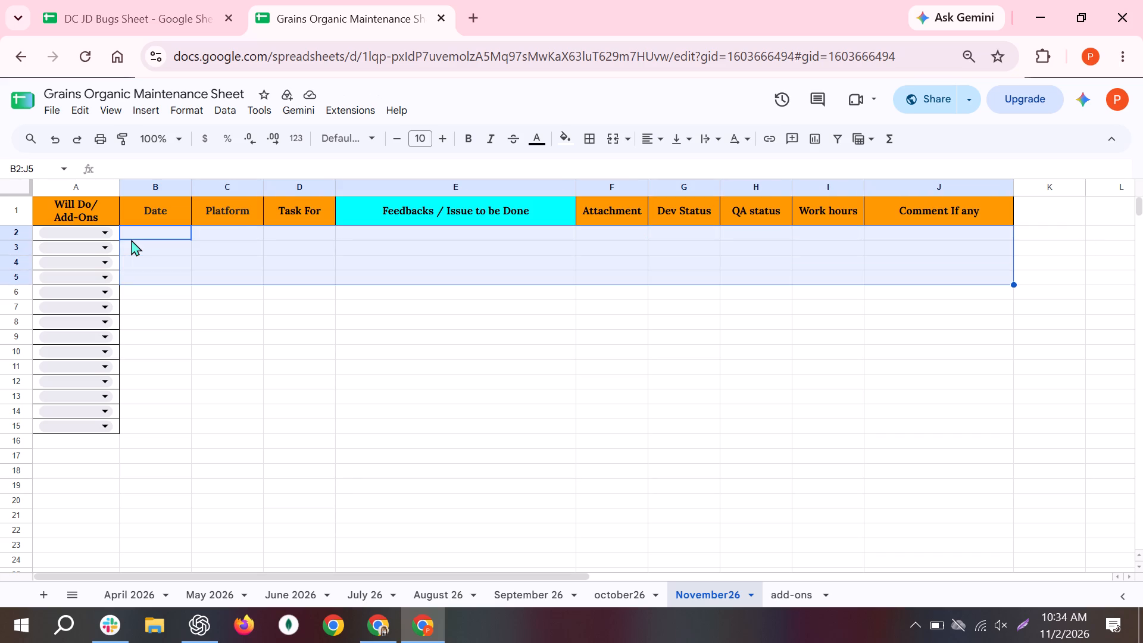
key(shift+Down)
key(shift+Down)
key(shift+Down)
key(shift+Down)
key(shift+Down)
key(shift+Down)
key(shift+Down)
key(shift+Down)
key(shift+Down)
key(shift+Down)
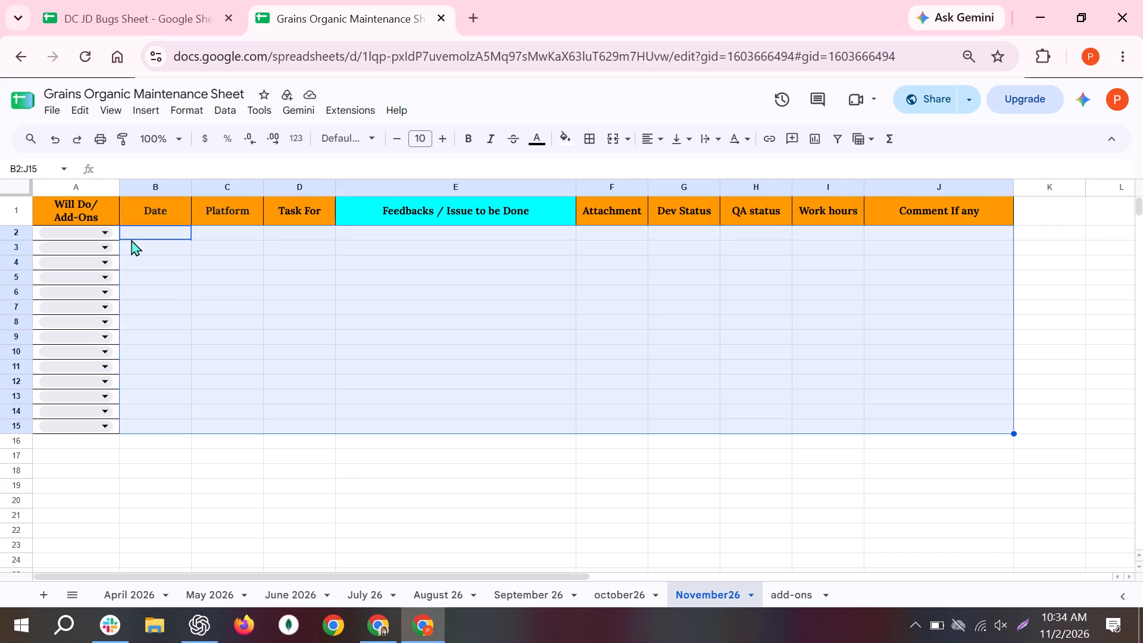
click(594, 144)
click(592, 168)
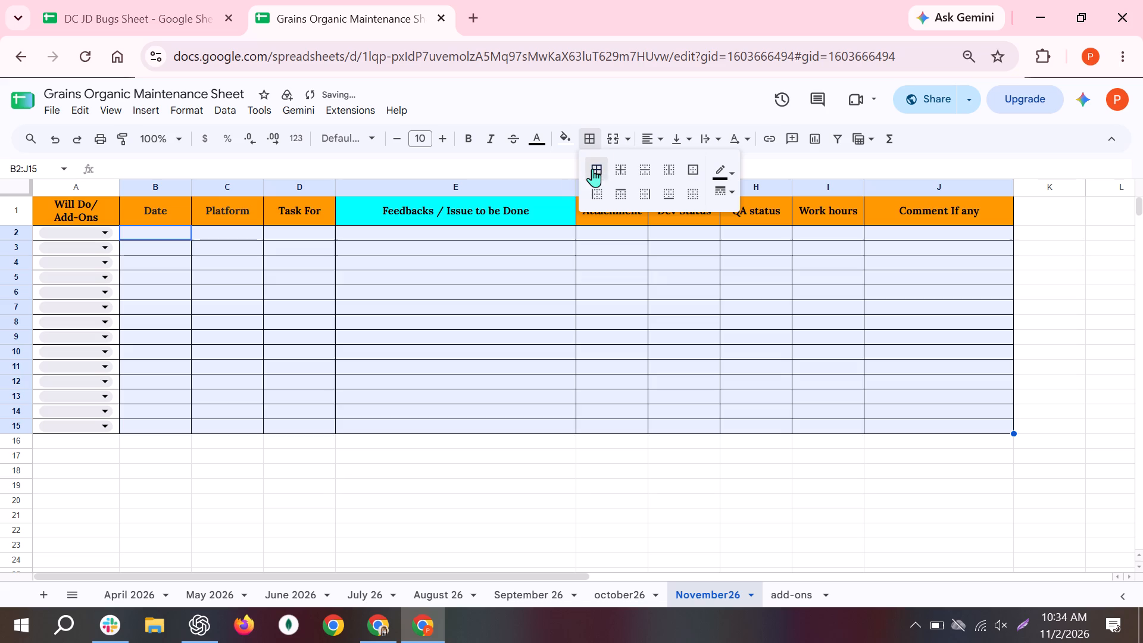
Center the cells B2:J15 horizontally, align them to the middle vertically, and set their text to wrap.
click(647, 133)
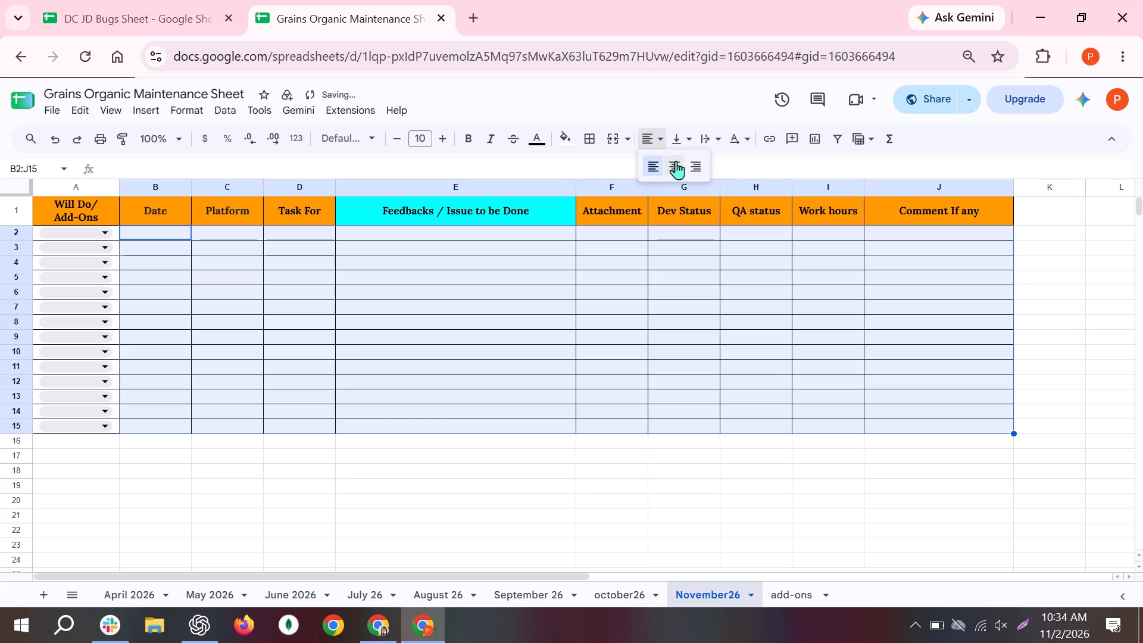
click(678, 164)
click(677, 141)
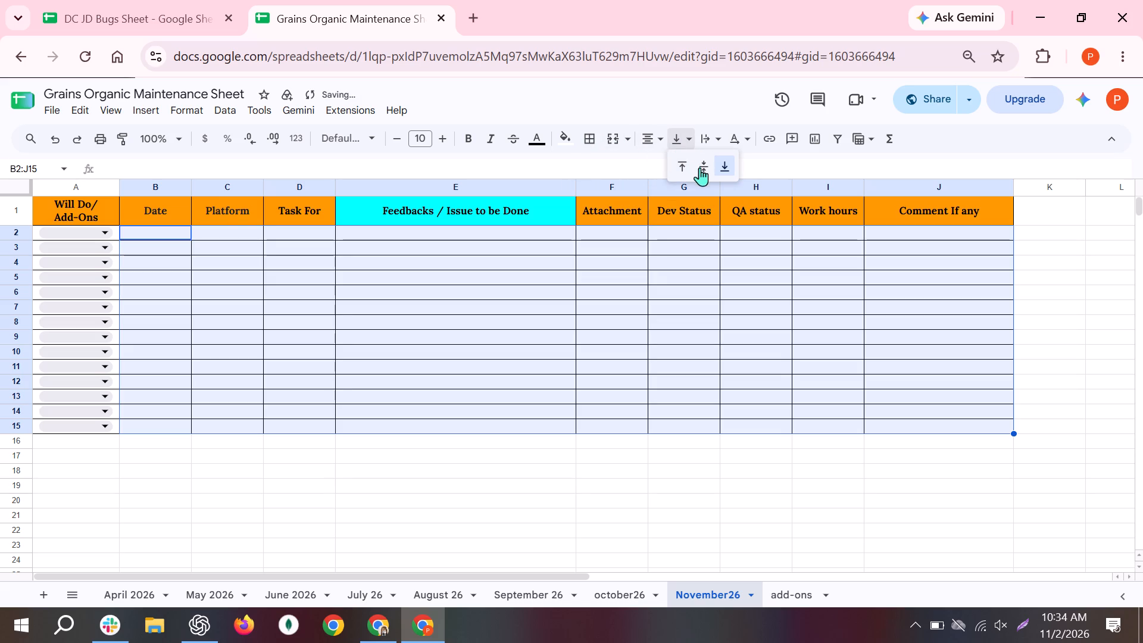
click(699, 167)
click(705, 138)
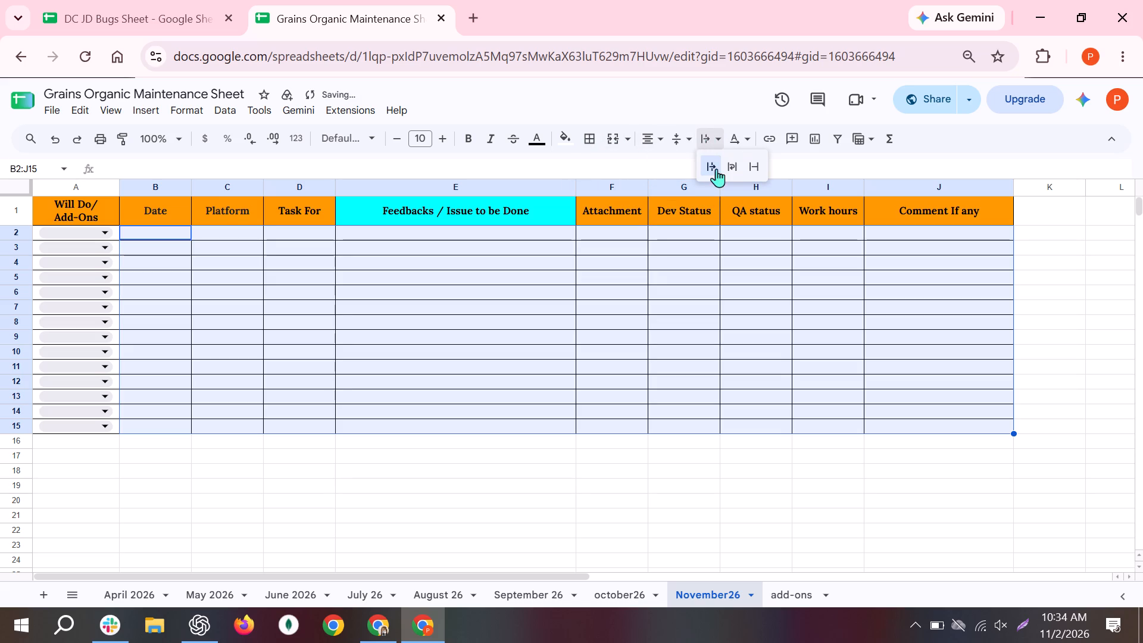
click(736, 165)
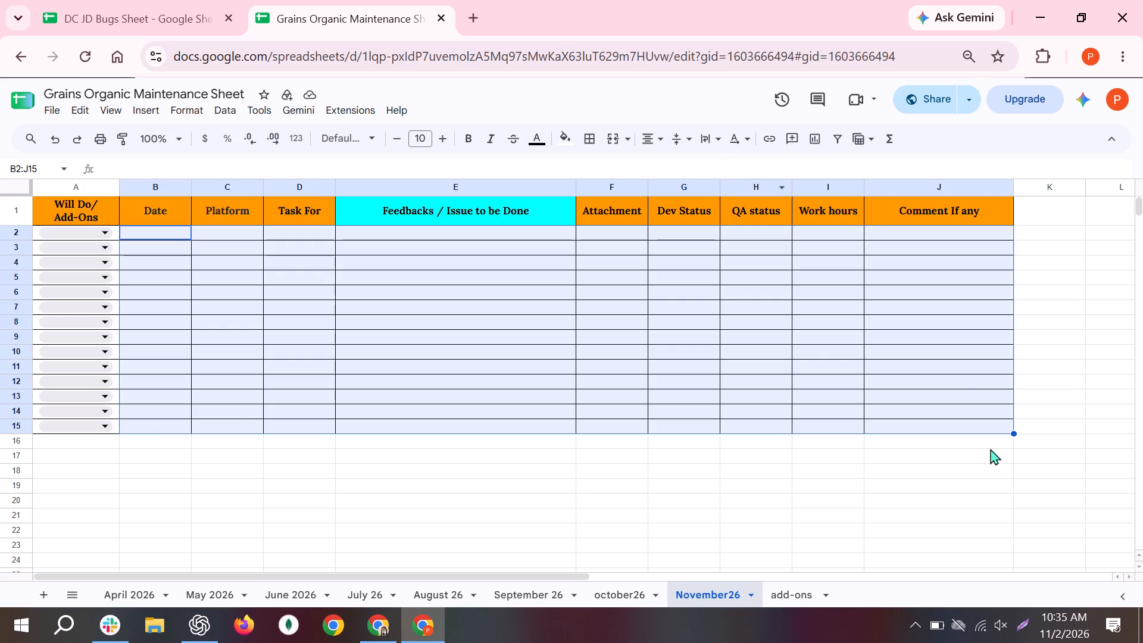
Switch the computer's Wi-Fi connection to the Premad Info network.
click(970, 624)
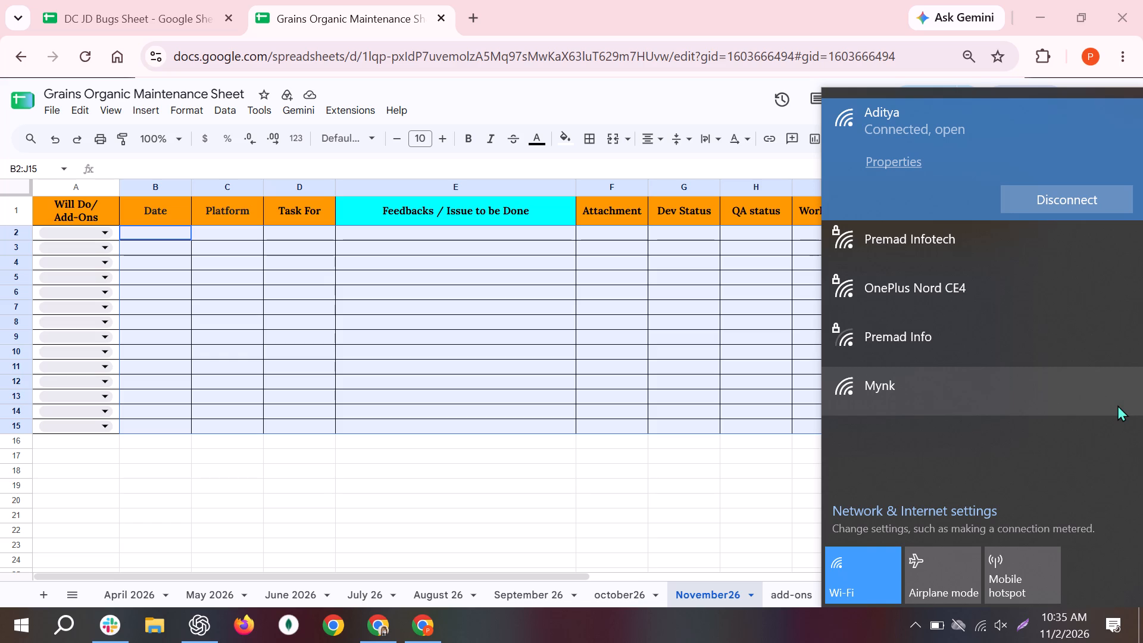
click(1040, 334)
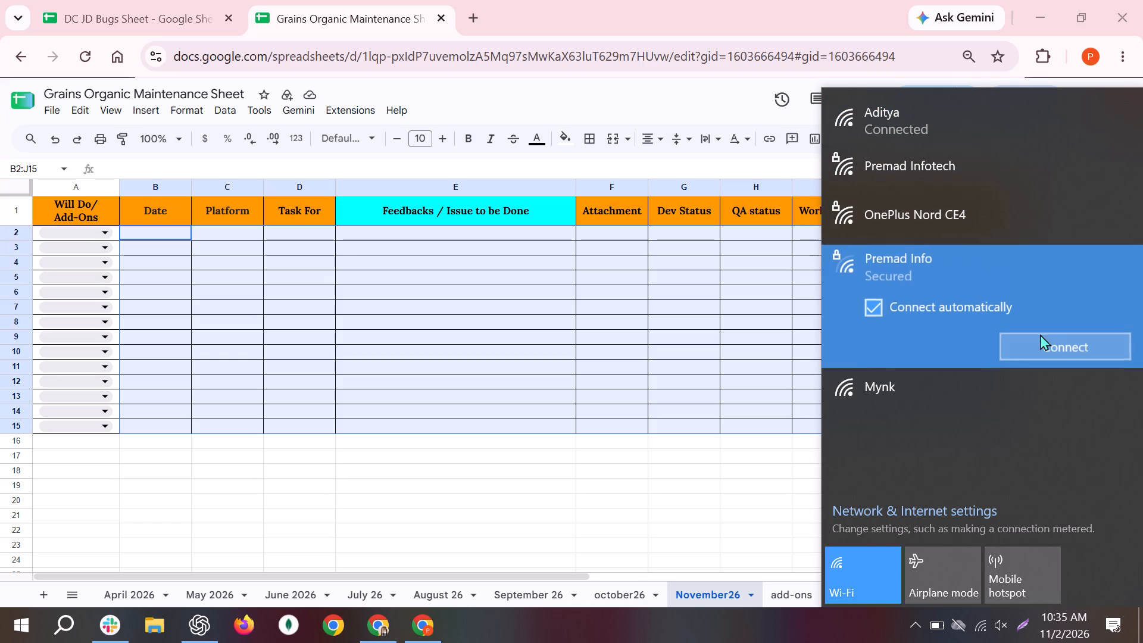
click(1039, 342)
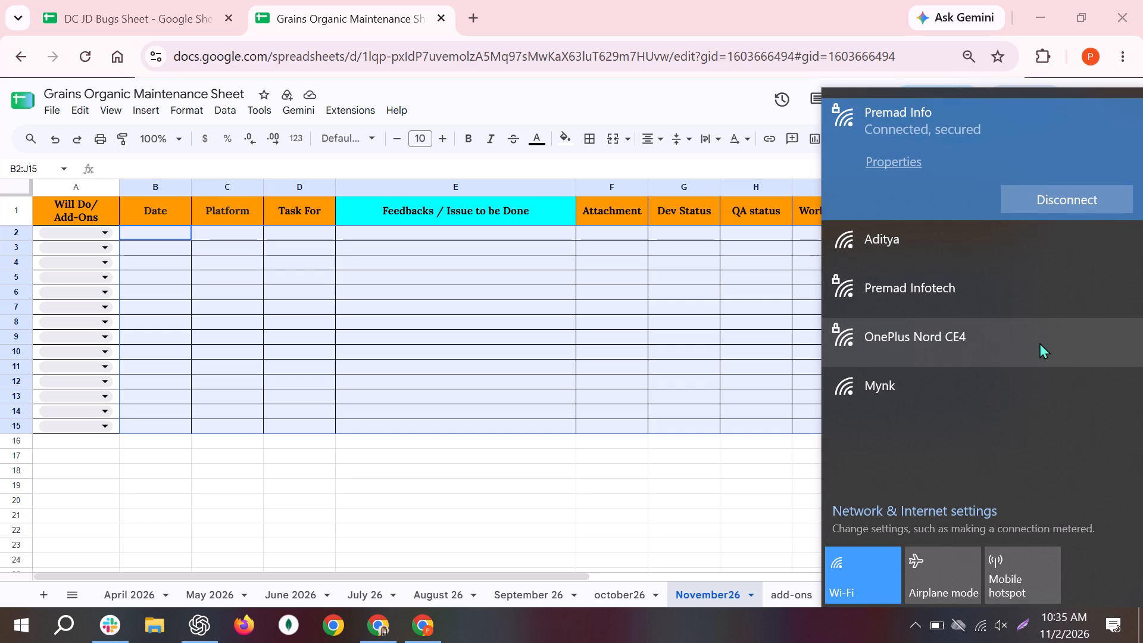
click(791, 497)
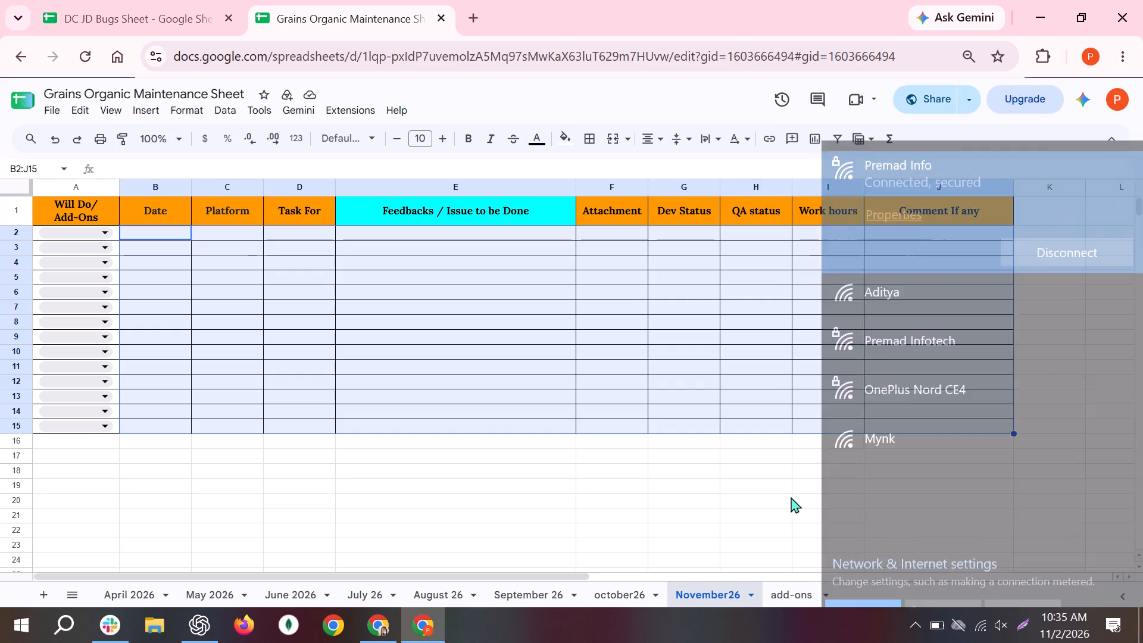
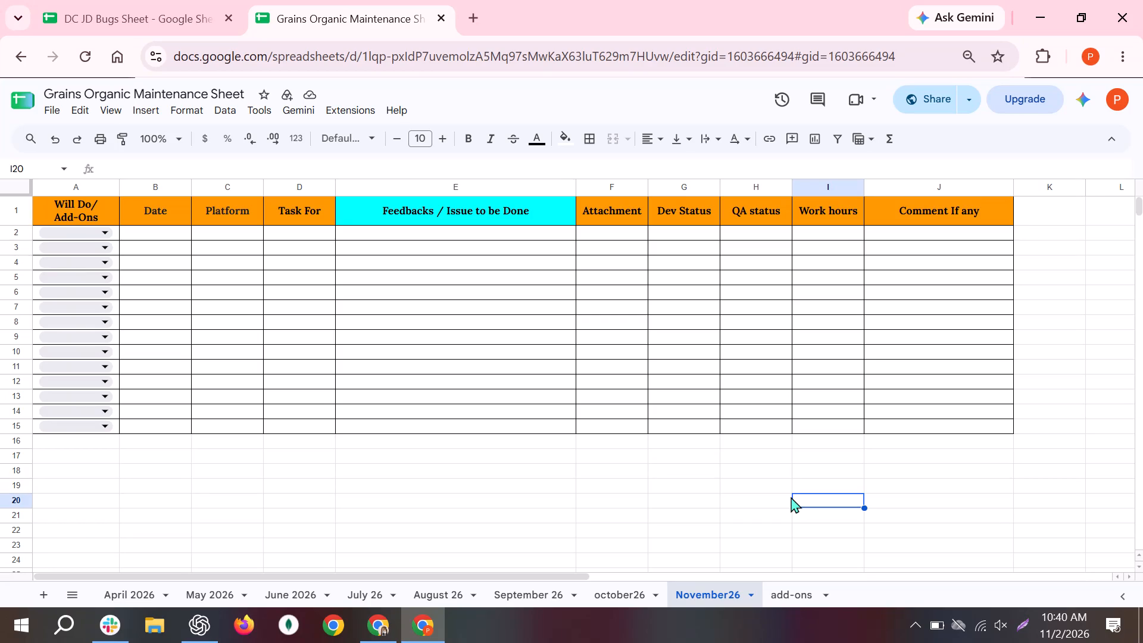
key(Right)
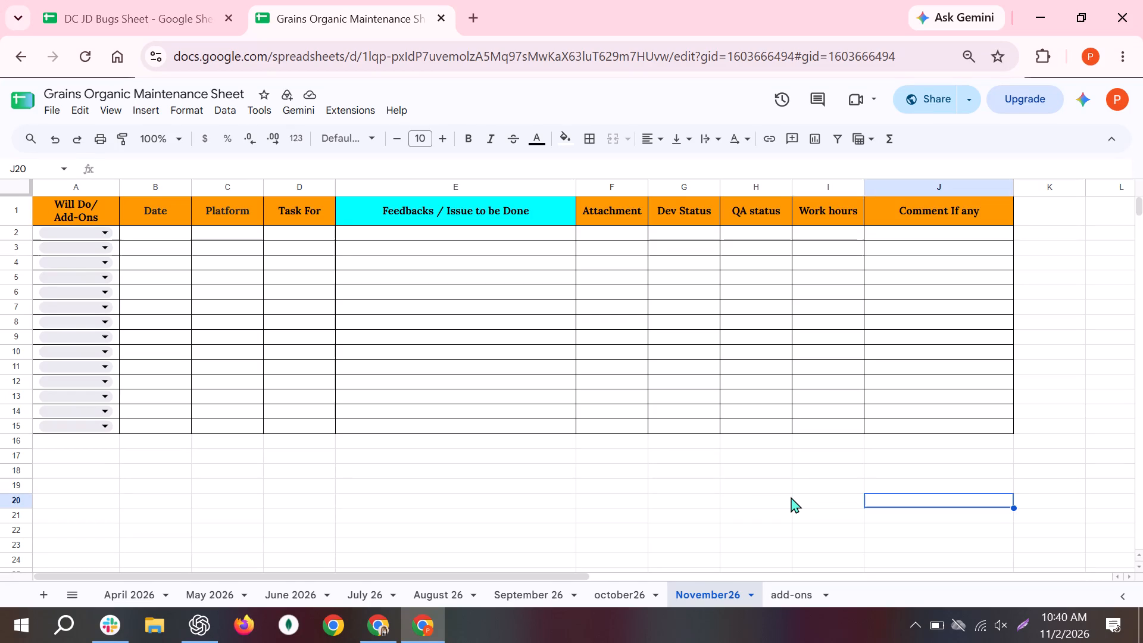
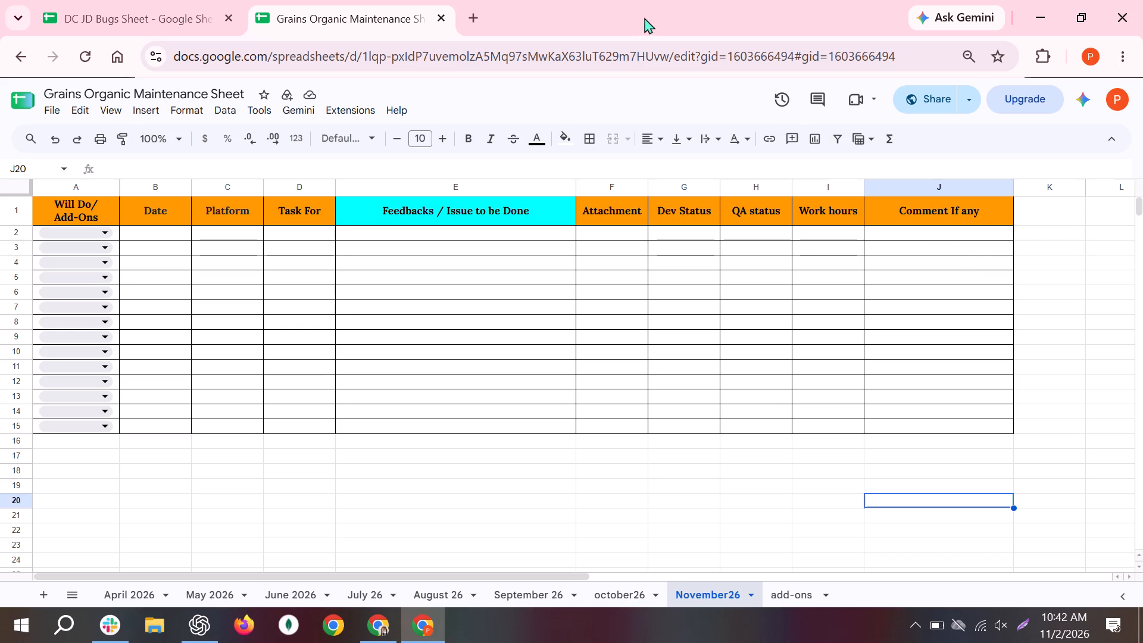
In DC JD Bugs Sheet, copy the empty Dev Status dropdown from October2026 cell G8 into November2026 cell G2.
click(241, 0)
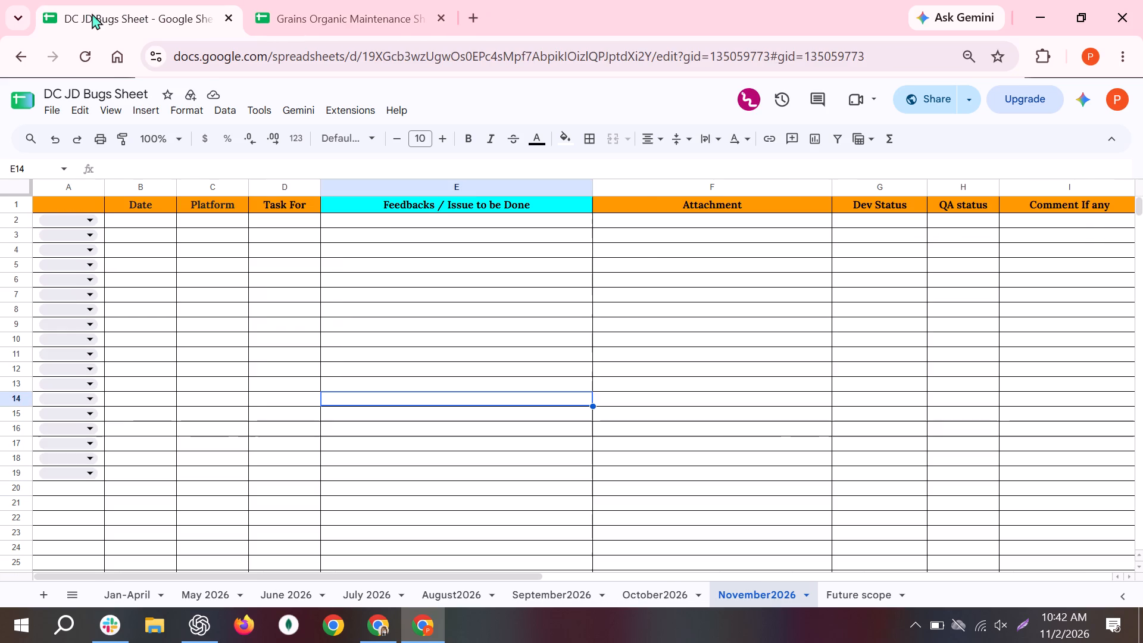
click(273, 248)
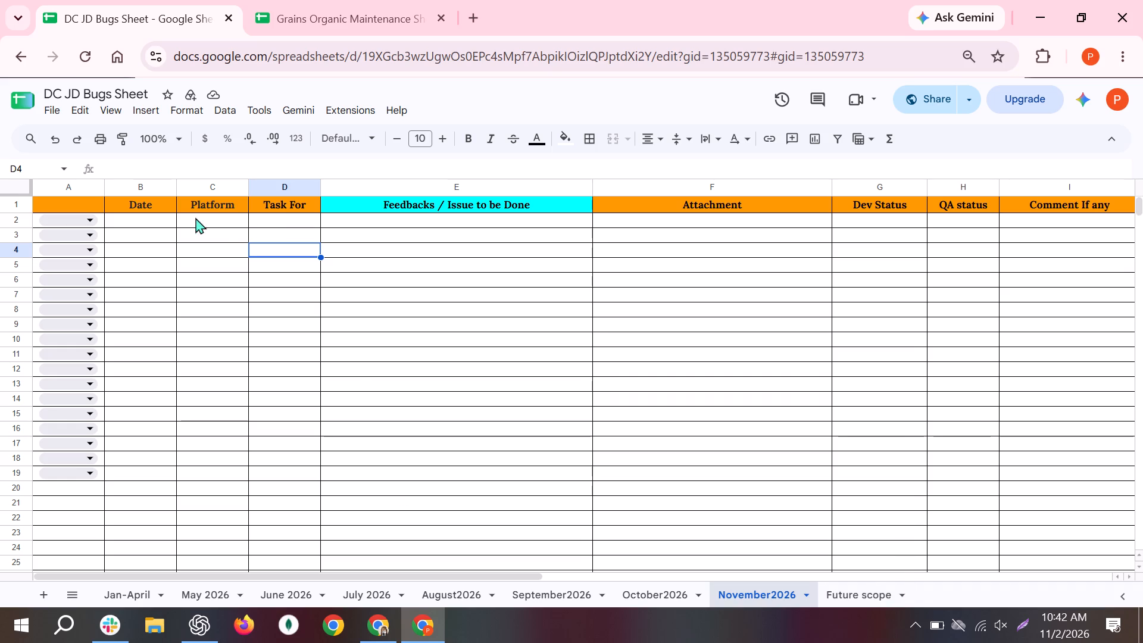
scroll(353, 357, down, 3)
scroll(353, 357, up, 12)
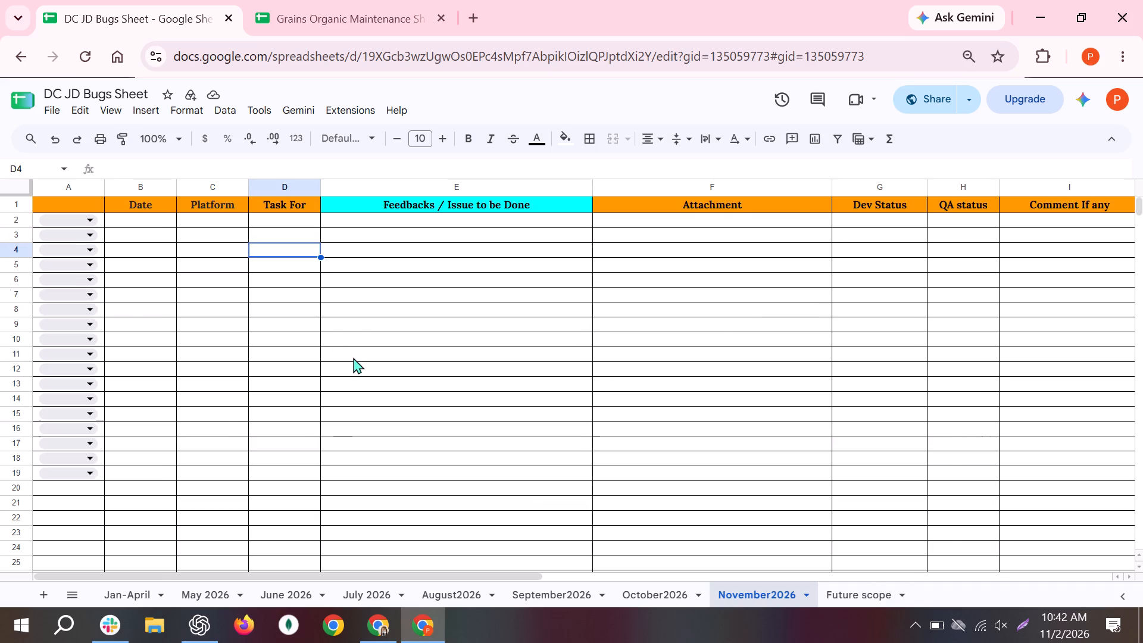
scroll(353, 357, up, 8)
scroll(353, 357, right, 5)
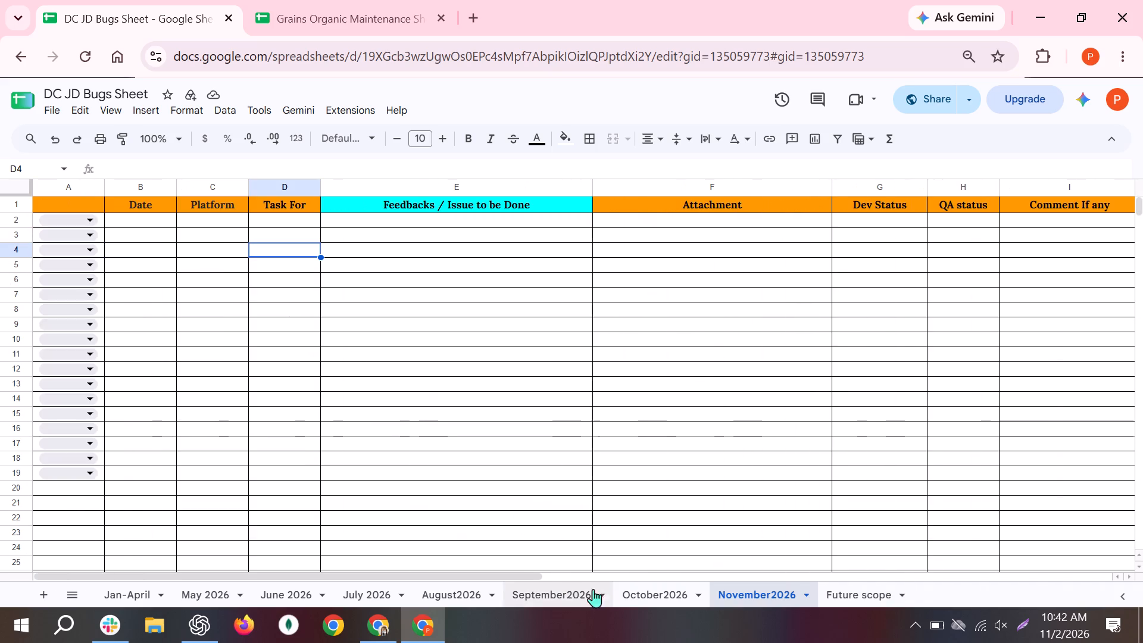
click(636, 598)
scroll(873, 430, down, 9)
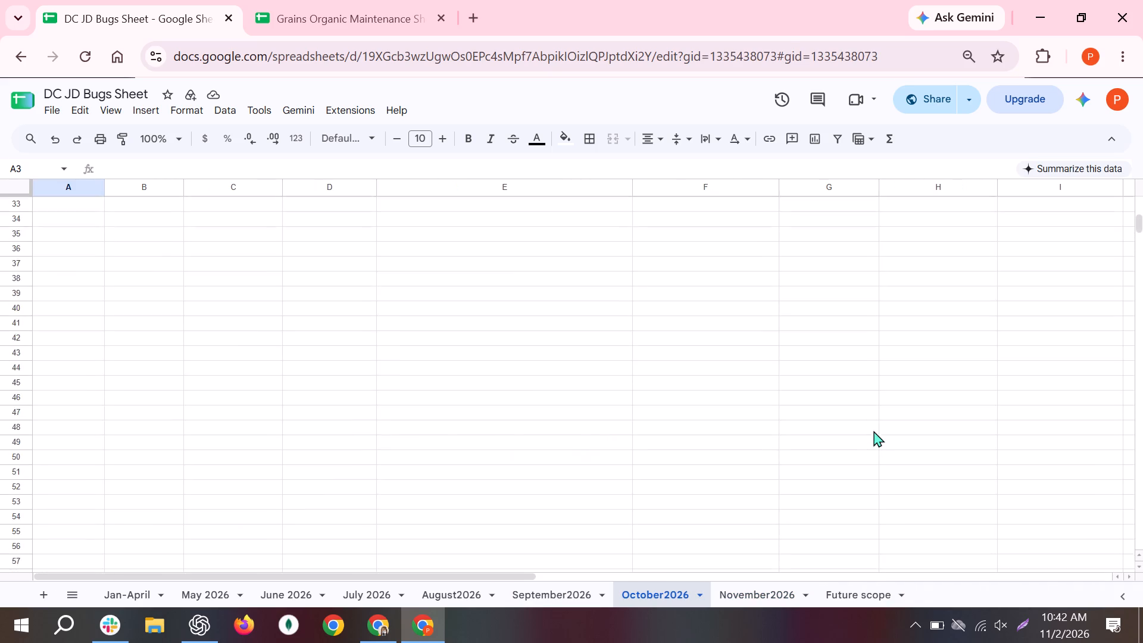
scroll(873, 430, up, 6)
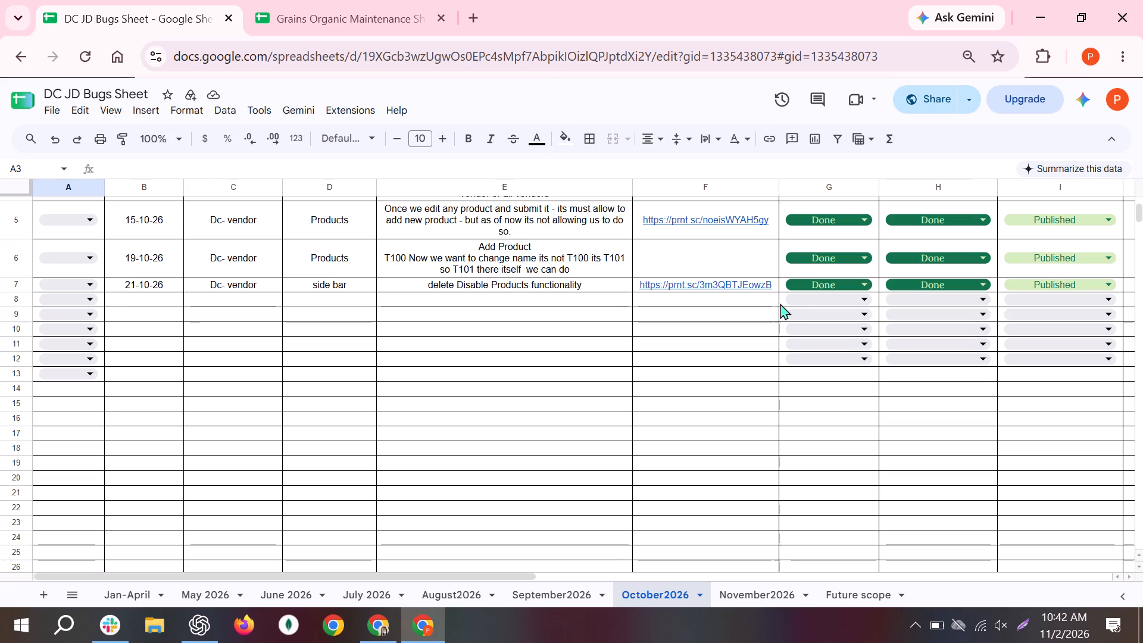
click(780, 303)
key(Right)
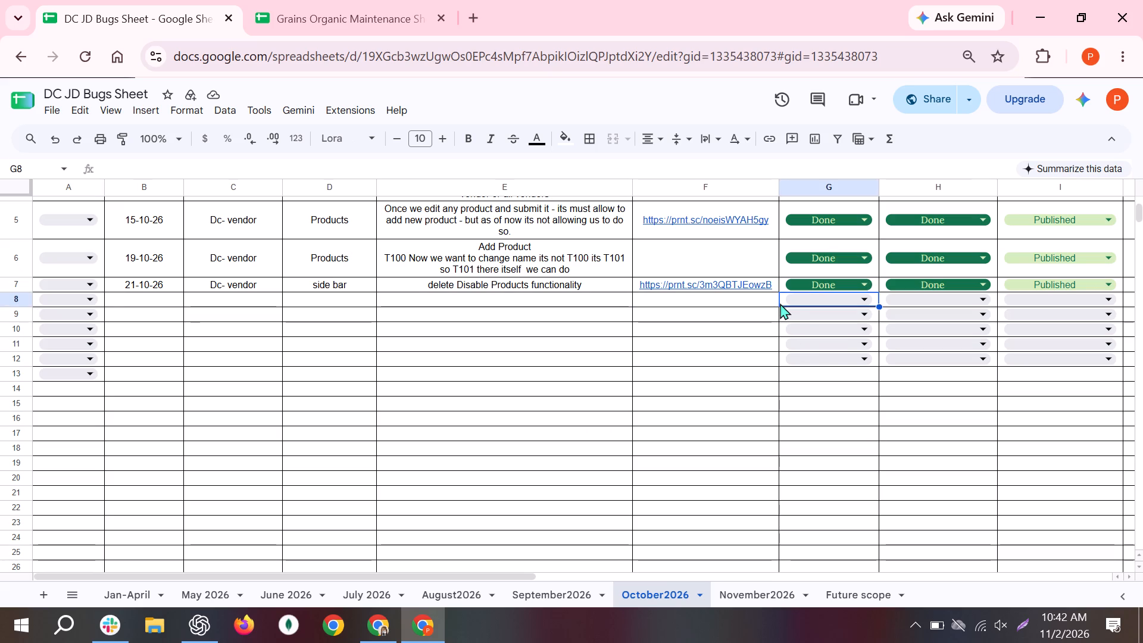
key(ctrl+c)
key(Right)
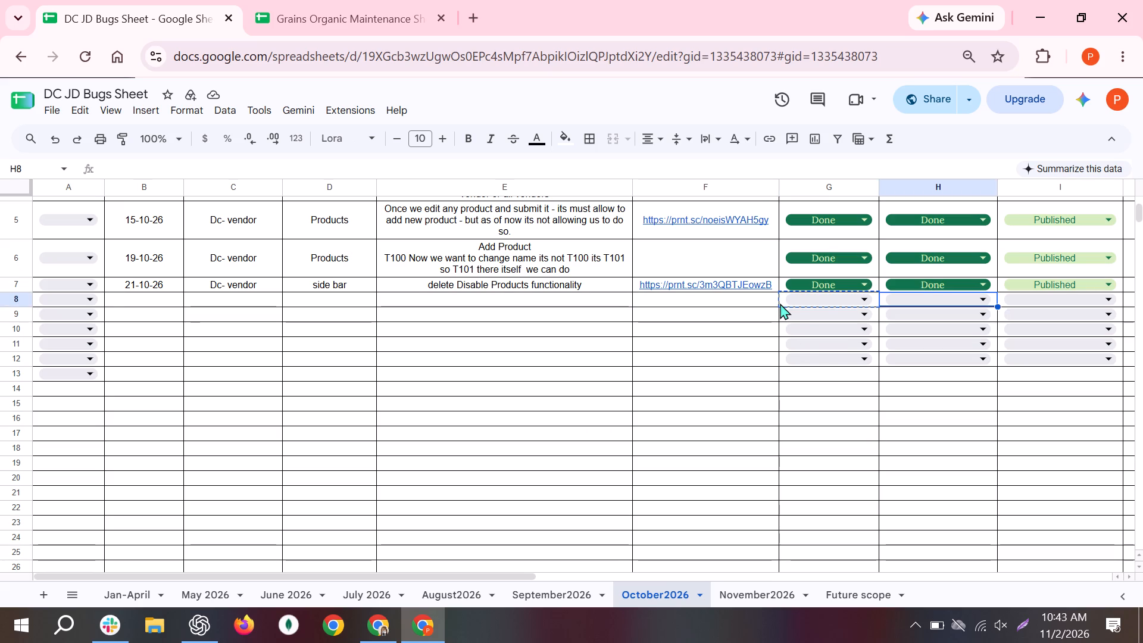
click(754, 596)
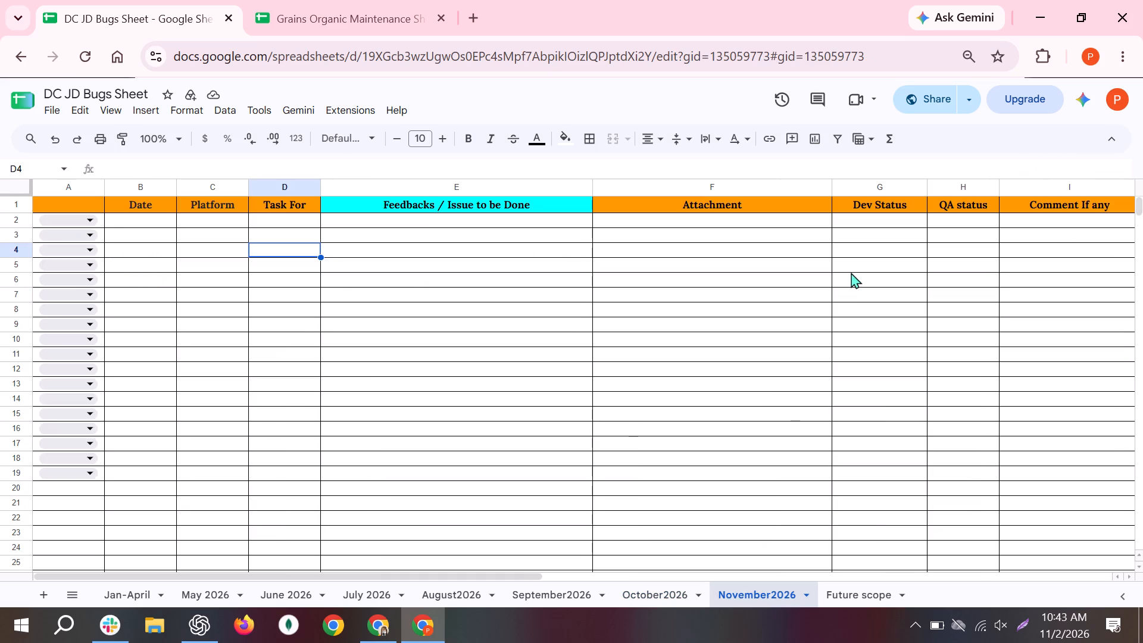
click(847, 219)
key(ctrl+v)
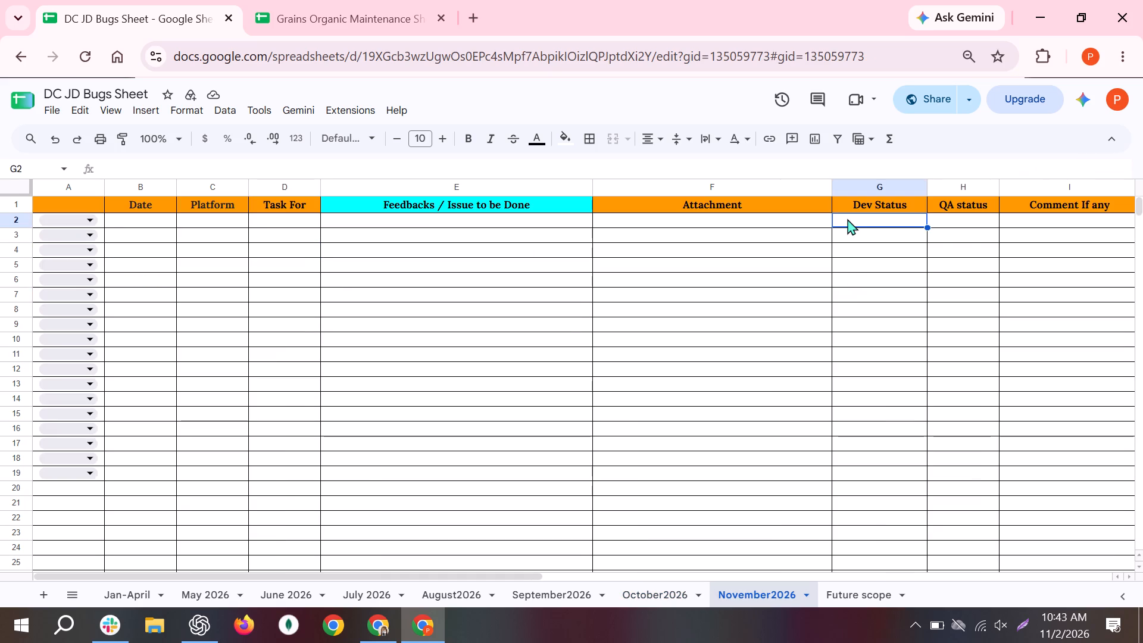
Copy the empty QA status dropdown from October2026 cell H8 into November2026 cell H2.
click(665, 586)
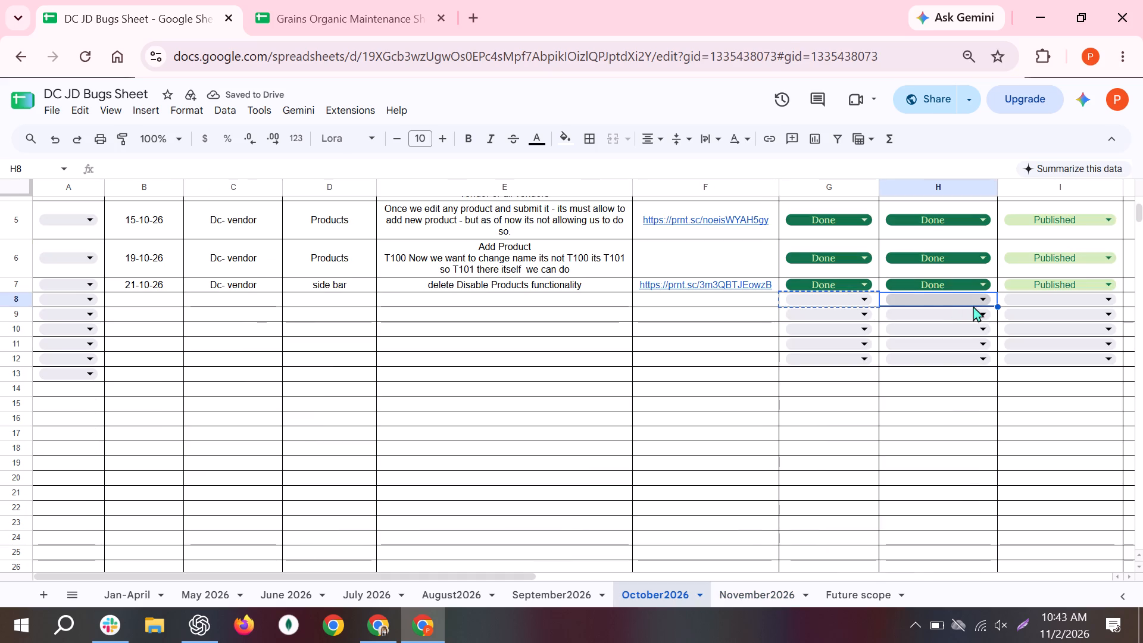
key(ctrl+c)
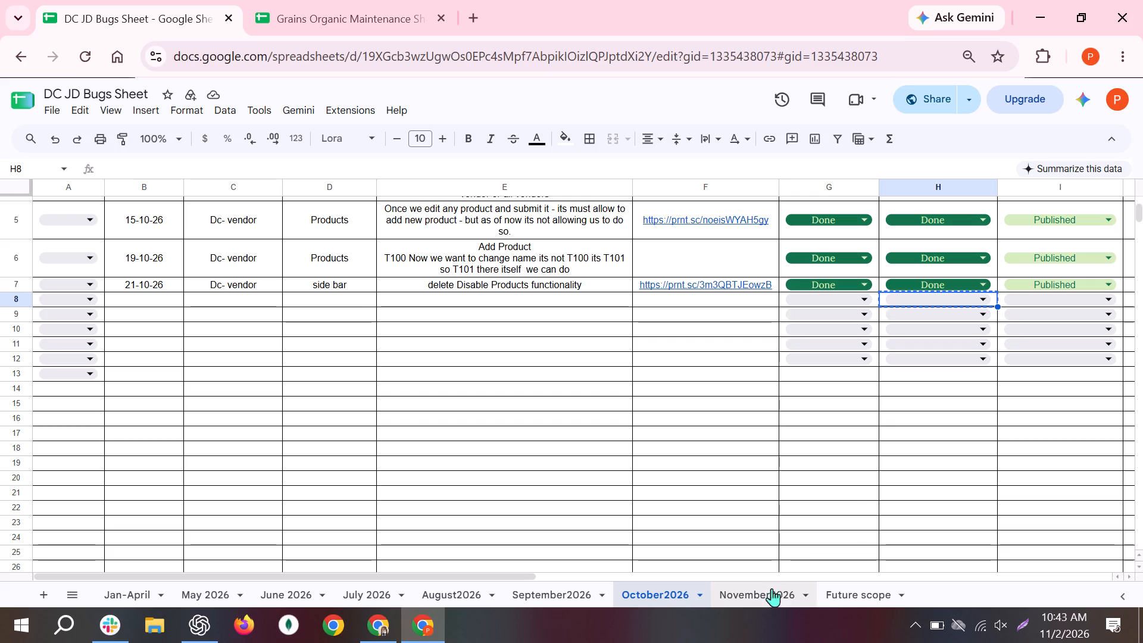
click(755, 592)
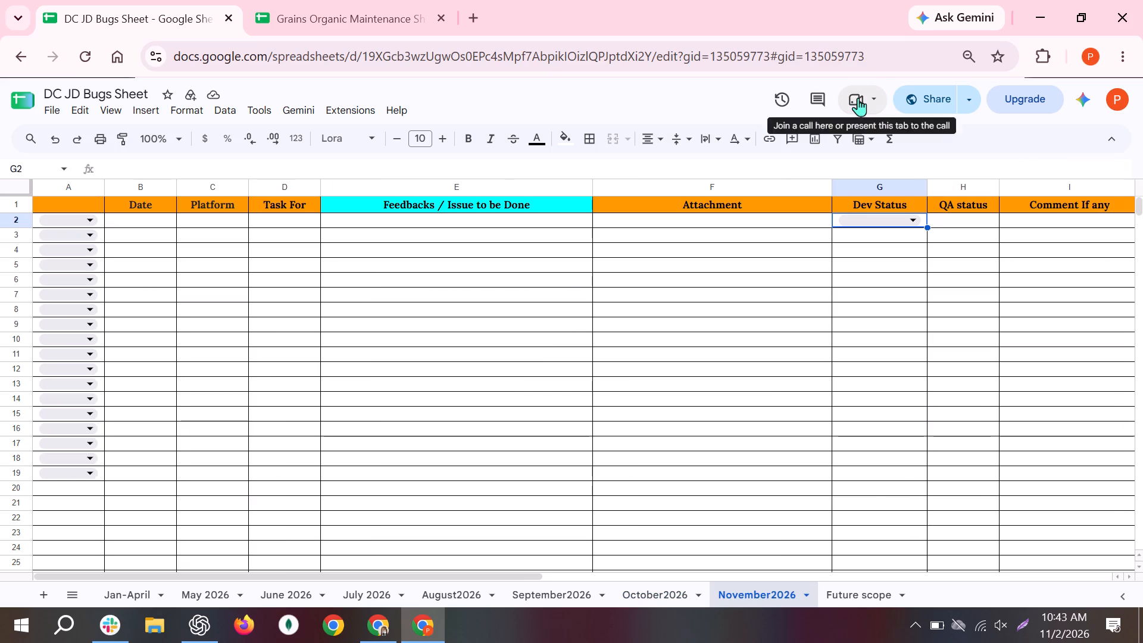
key(Right)
key(ctrl+v)
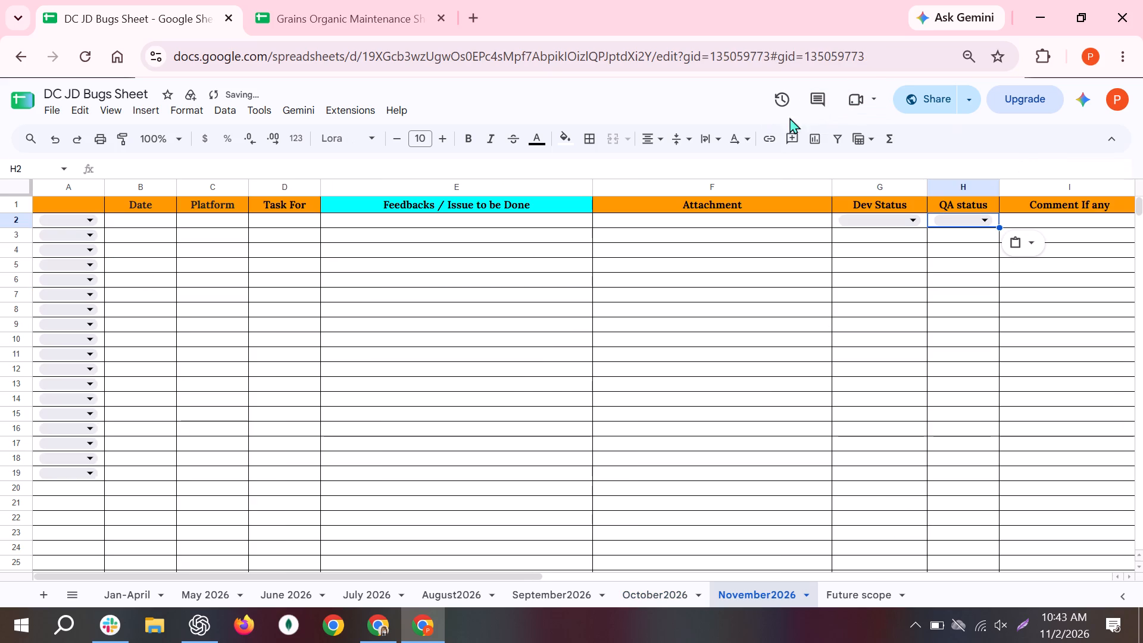
Fill the Dev Status and QA status dropdowns in November2026 from row 2 down through row 20.
click(929, 223)
key(Left)
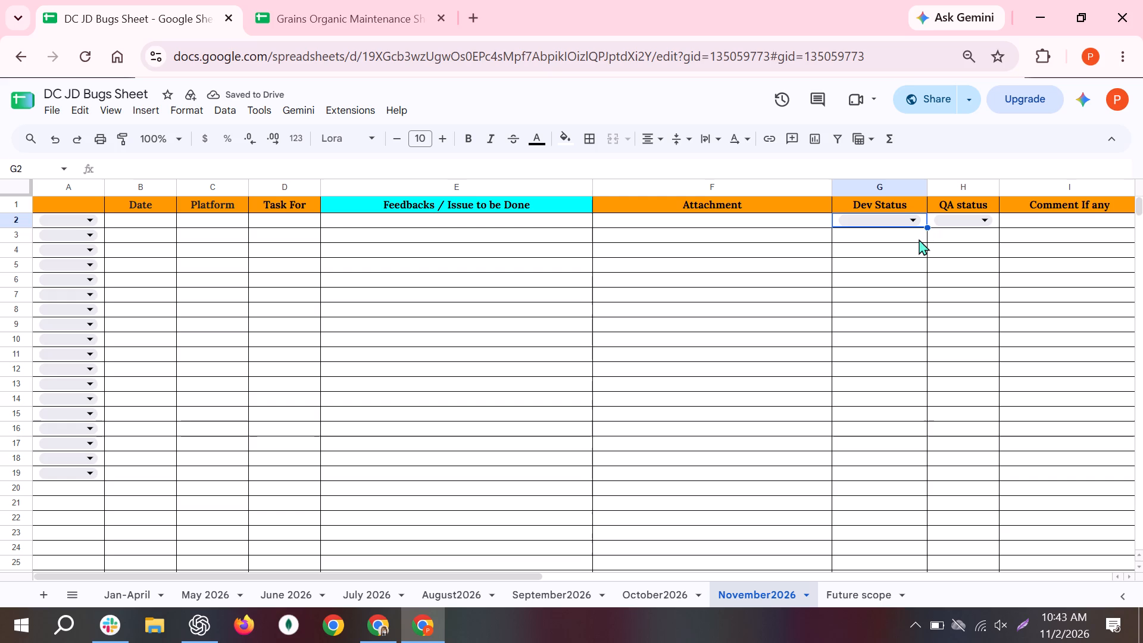
drag(926, 225, 920, 357)
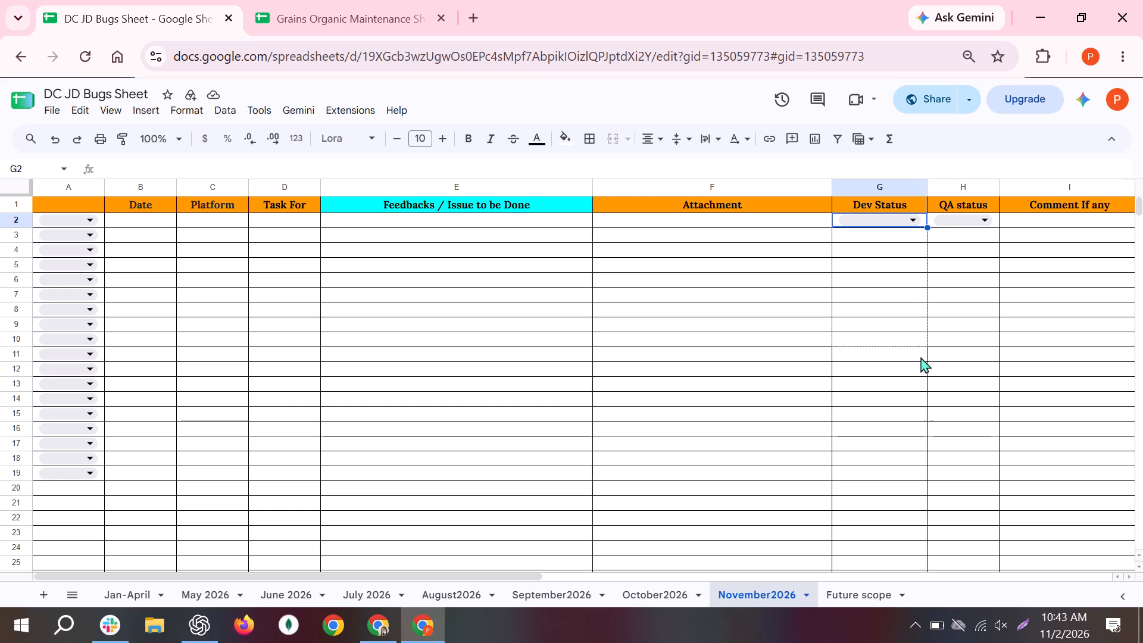
drag(920, 357, 927, 490)
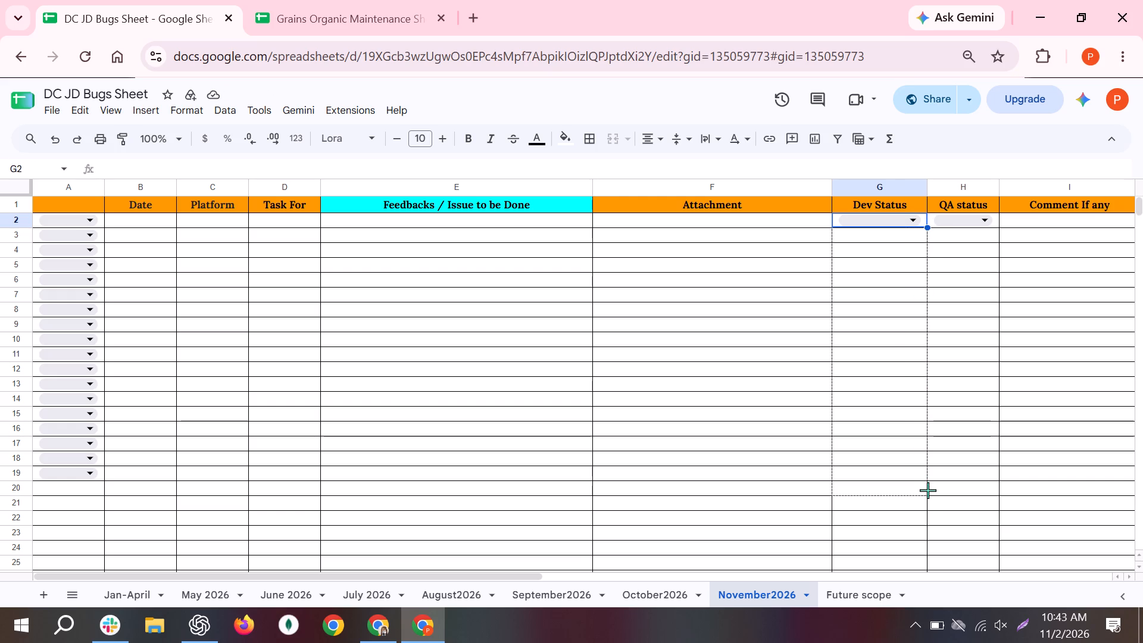
click(994, 221)
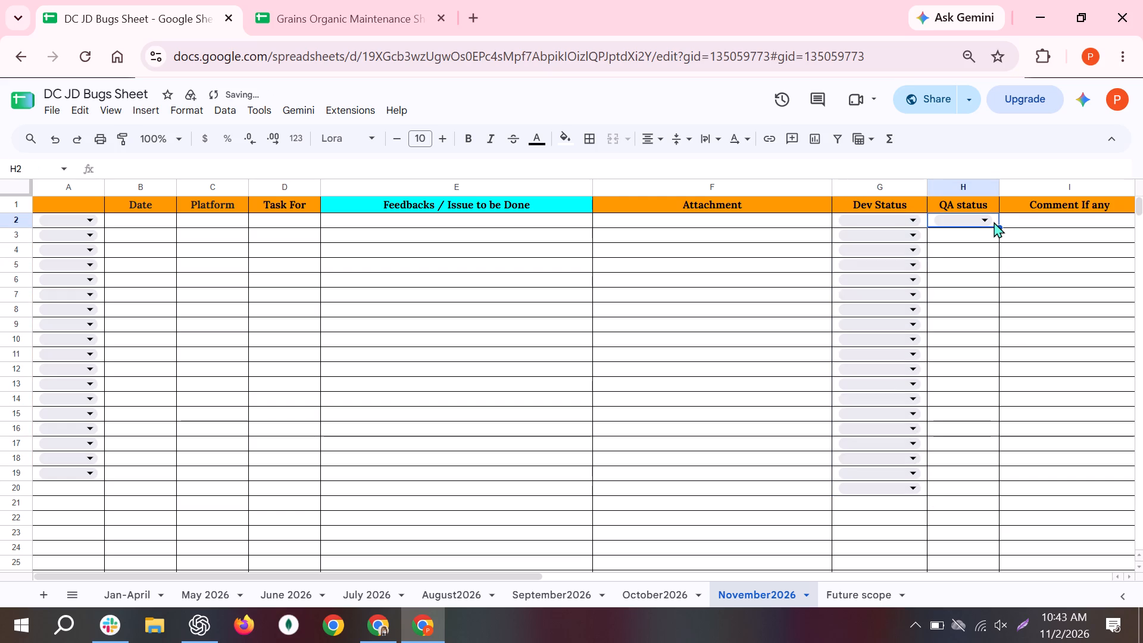
drag(997, 226, 1008, 490)
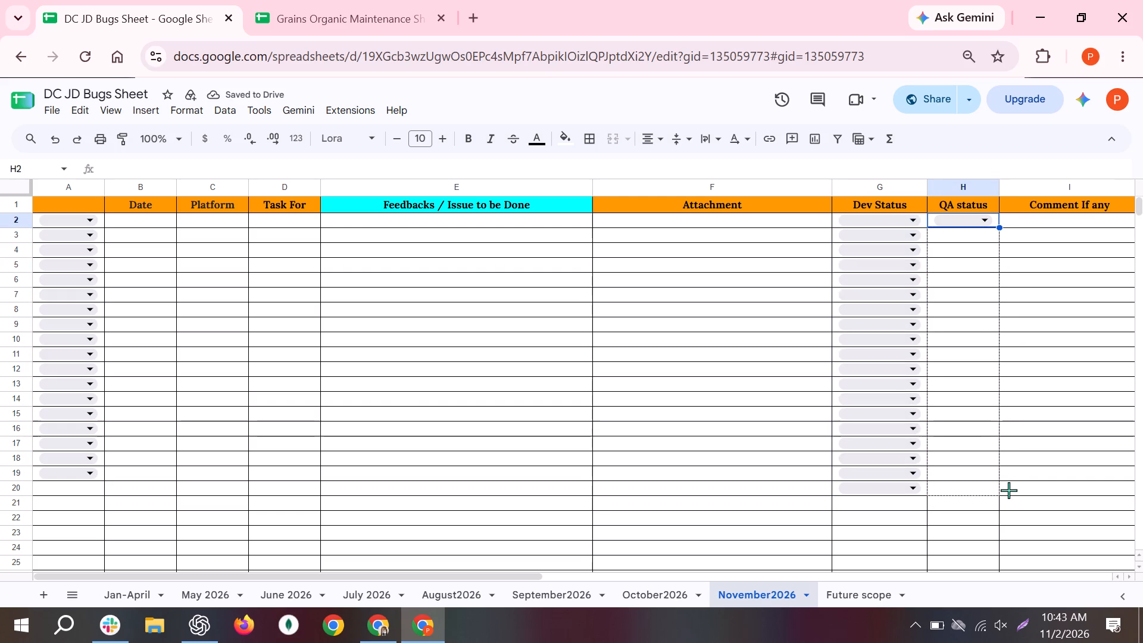
drag(1008, 490, 1001, 493)
click(1041, 358)
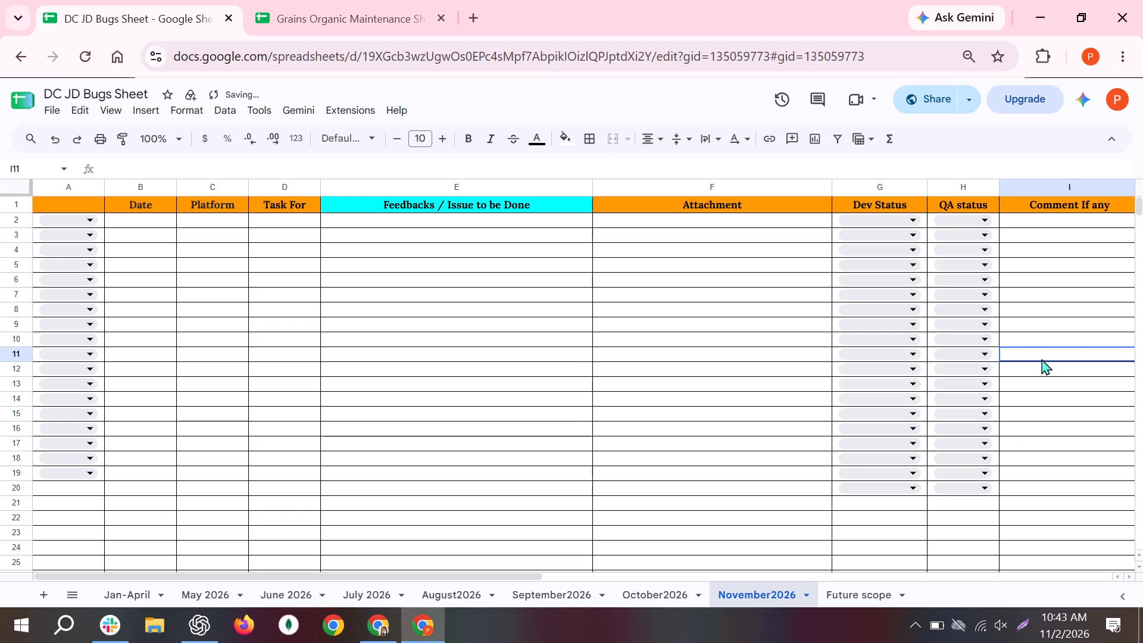
Widen the QA status column and slightly widen the Dev Status column in November2026.
drag(998, 187, 1008, 189)
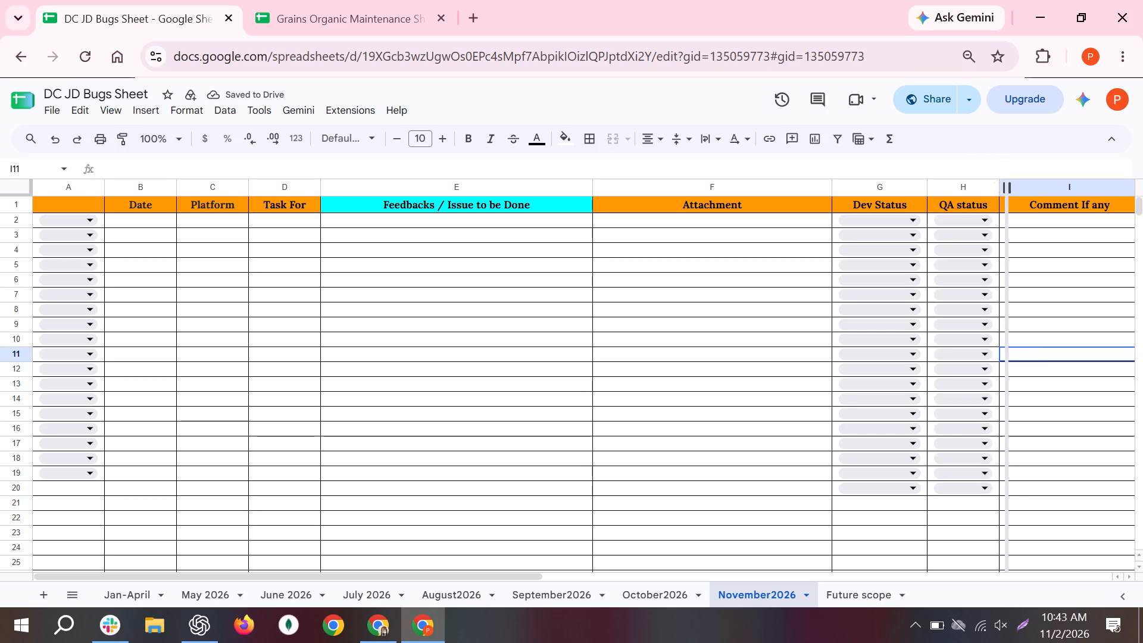
drag(1008, 189, 1025, 192)
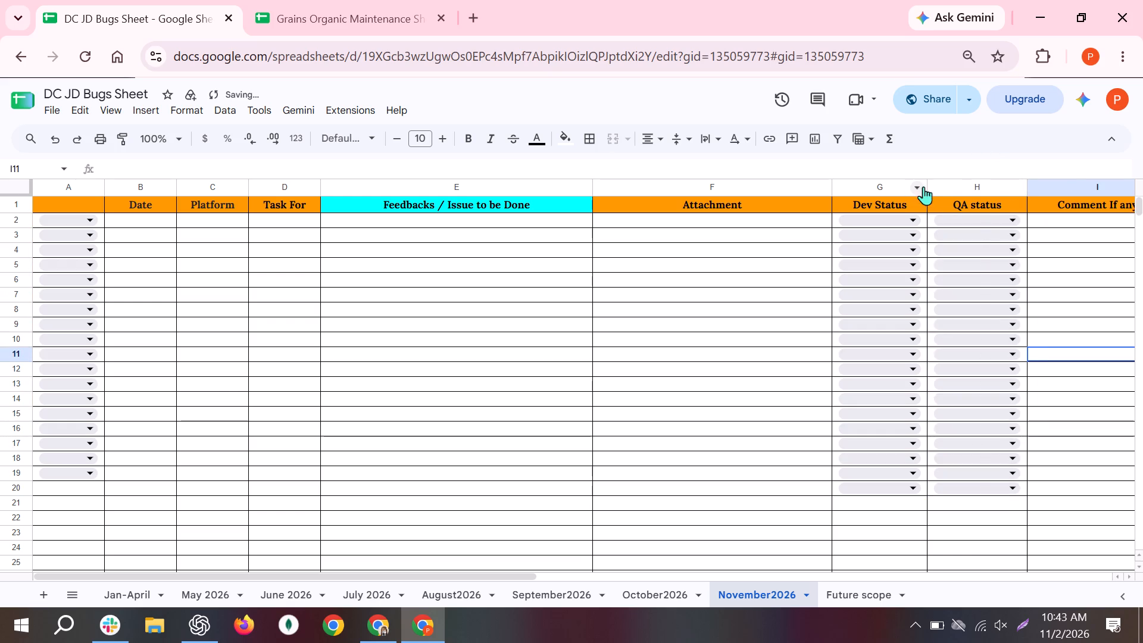
drag(923, 186, 930, 187)
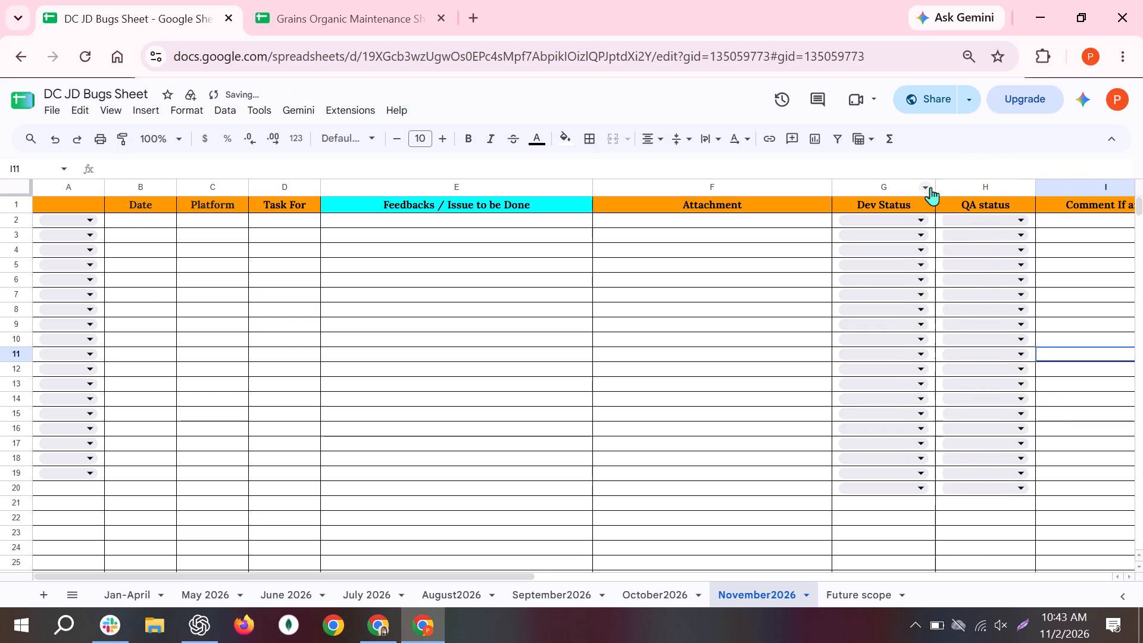
click(899, 527)
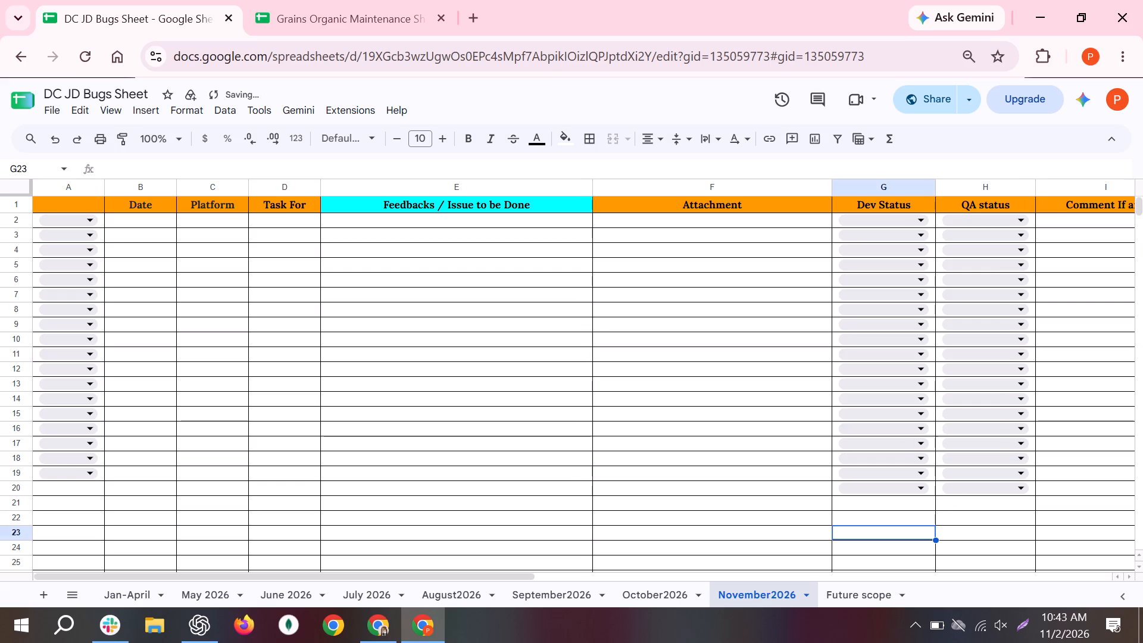
scroll(899, 527, right, 6)
scroll(899, 527, up, 1)
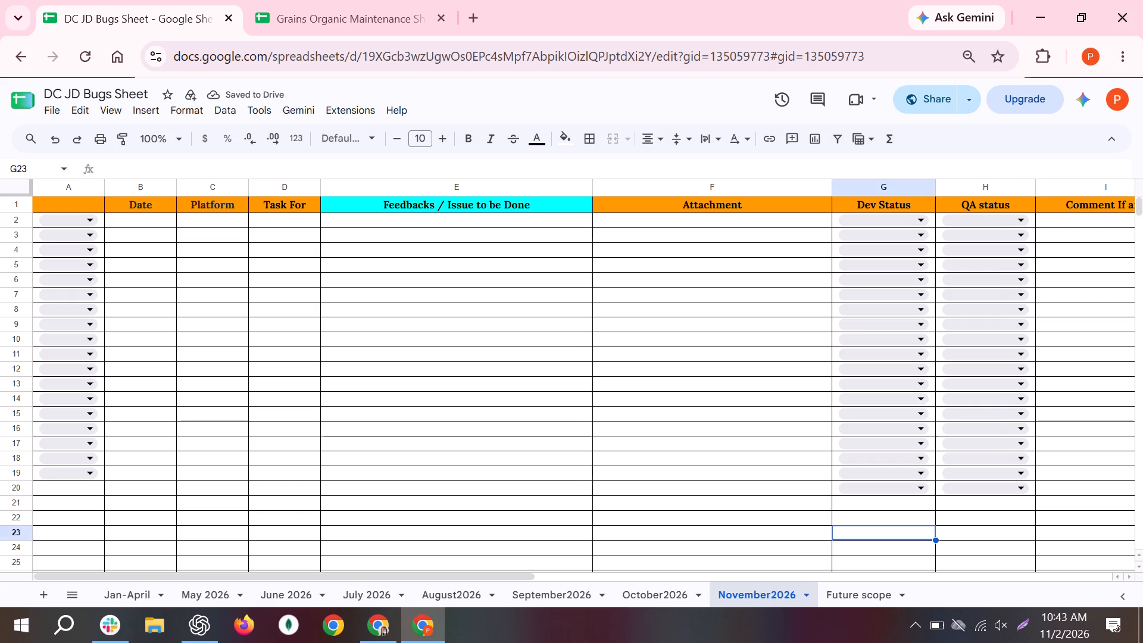
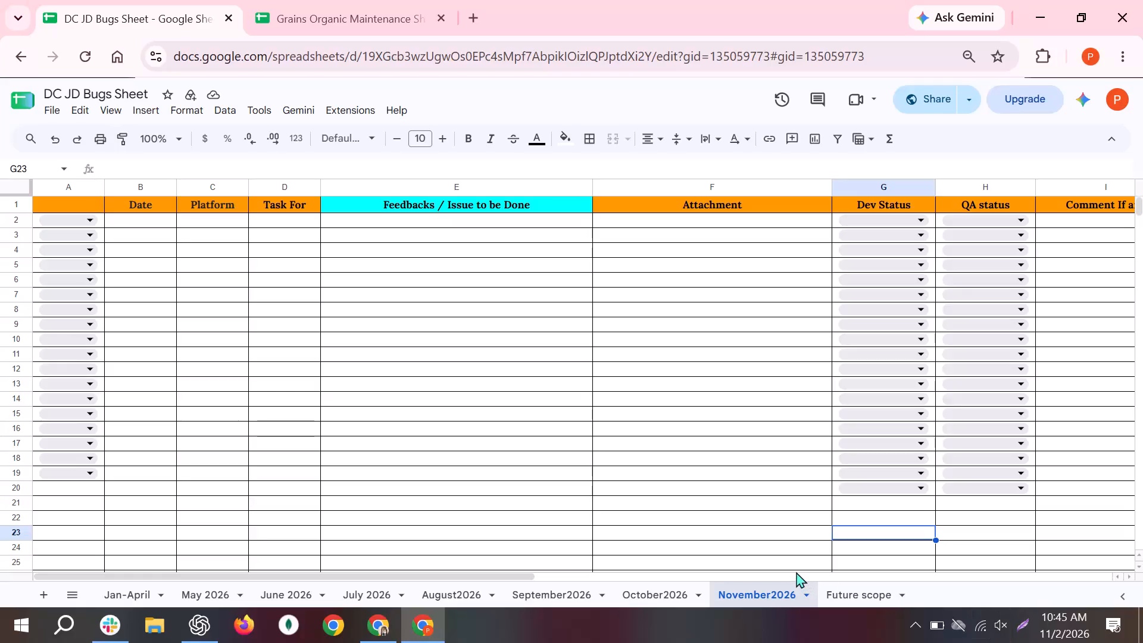
Return to the October2026 sheet in DC JD Bugs Sheet for comparison with the November2026 layout.
scroll(796, 572, up, 14)
click(652, 598)
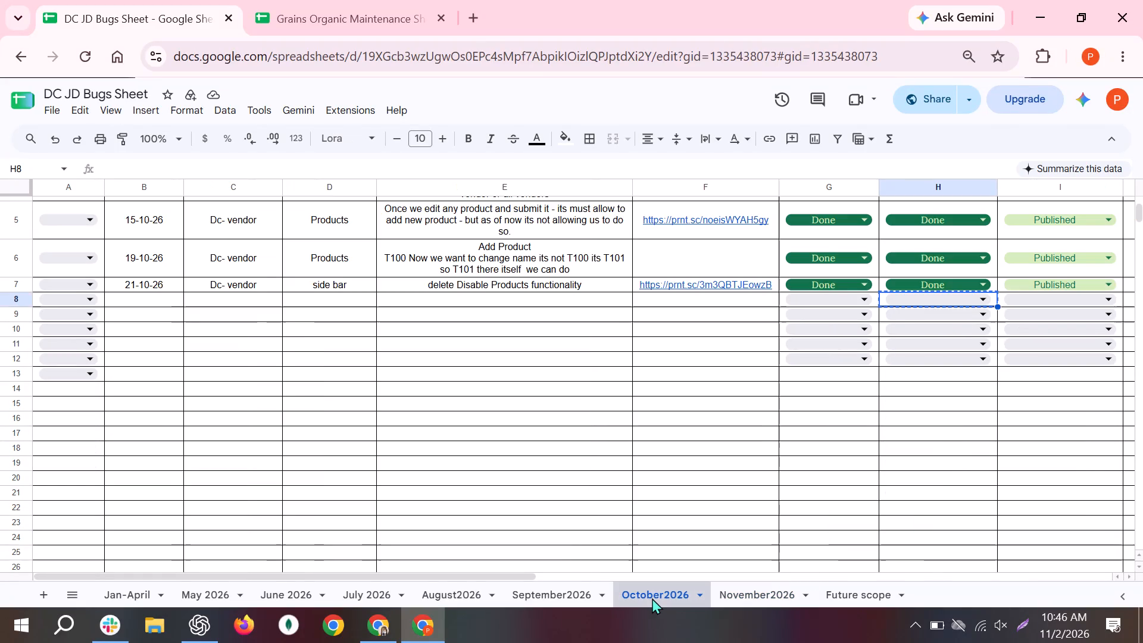
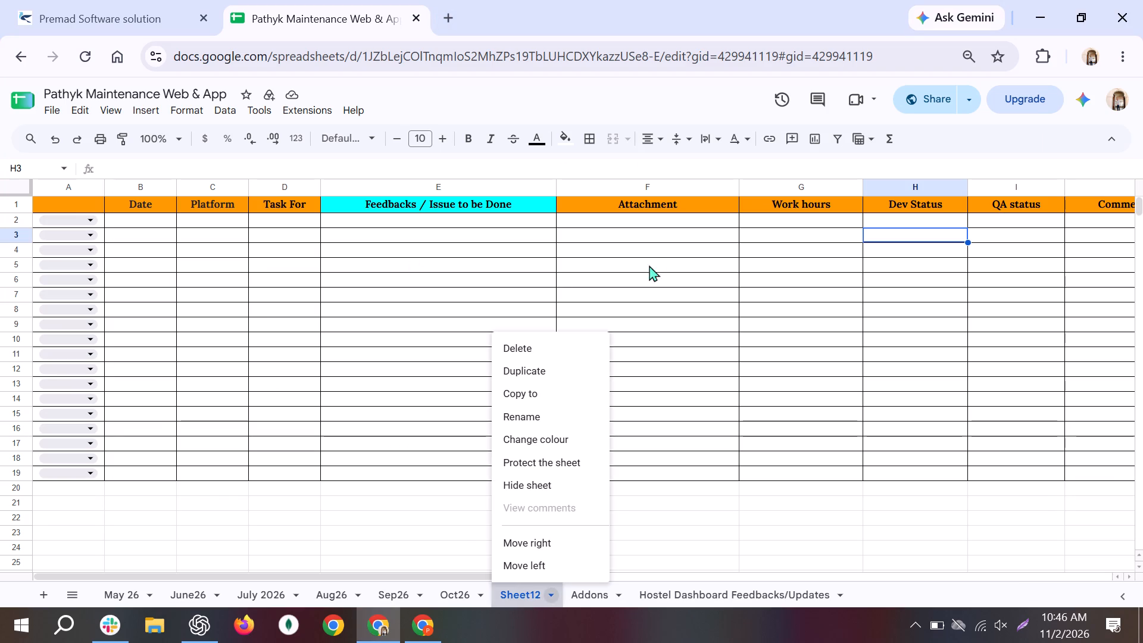
Rename Sheet12 in the Pathyk Maintenance Web & App spreadsheet as November26.
click(530, 416)
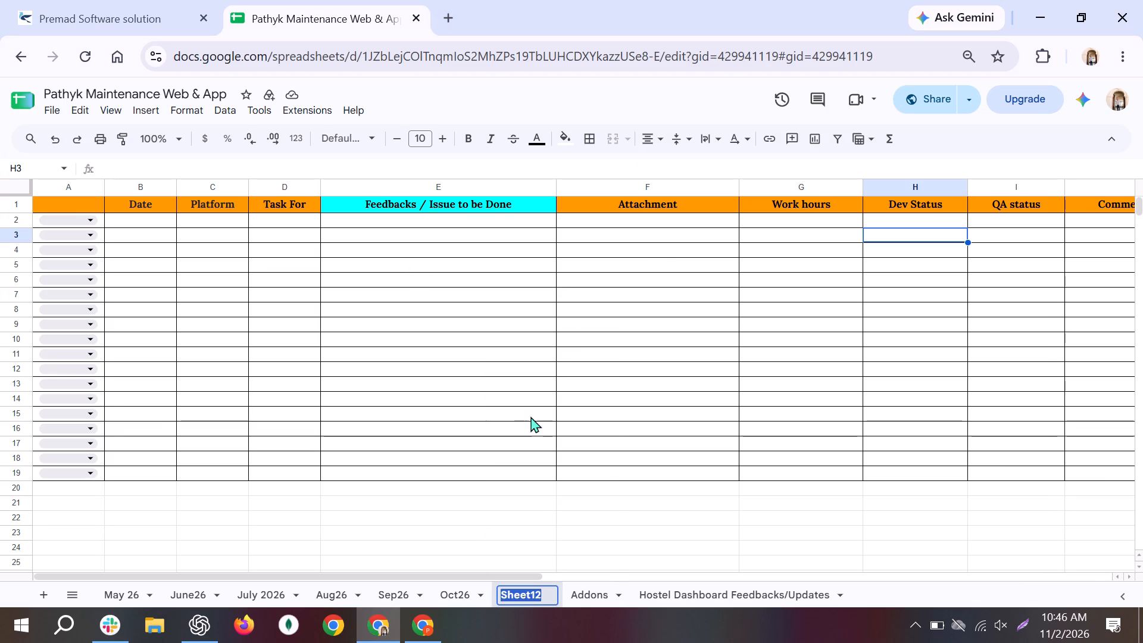
key(BackSpace)
text(November)
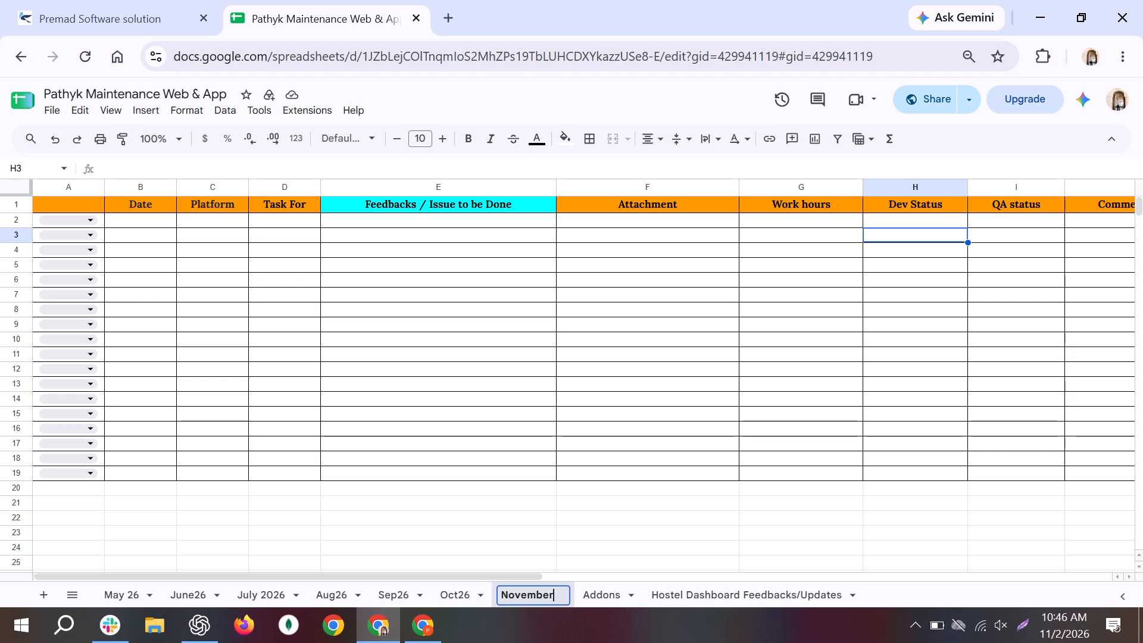
text(26)
key(Return)
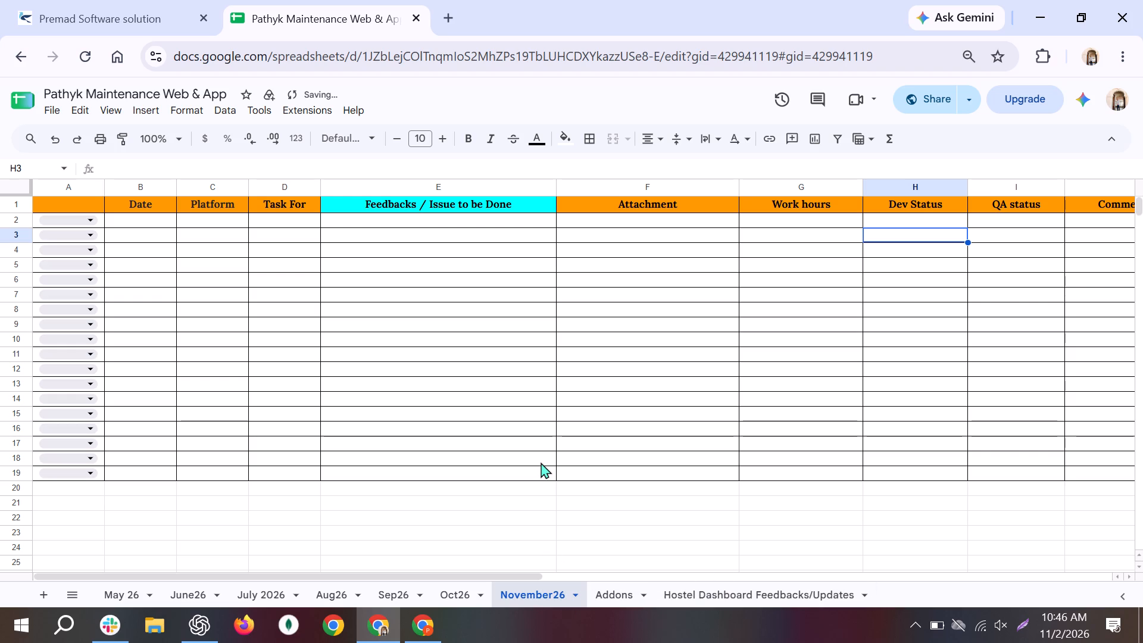
Copy the blank Dev Status dropdown from cell H13 of the Oct26 sheet into cell H2 of November26.
scroll(541, 462, up, 4)
click(931, 213)
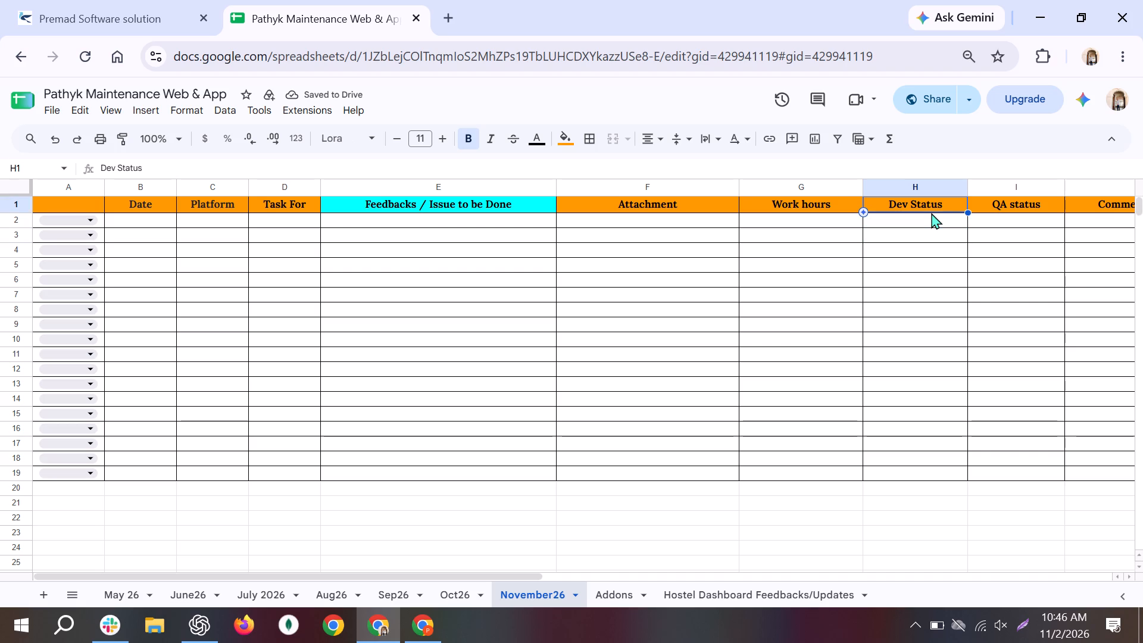
click(929, 220)
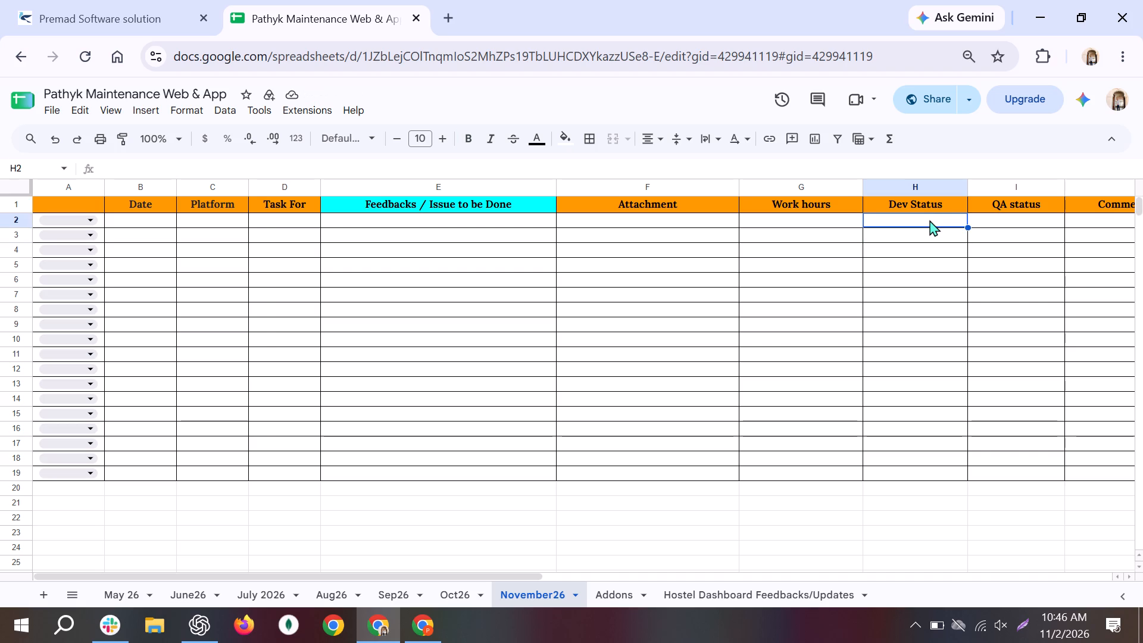
key(super+v)
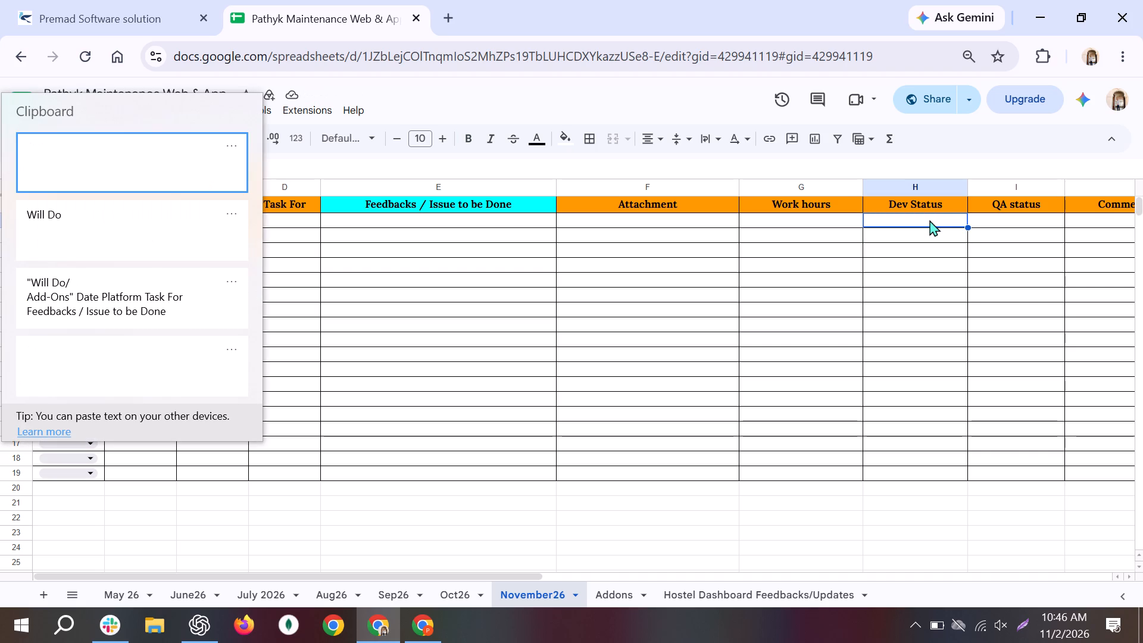
click(926, 245)
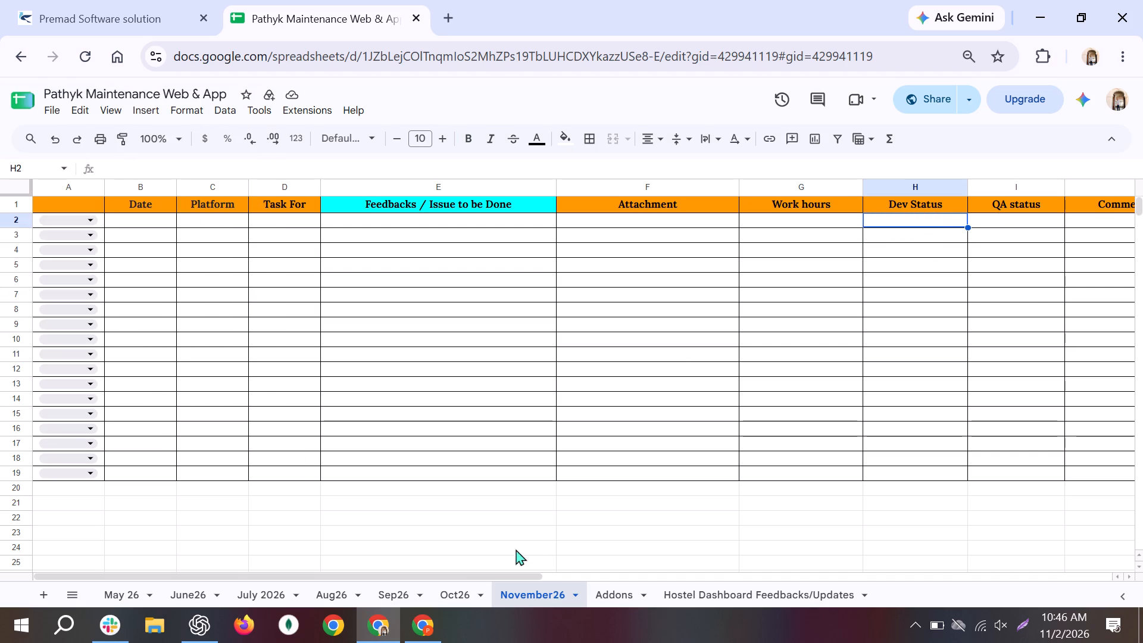
click(439, 601)
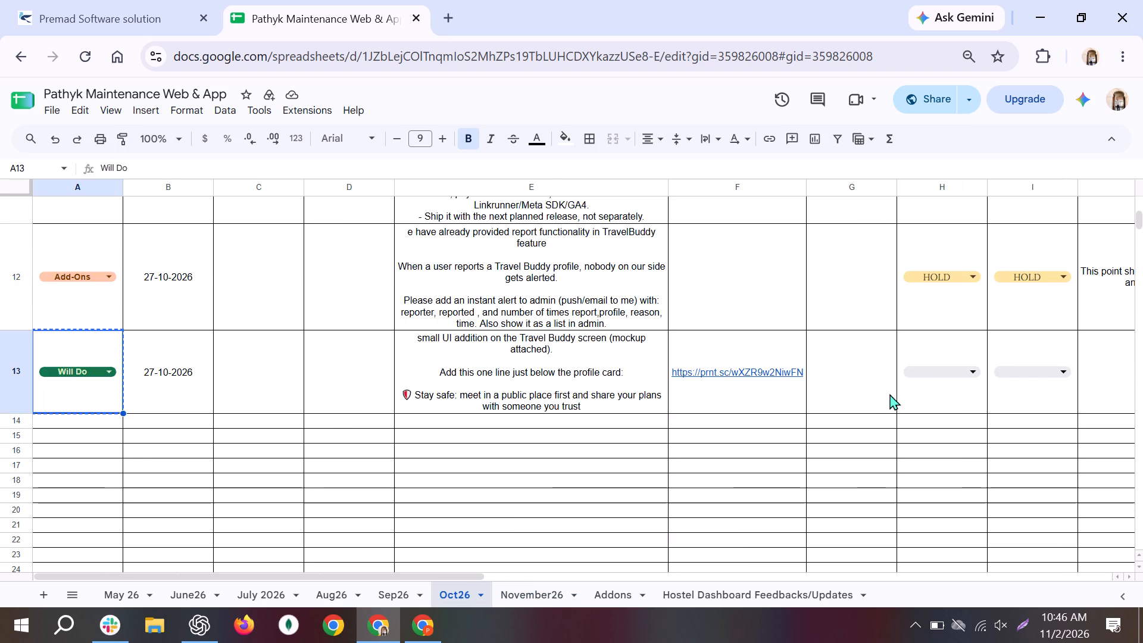
scroll(894, 394, left, 3)
click(686, 396)
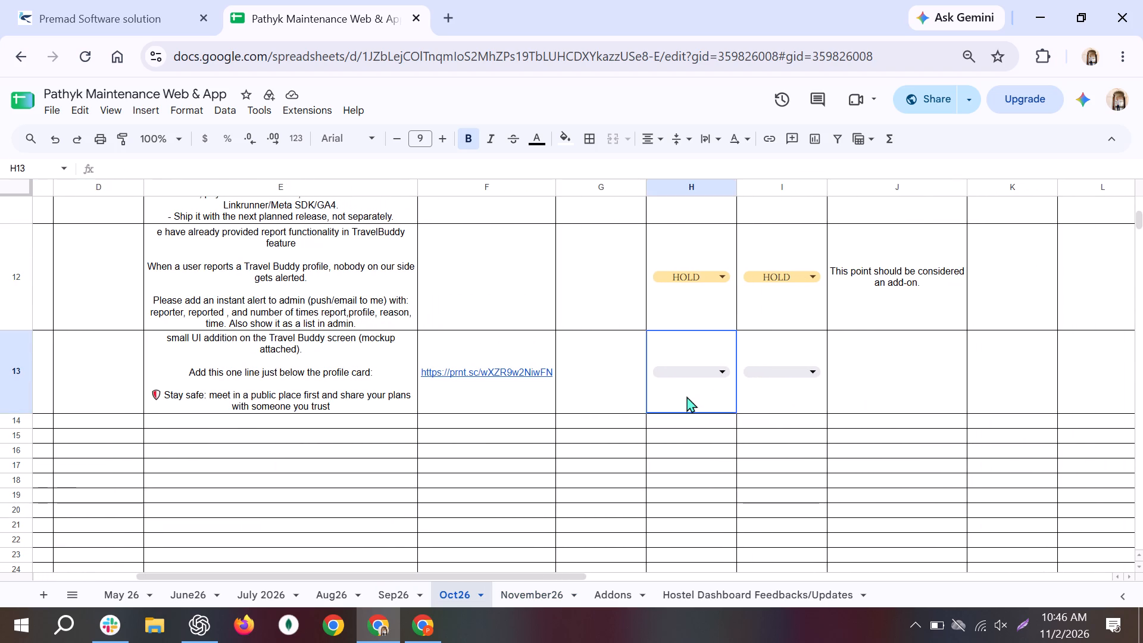
key(ctrl+c)
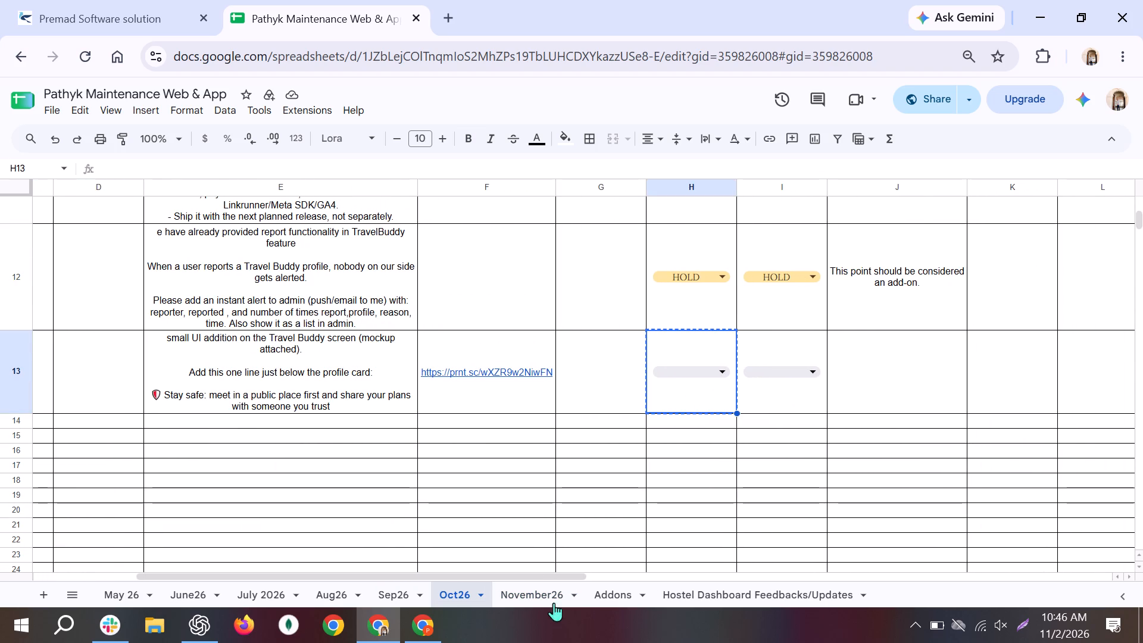
click(516, 601)
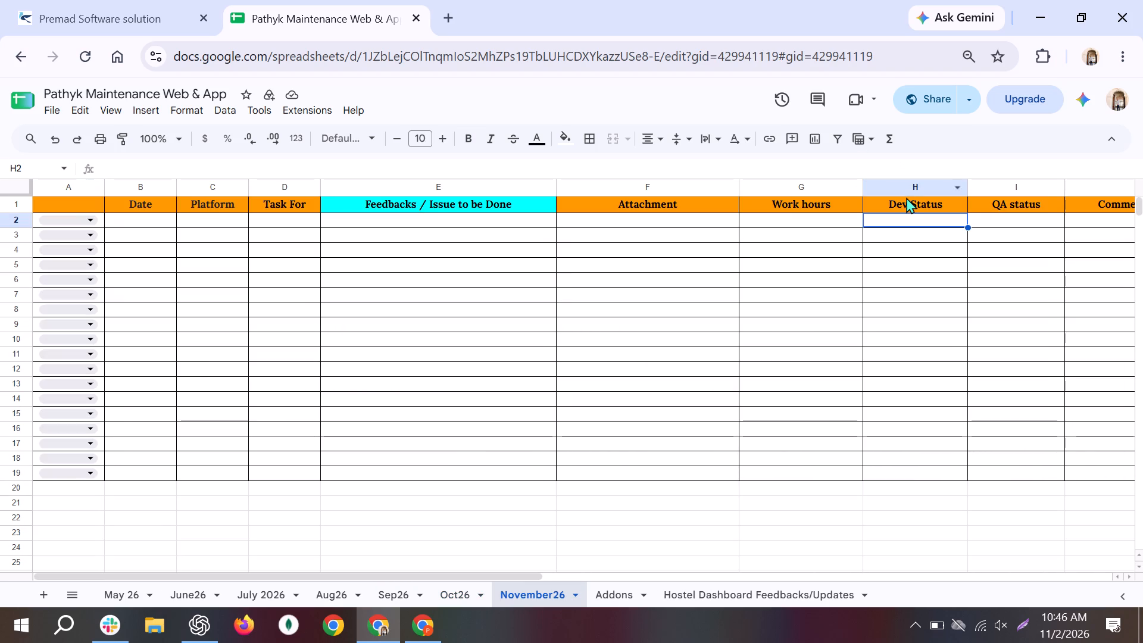
key(ctrl+v)
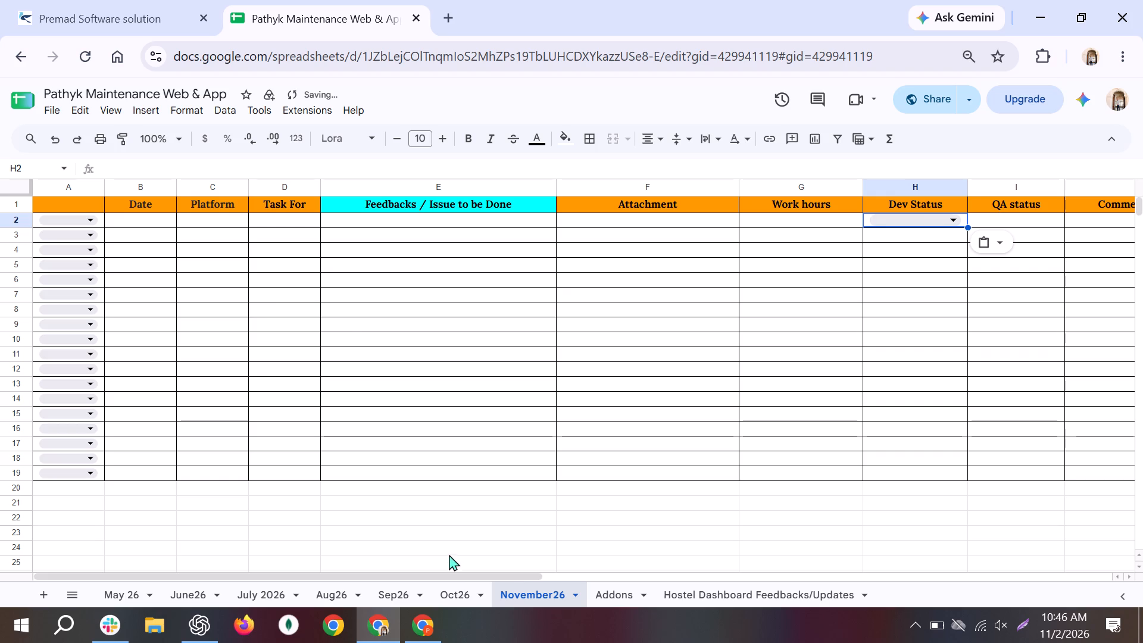
Copy the blank QA status dropdown from cell I13 of the Oct26 sheet into cell I2 of November26.
click(452, 592)
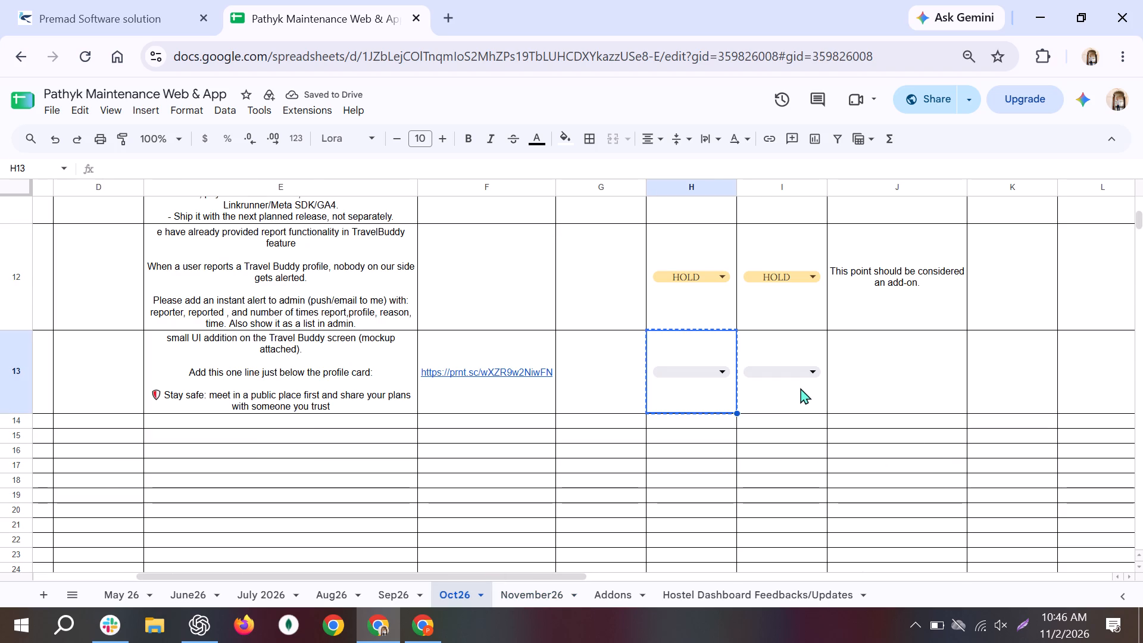
click(800, 385)
key(ctrl+c)
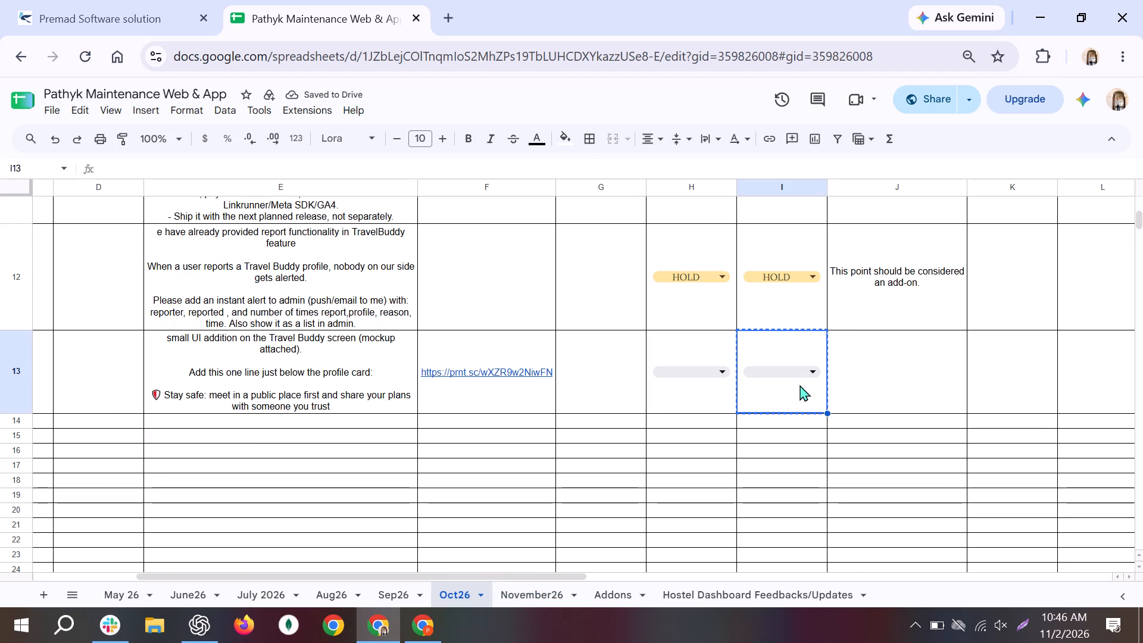
click(526, 592)
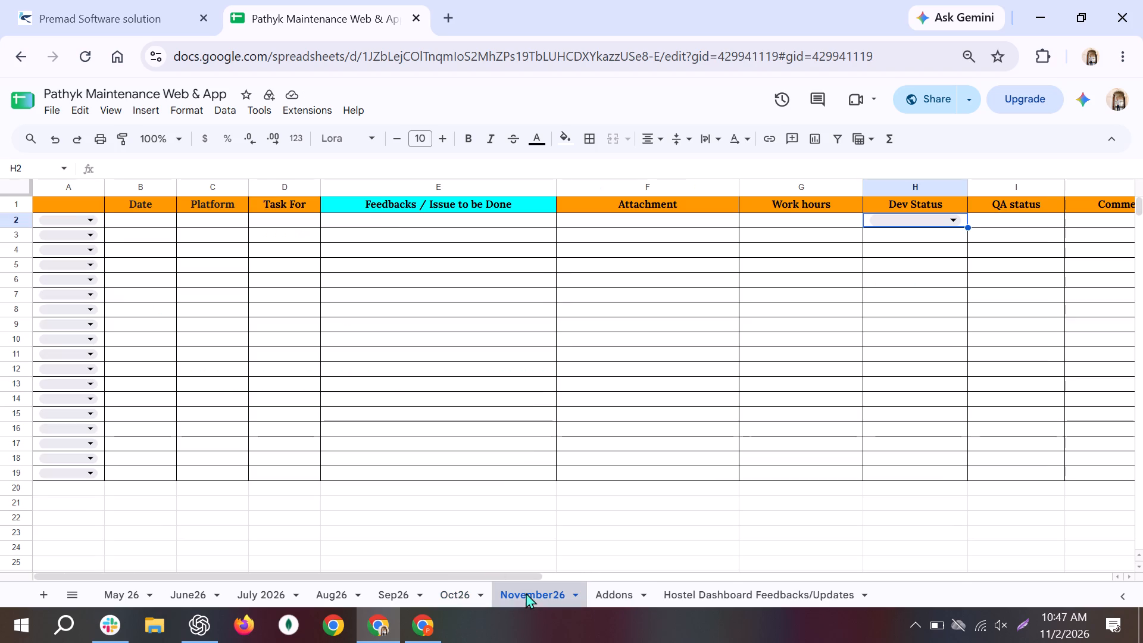
click(985, 226)
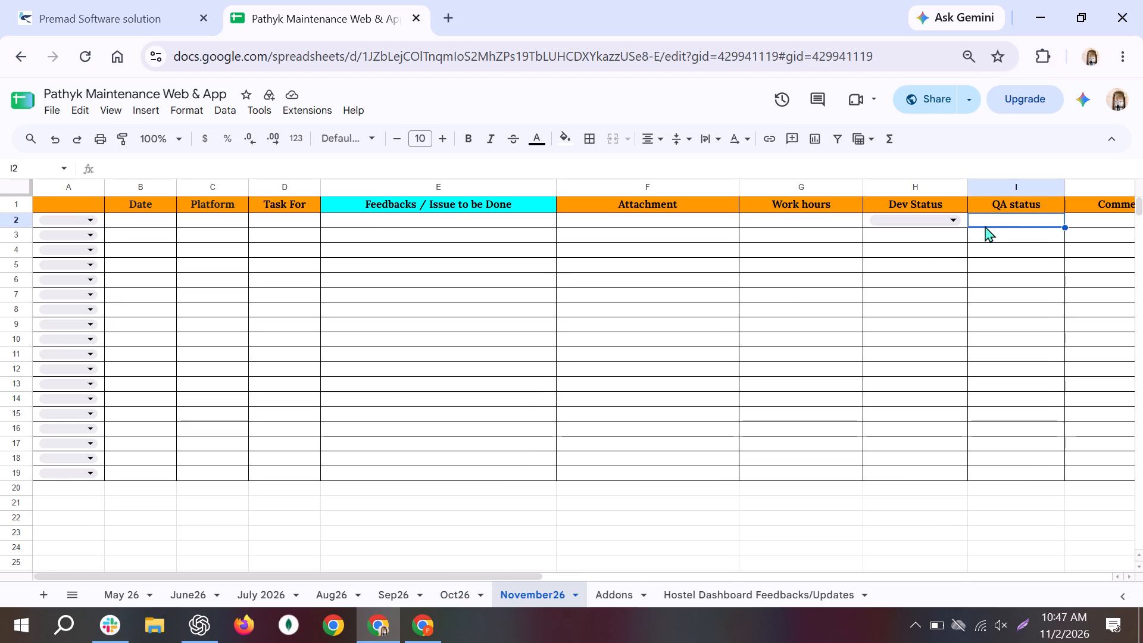
key(ctrl+c)
key(ctrl+v)
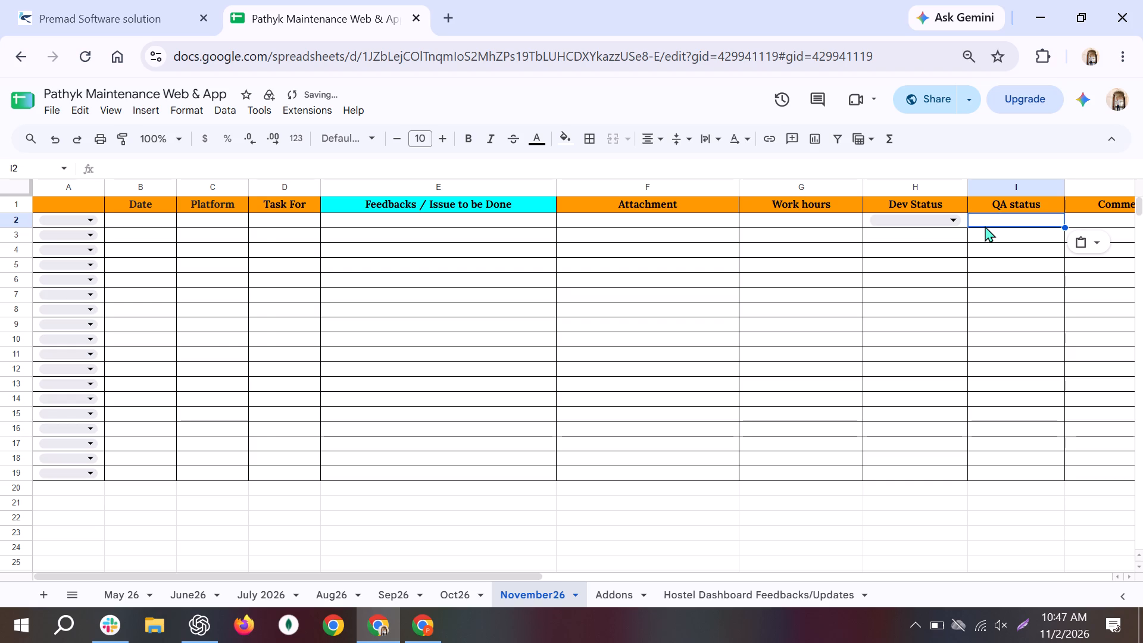
key(super+v)
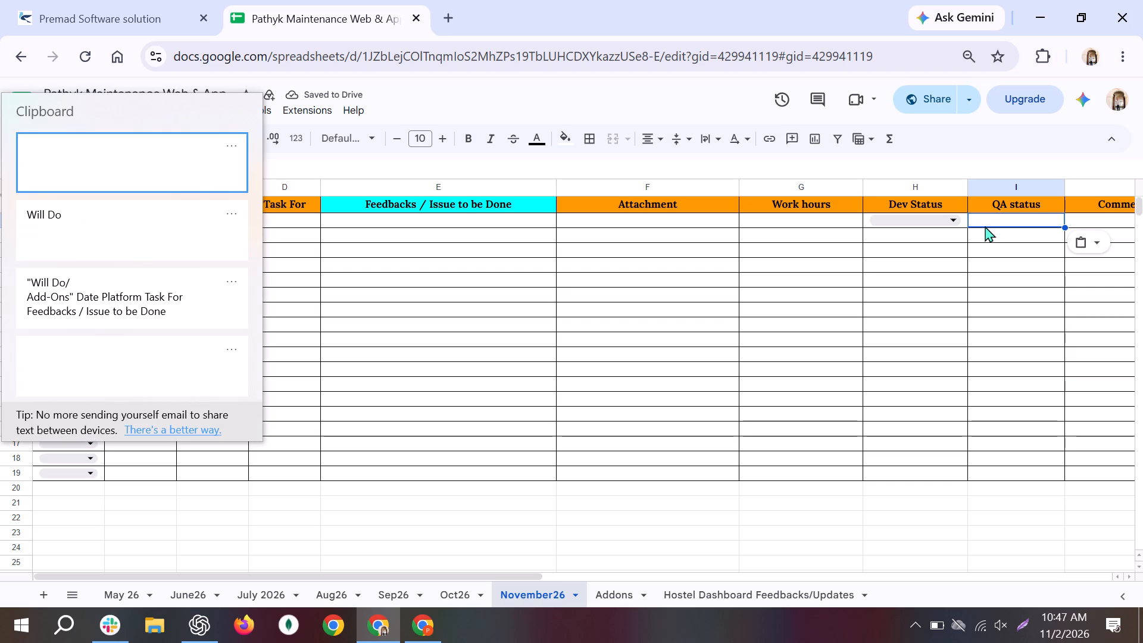
click(450, 587)
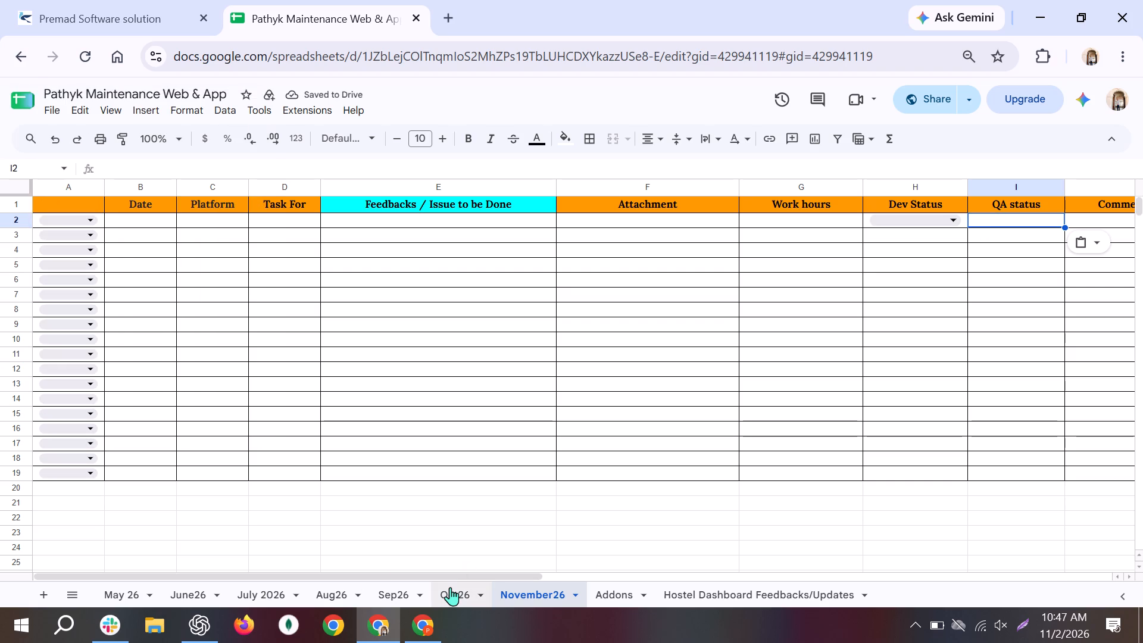
click(455, 594)
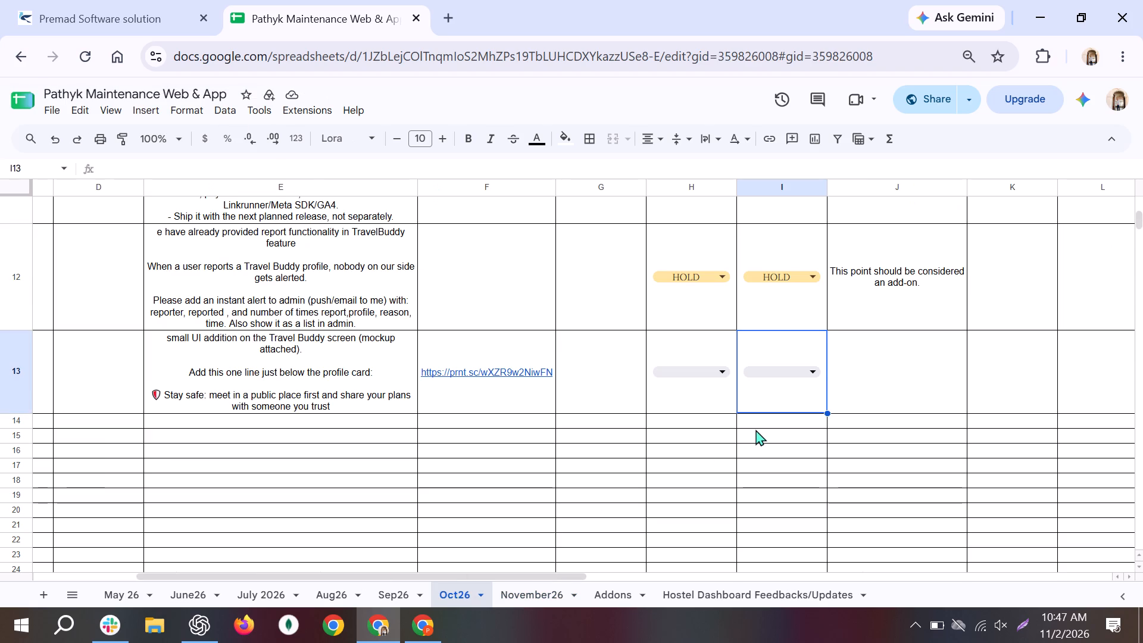
key(ctrl+c)
click(515, 602)
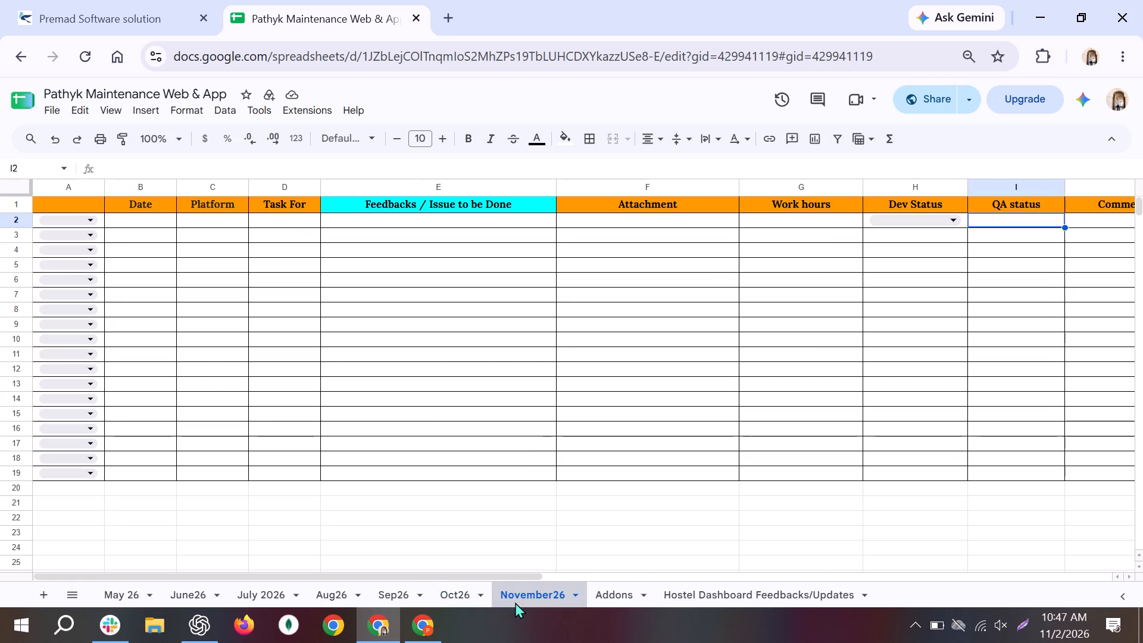
key(ctrl+v)
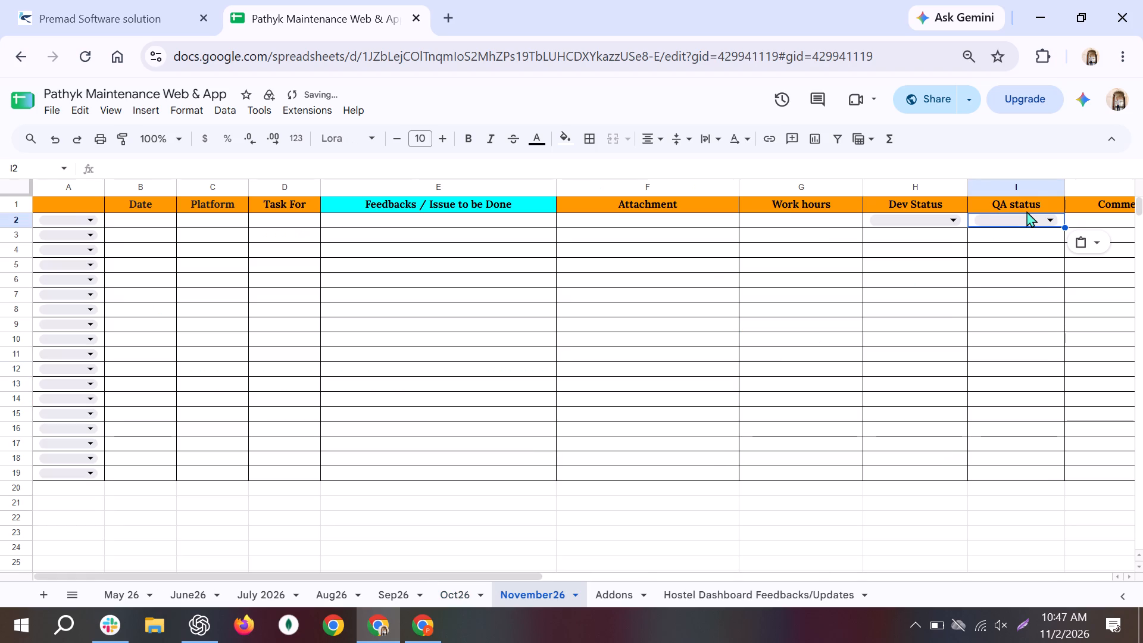
Fill the Dev Status dropdown from H2 down through row 19 of the November26 sheet.
click(986, 313)
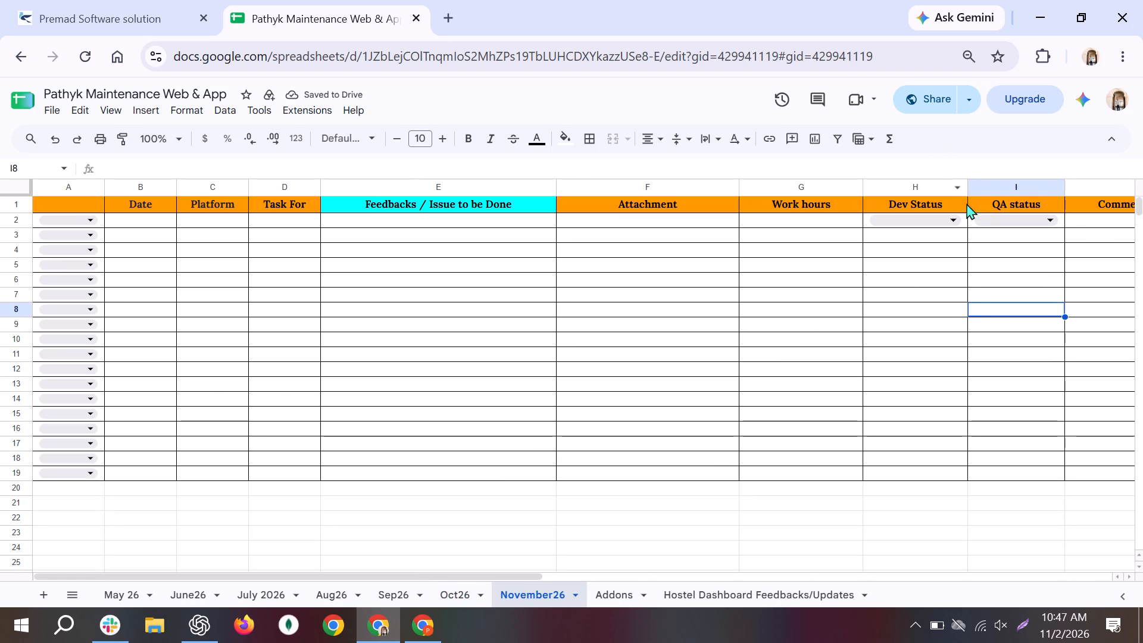
click(965, 226)
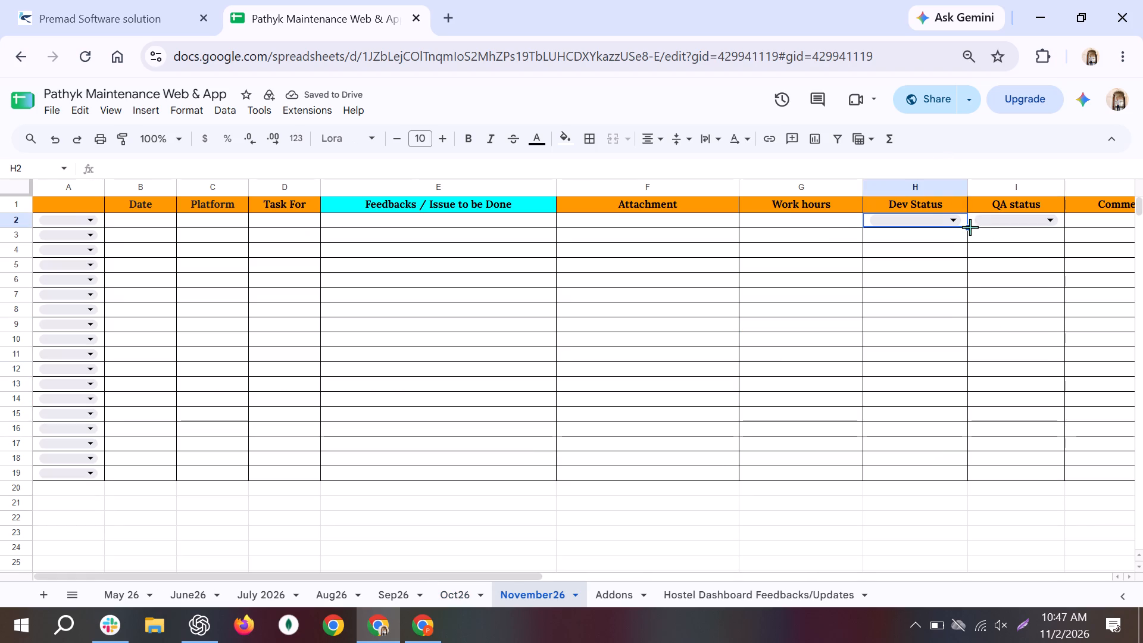
drag(970, 227, 973, 464)
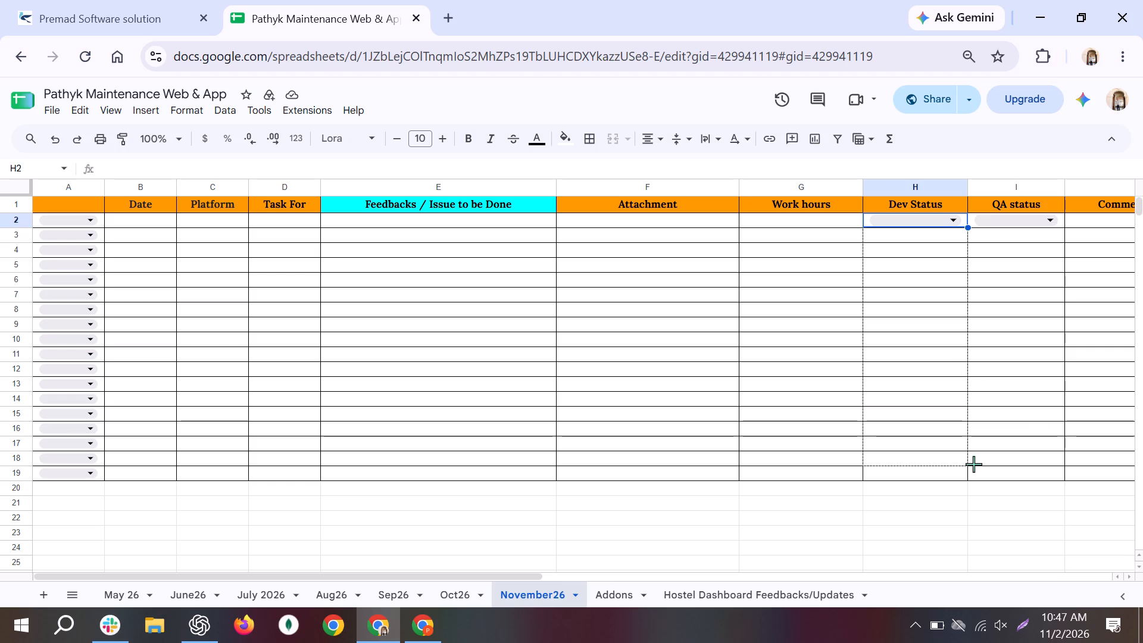
drag(973, 464, 967, 475)
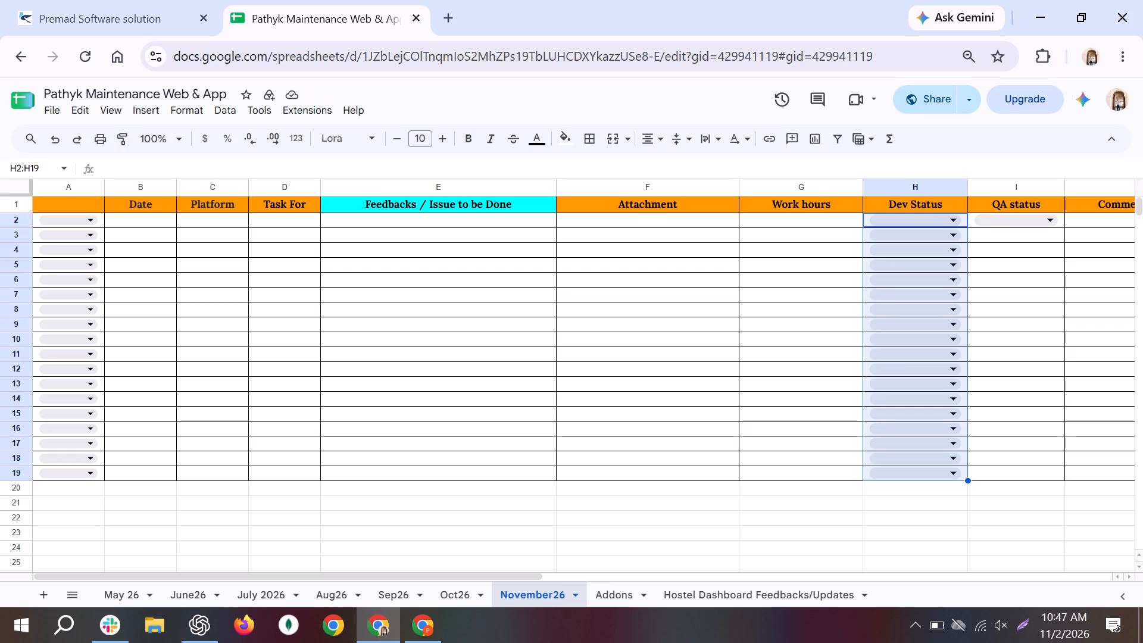
Fill the QA status dropdown from I2 down through row 19 of the November26 sheet.
click(1063, 226)
drag(1063, 226, 1066, 241)
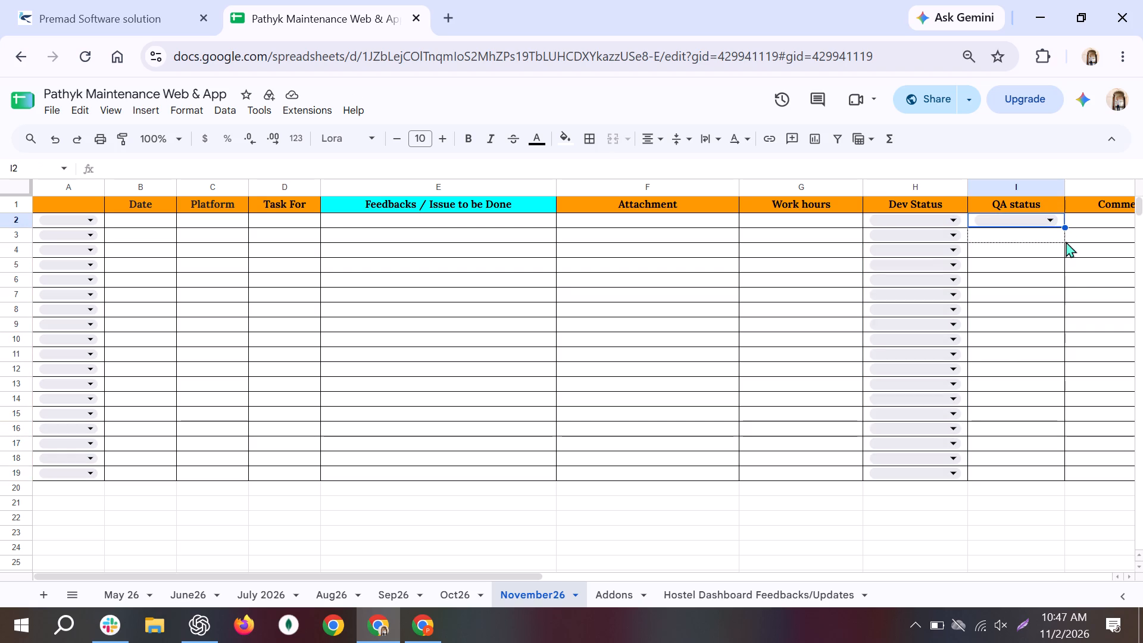
drag(1066, 241, 1051, 473)
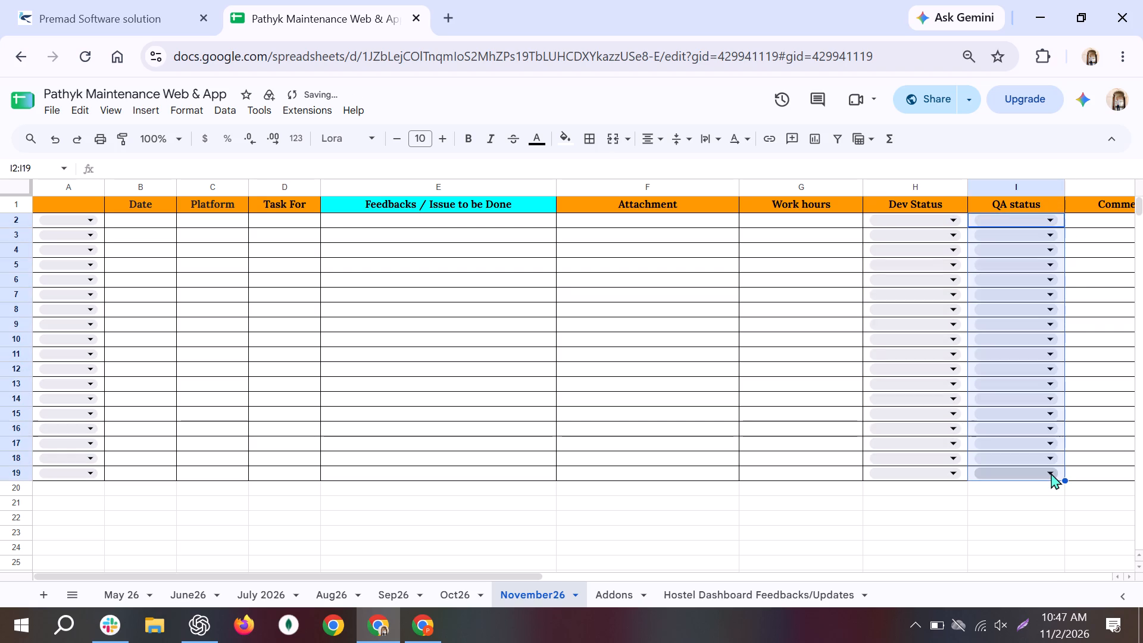
click(970, 500)
scroll(970, 500, right, 3)
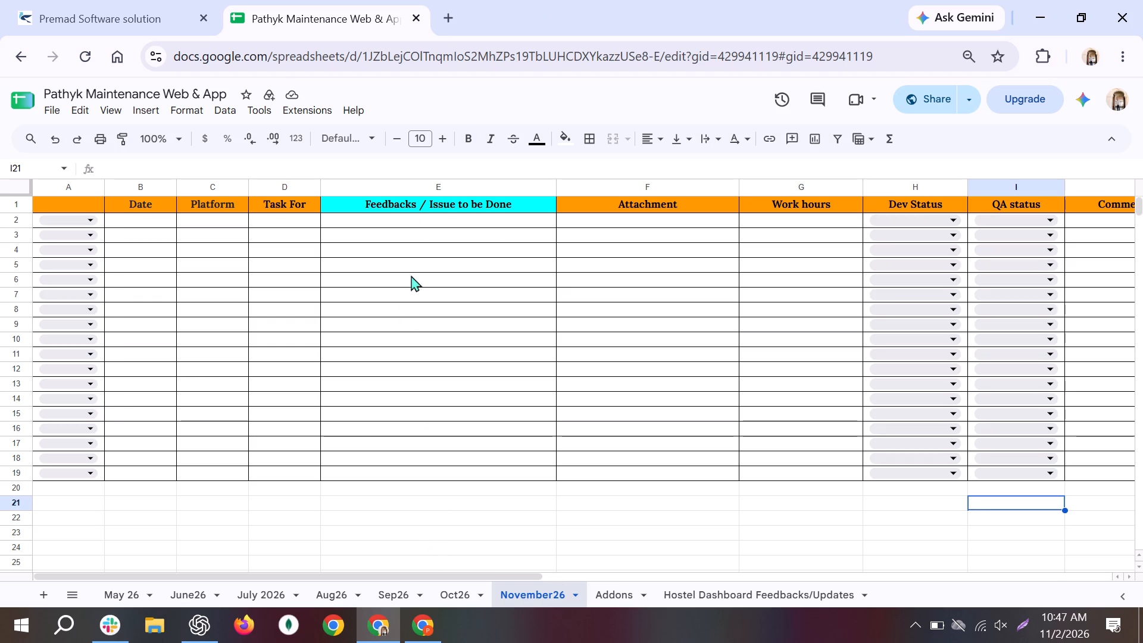
Switch to the other browser window, where the DC JD Bugs and Grains Organic spreadsheets are open.
click(427, 616)
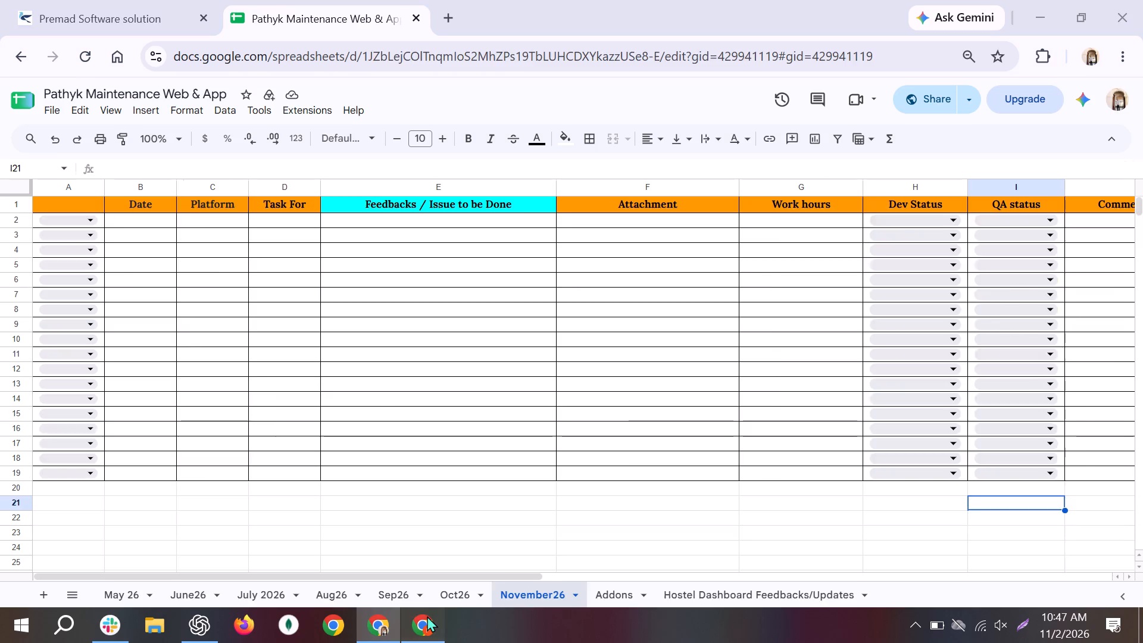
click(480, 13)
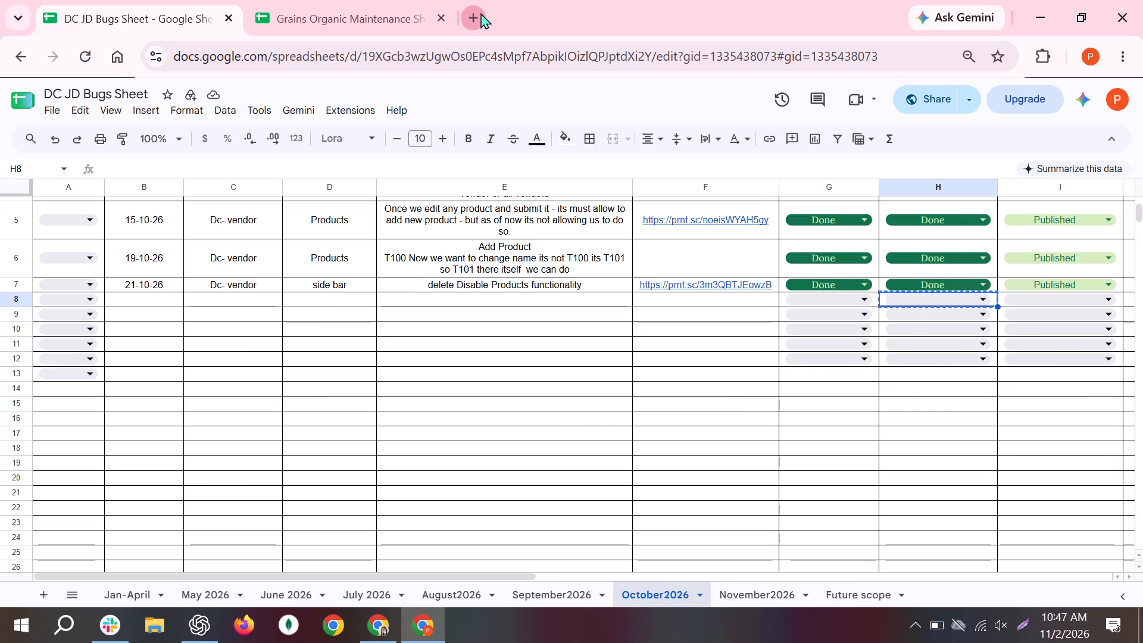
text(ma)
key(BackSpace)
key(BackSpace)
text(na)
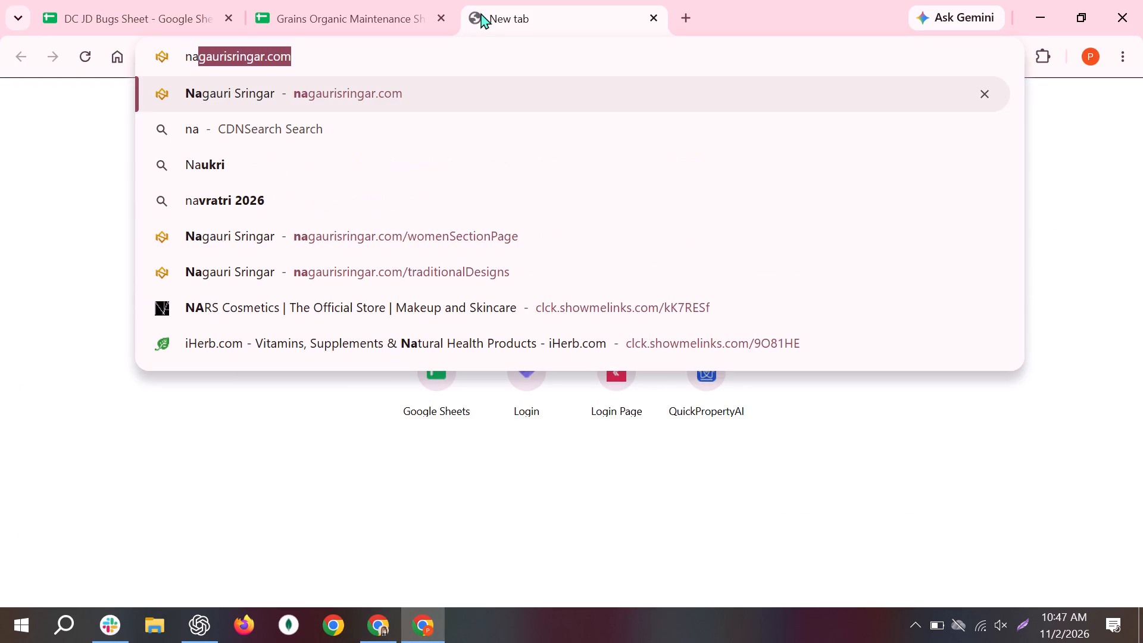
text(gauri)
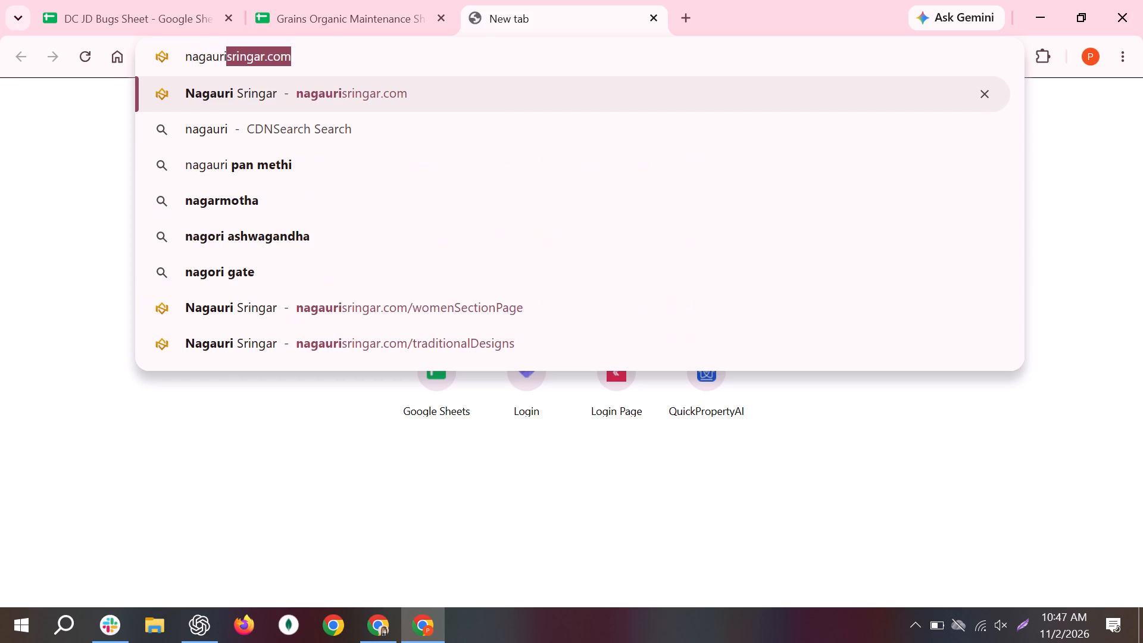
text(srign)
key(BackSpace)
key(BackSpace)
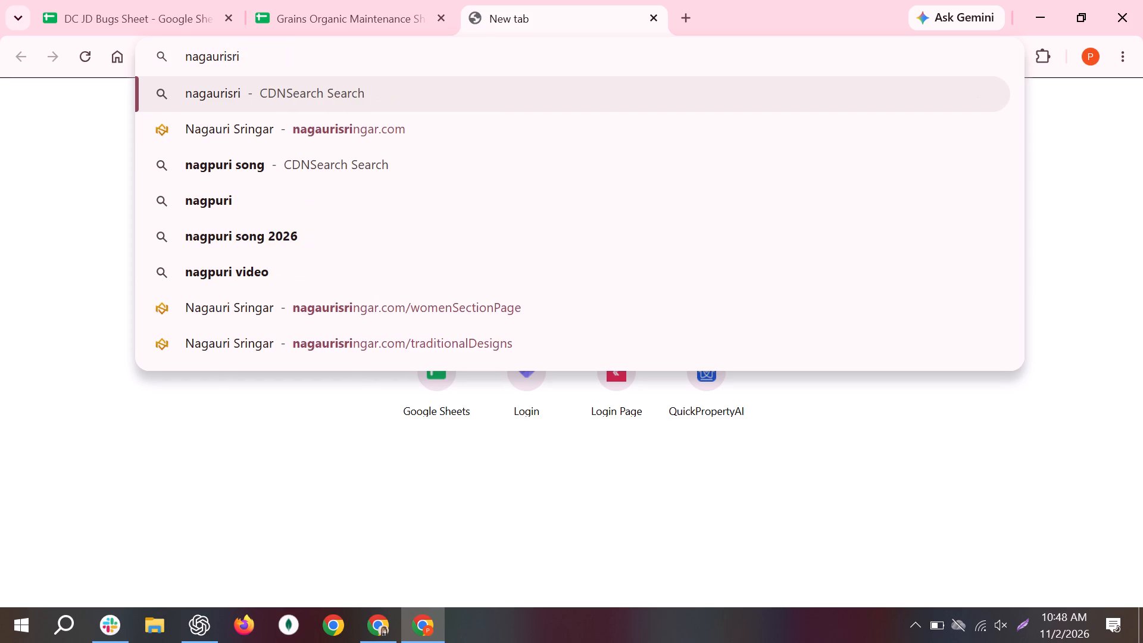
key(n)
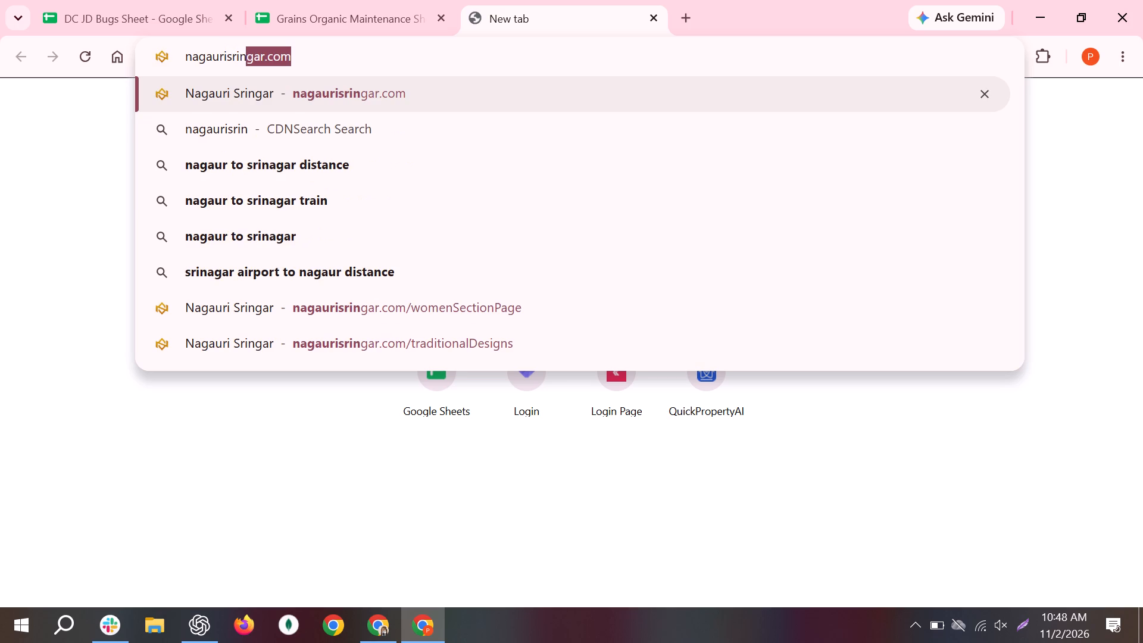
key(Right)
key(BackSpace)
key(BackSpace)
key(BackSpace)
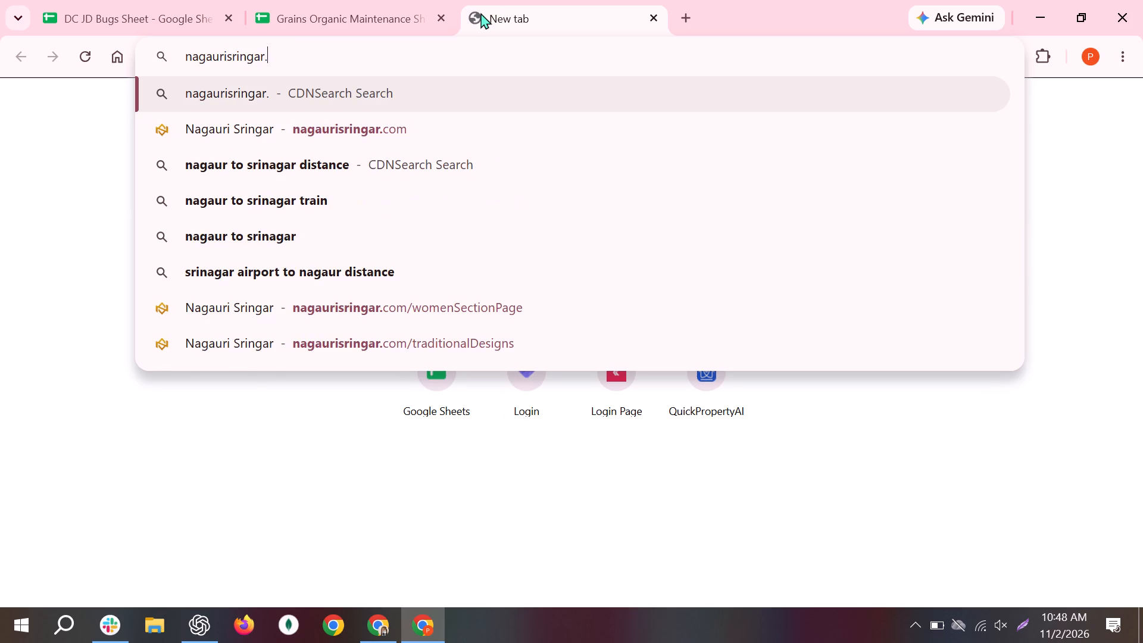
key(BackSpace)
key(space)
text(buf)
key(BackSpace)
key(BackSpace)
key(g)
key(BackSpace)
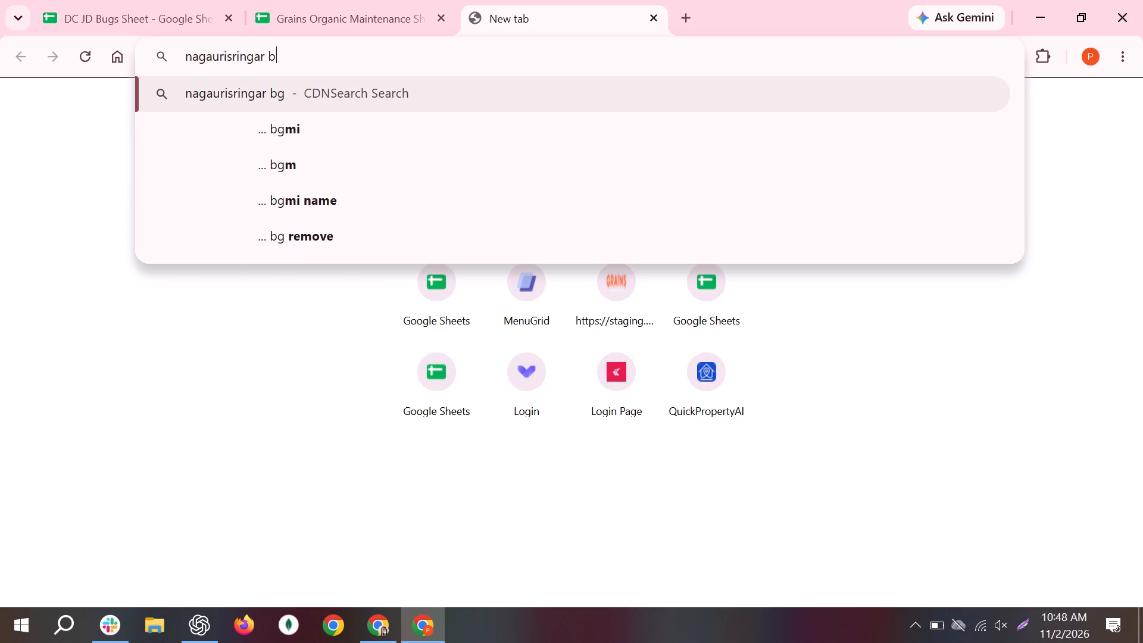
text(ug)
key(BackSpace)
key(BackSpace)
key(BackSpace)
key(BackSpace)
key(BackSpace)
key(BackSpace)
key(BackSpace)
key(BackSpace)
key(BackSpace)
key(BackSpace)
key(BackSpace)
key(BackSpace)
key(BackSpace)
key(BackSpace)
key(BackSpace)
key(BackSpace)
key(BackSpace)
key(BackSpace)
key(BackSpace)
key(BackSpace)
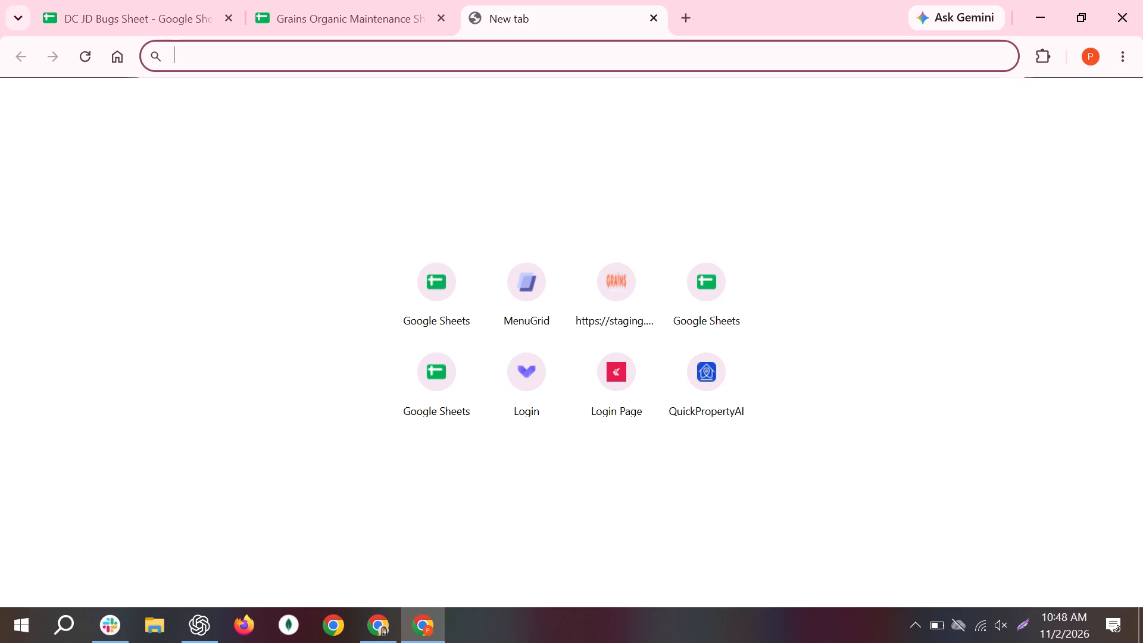
Go from the Grains Organic spreadsheet to the Google Sheets file list and open the Nagauri Sringar Maintenance Sheet.
click(356, 5)
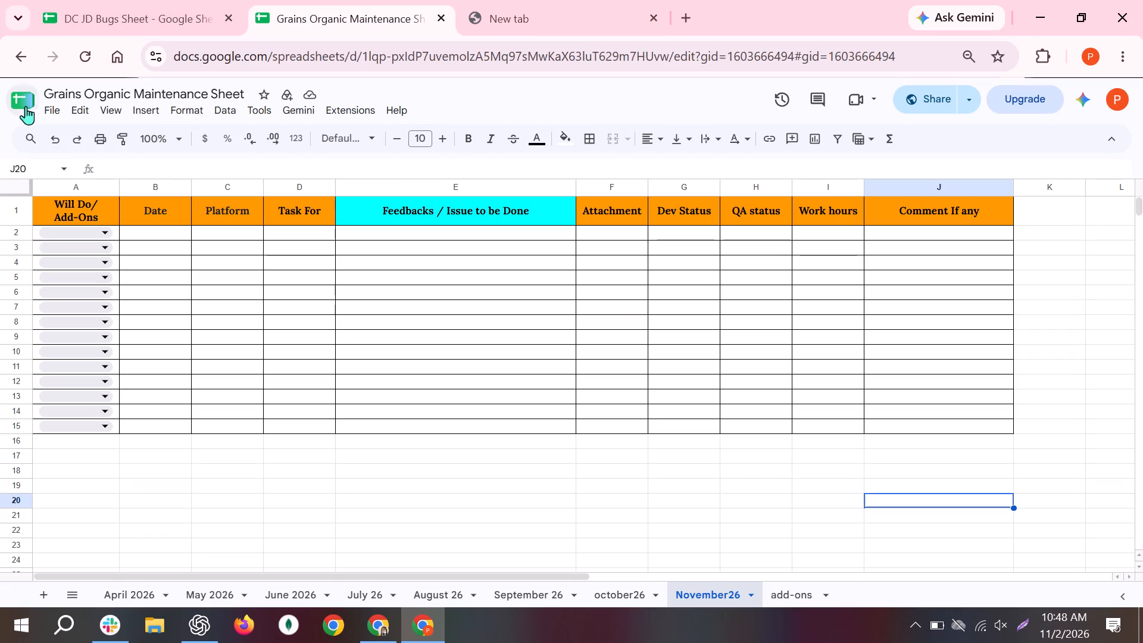
click(24, 98)
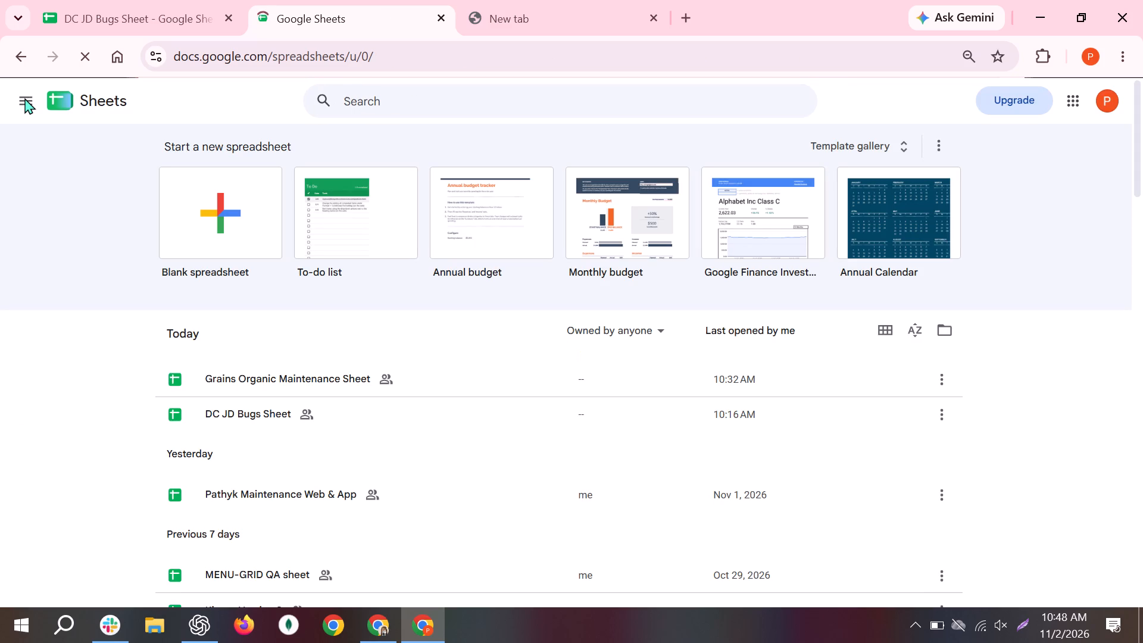
scroll(222, 398, down, 2)
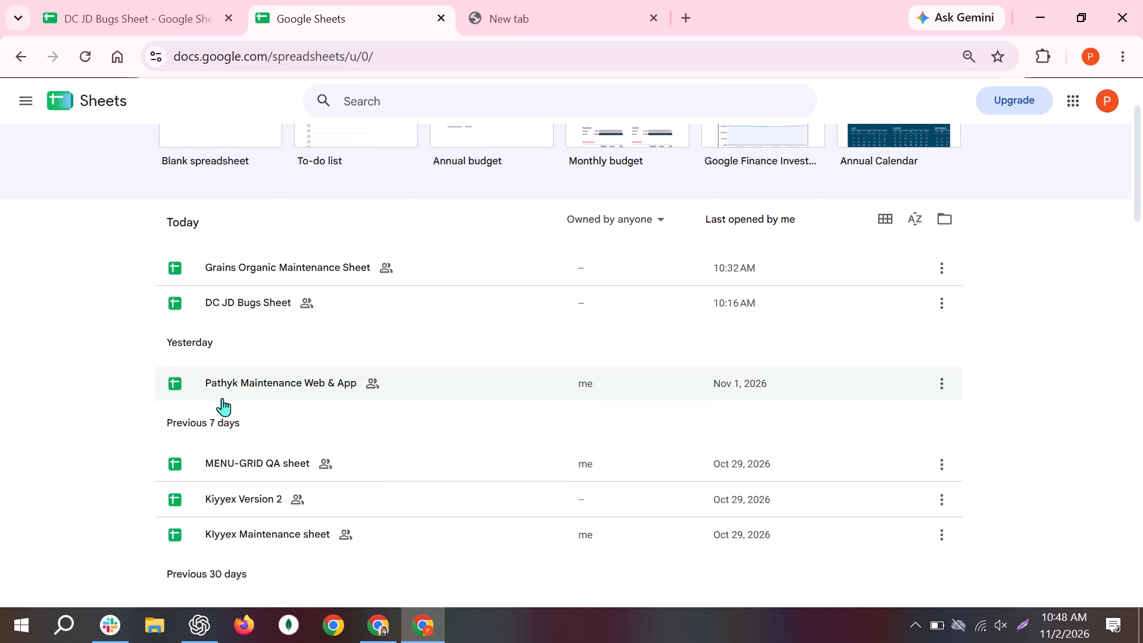
scroll(222, 398, down, 2)
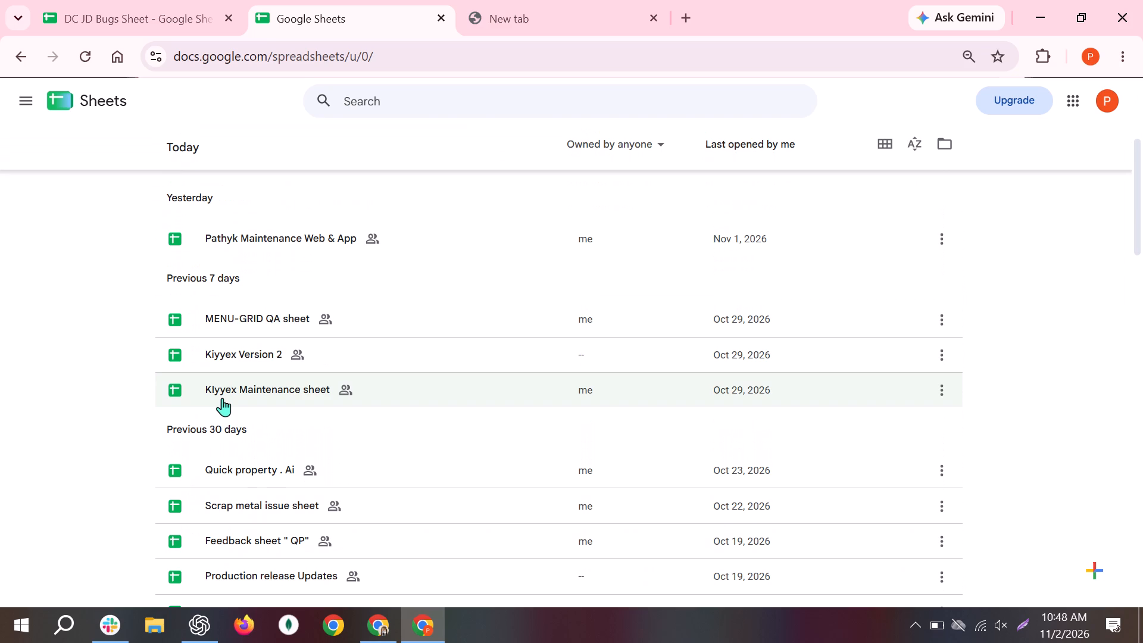
scroll(222, 398, down, 1)
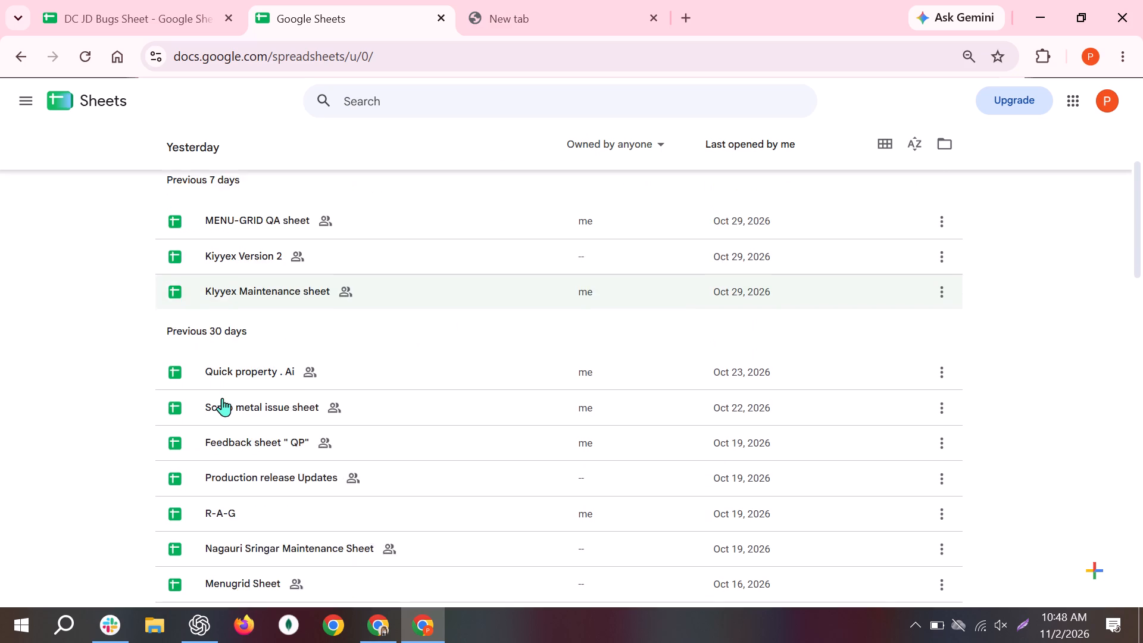
scroll(222, 398, down, 1)
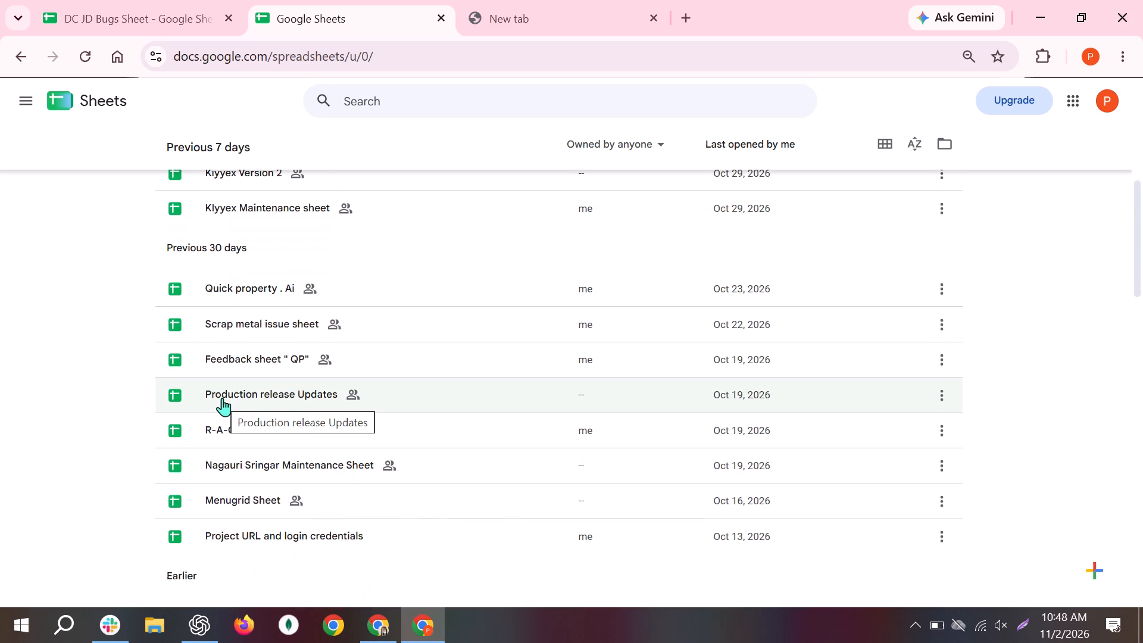
click(268, 469)
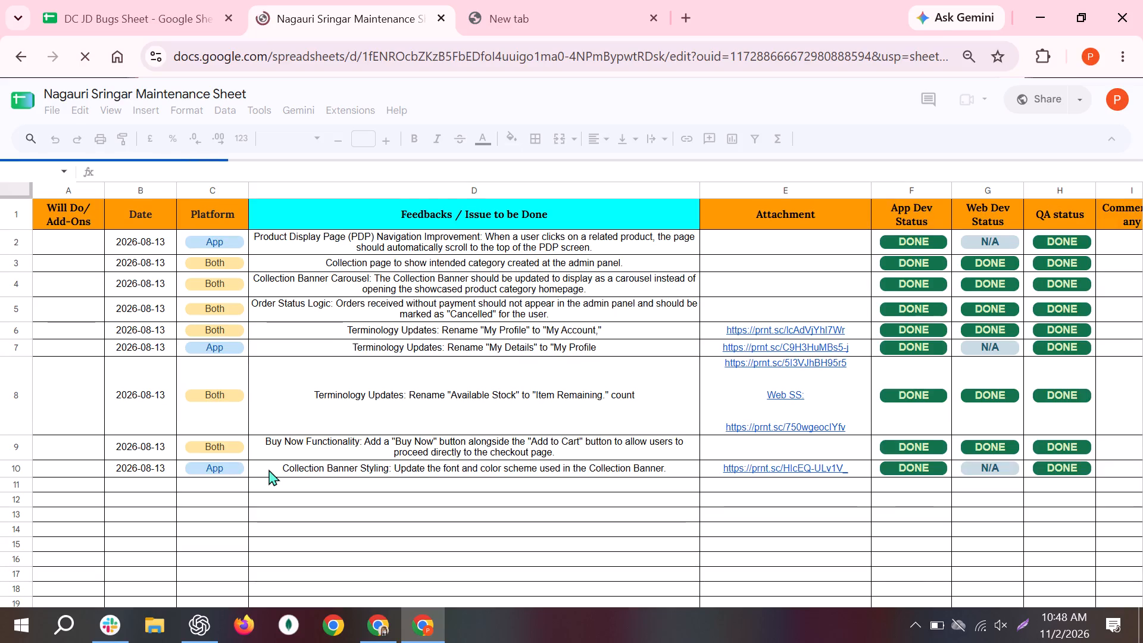
Examine the August 26 sheet and the column layout of the October 26 sheet.
scroll(268, 469, left, 2)
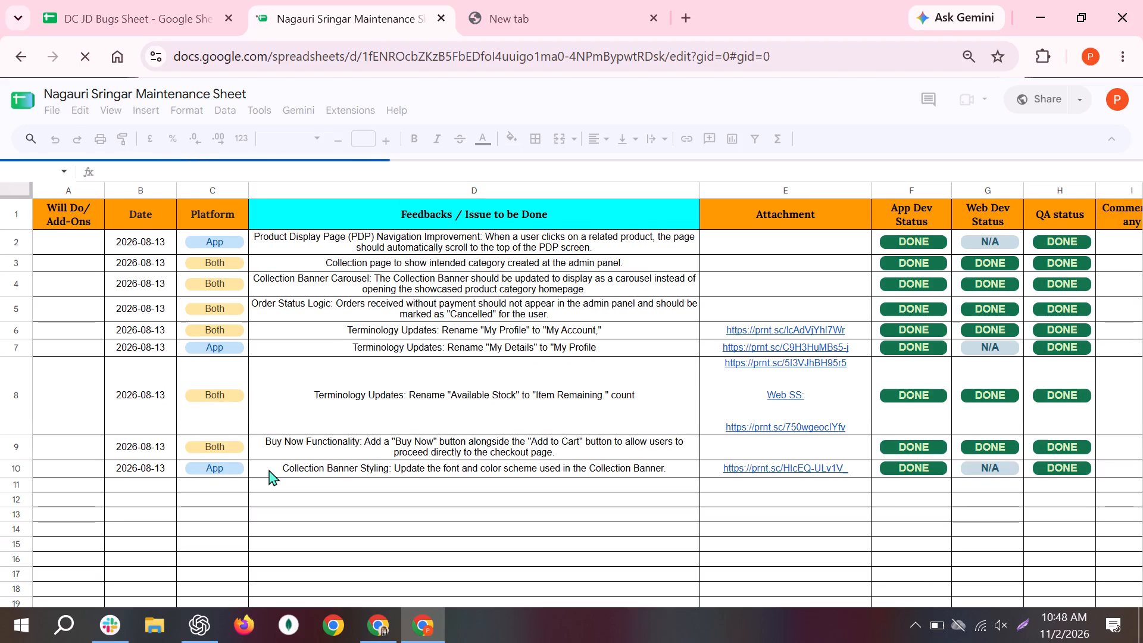
scroll(268, 469, down, 2)
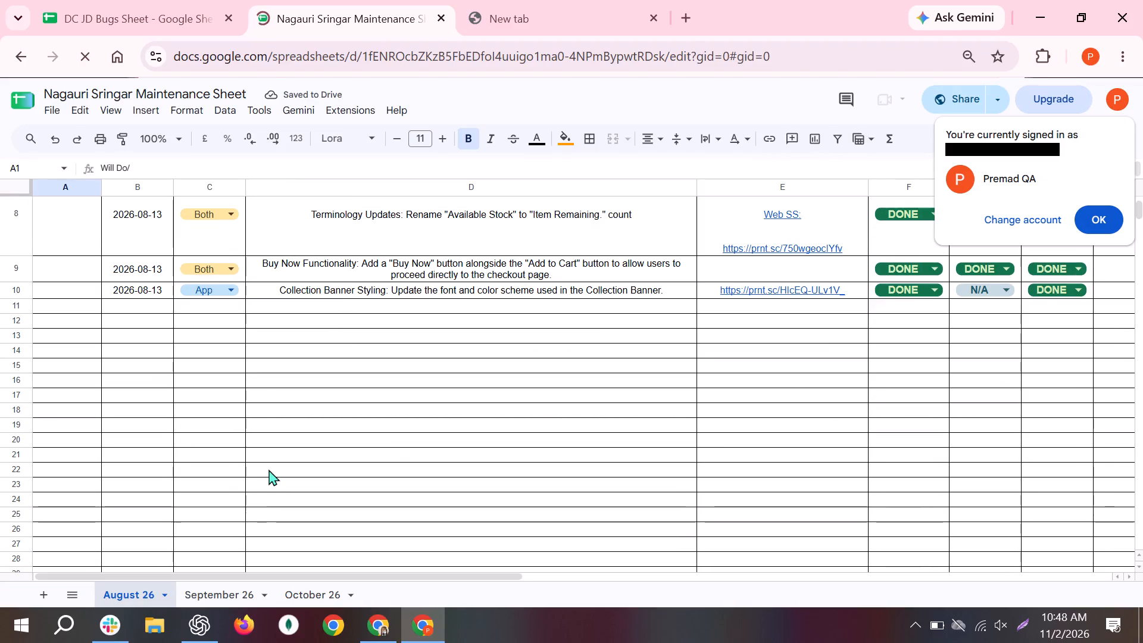
scroll(268, 469, up, 1)
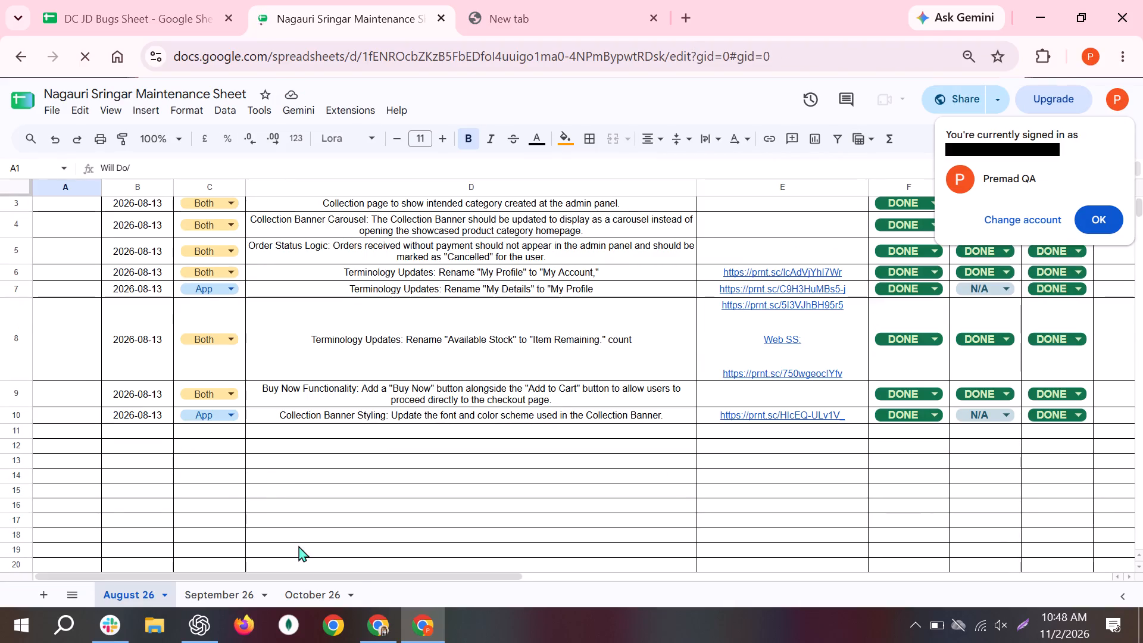
click(319, 591)
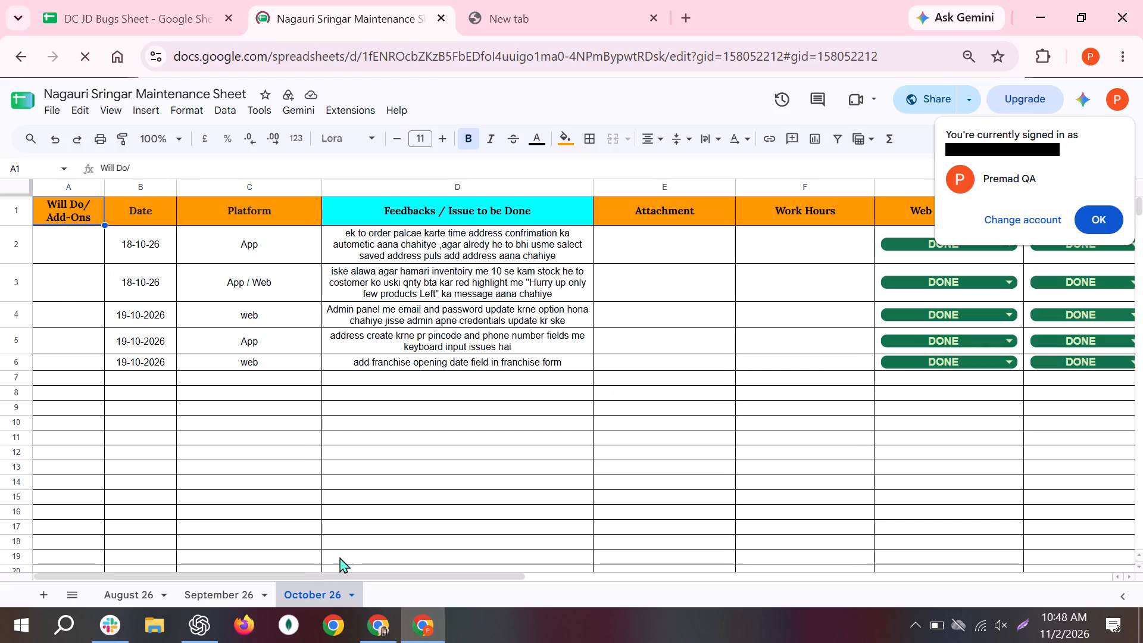
scroll(529, 495, left, 4)
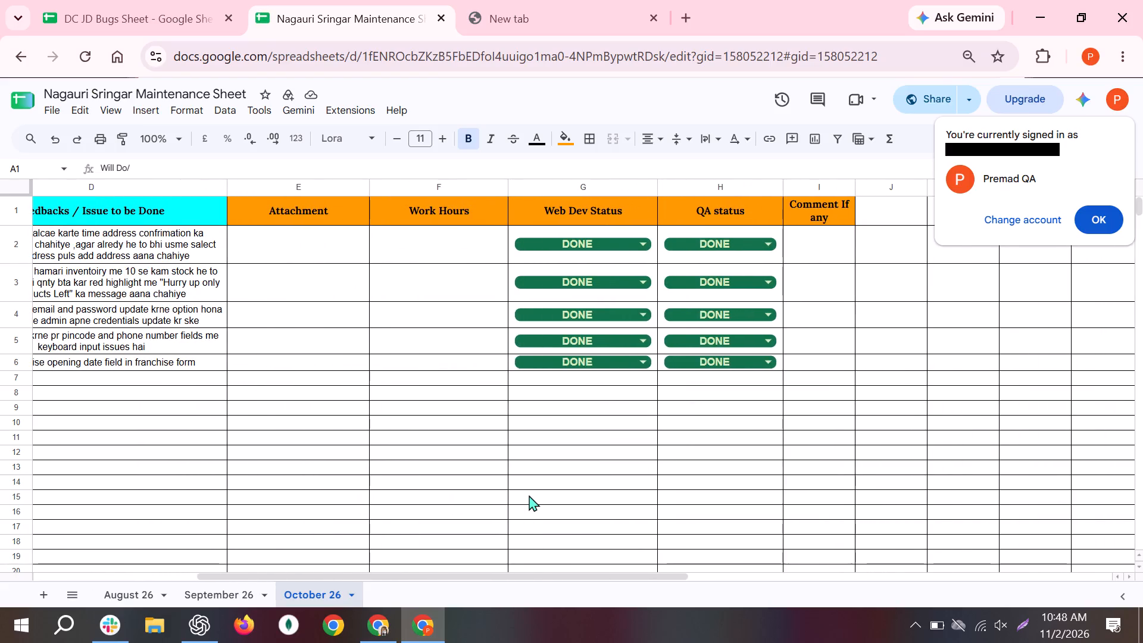
scroll(529, 495, left, 1)
scroll(529, 495, right, 5)
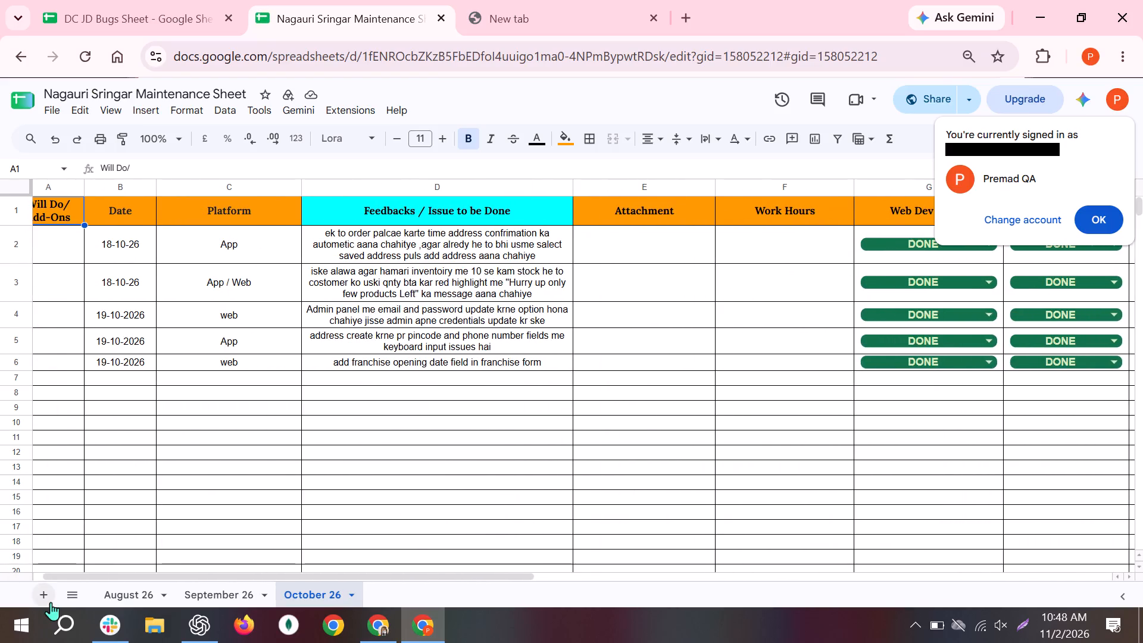
Add a new sheet to the Nagauri Sringar Maintenance Sheet and rename it November2026.
click(33, 594)
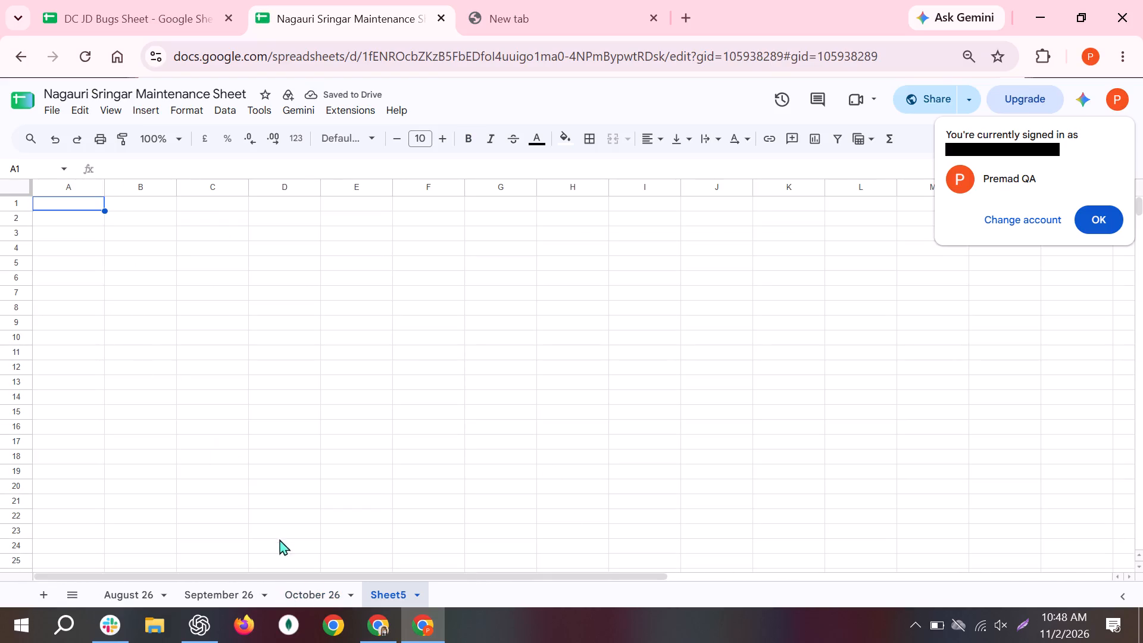
click(380, 594)
key(BackSpace)
right_click(382, 594)
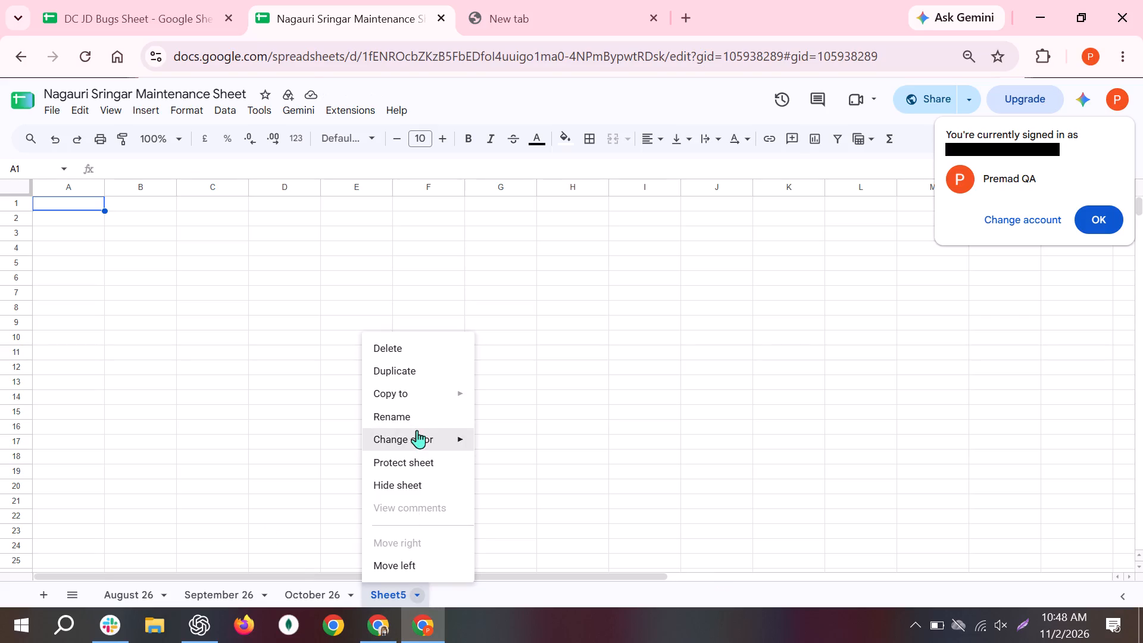
click(413, 426)
key(BackSpace)
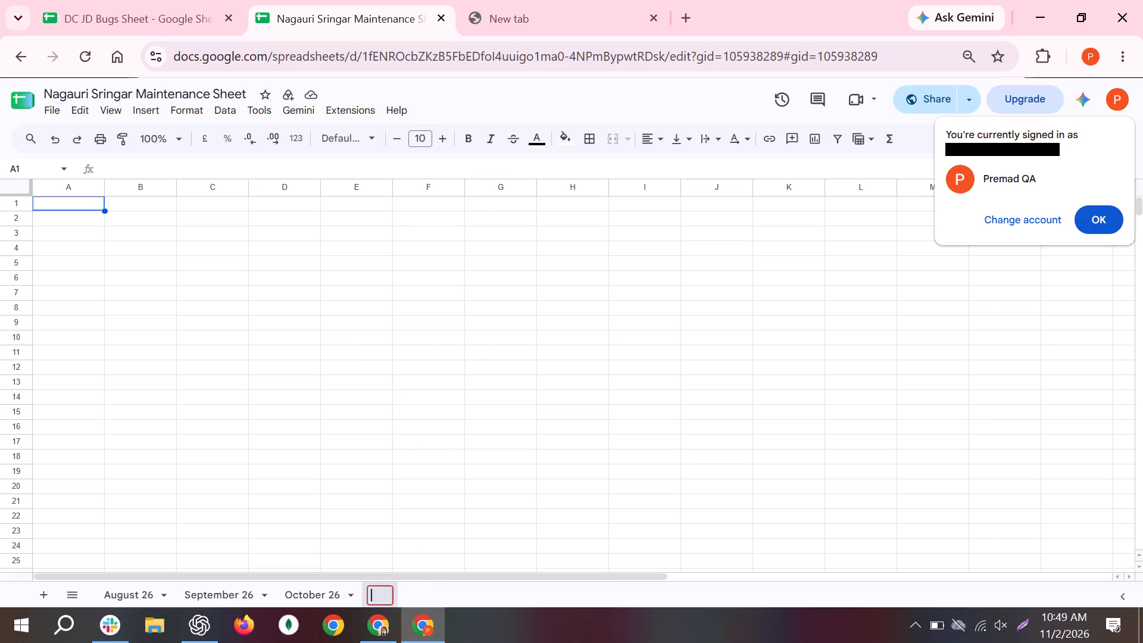
text(Novemt)
key(BackSpace)
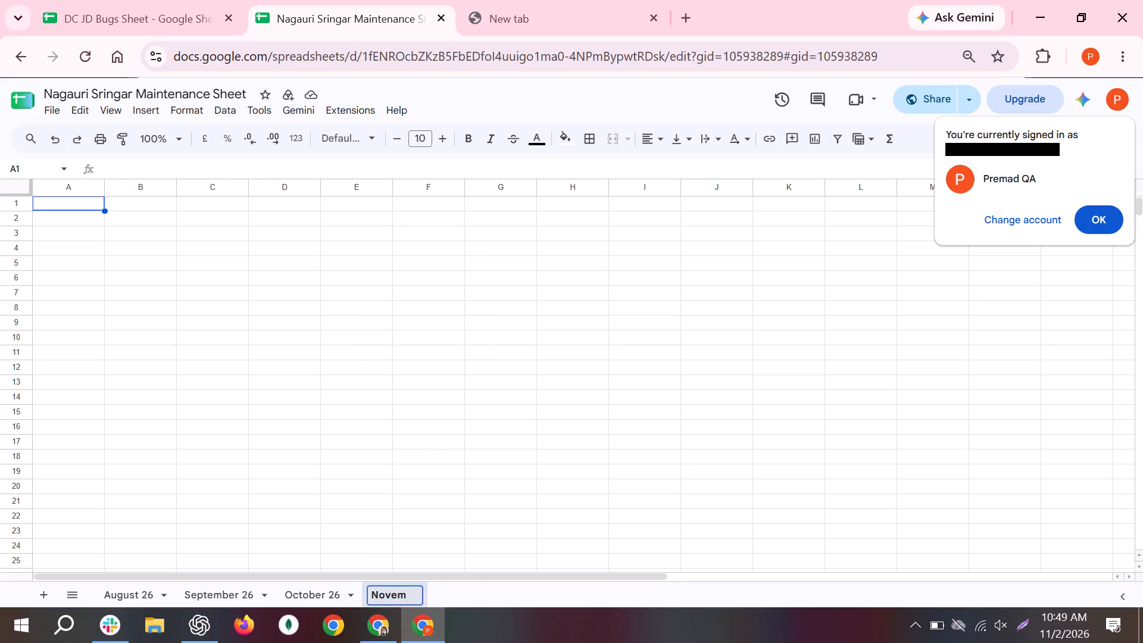
text(ber20)
key(BackSpace)
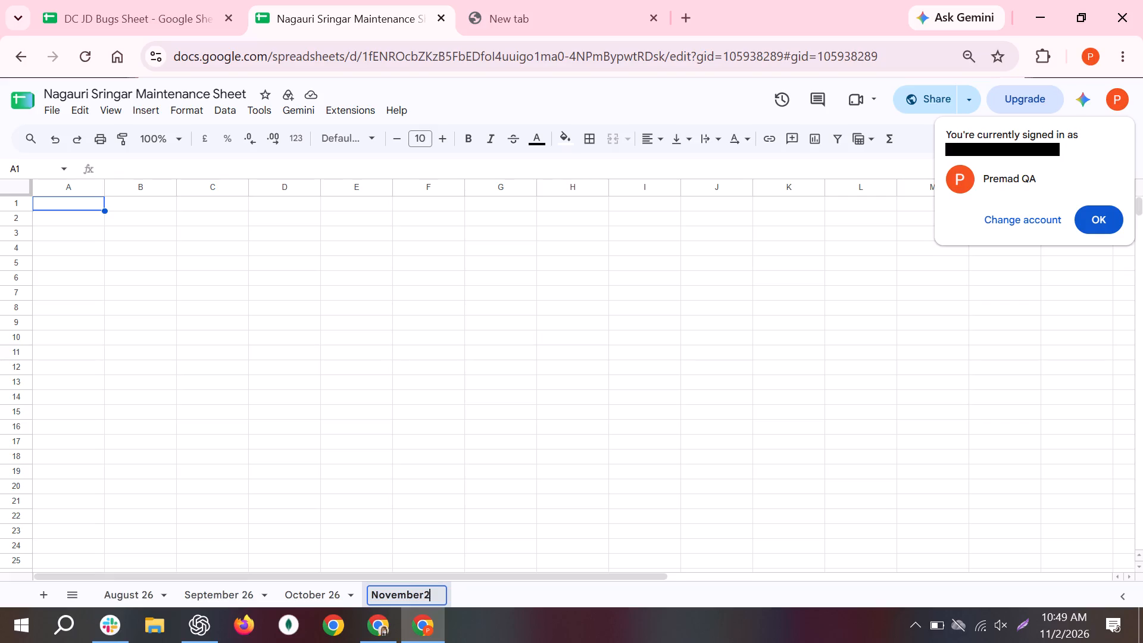
text(026)
key(Return)
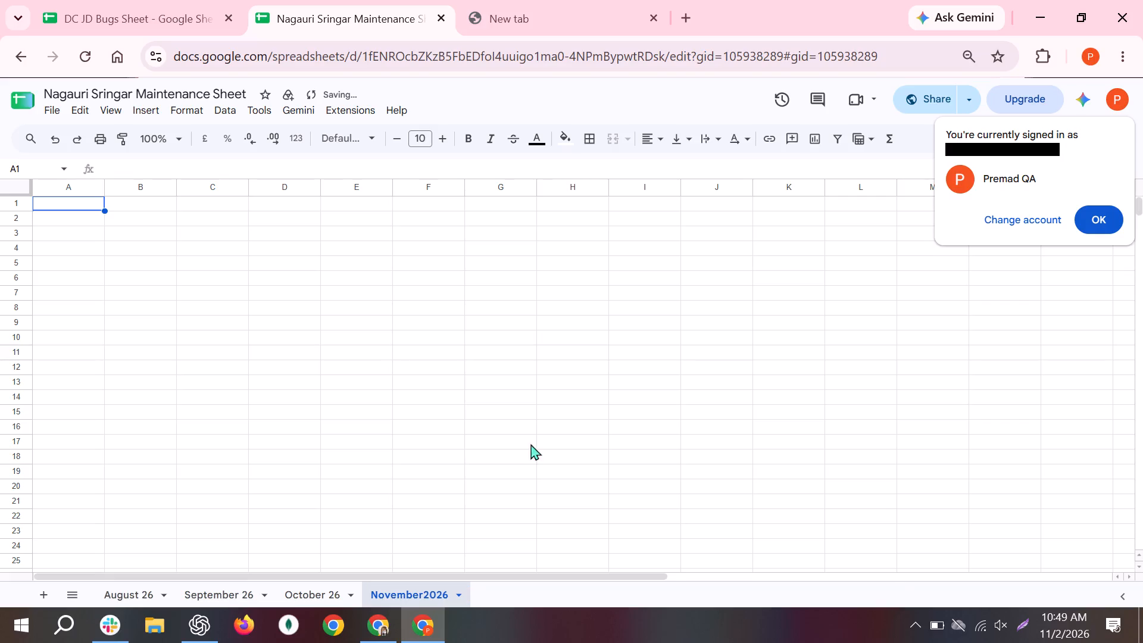
Open the October 26 sheet of the Nagauri Sringar Maintenance Sheet.
click(310, 597)
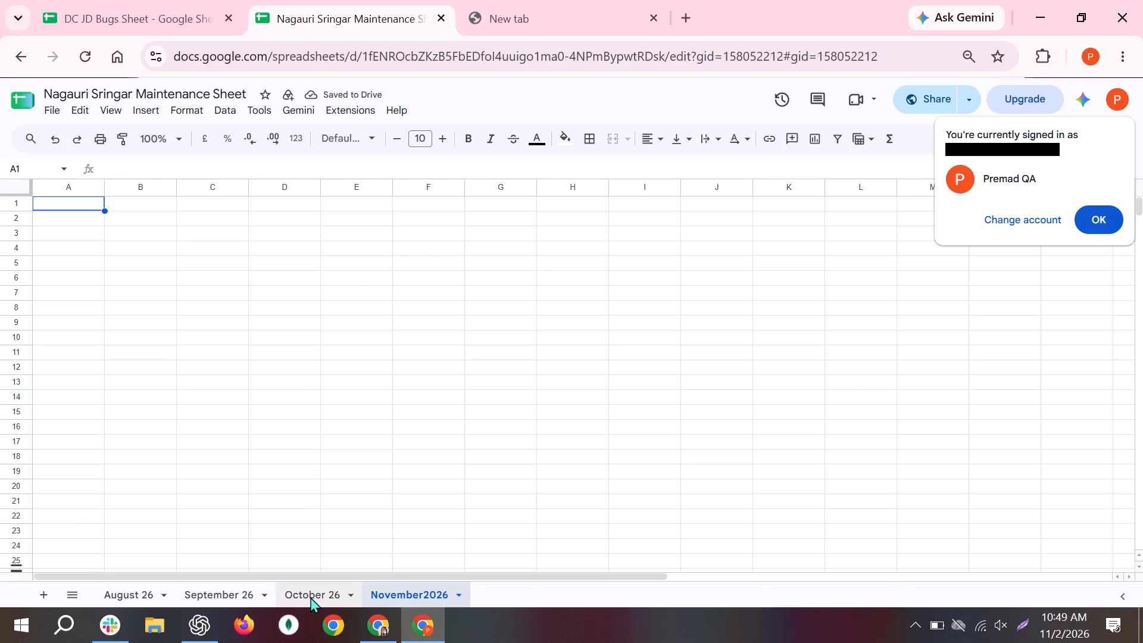
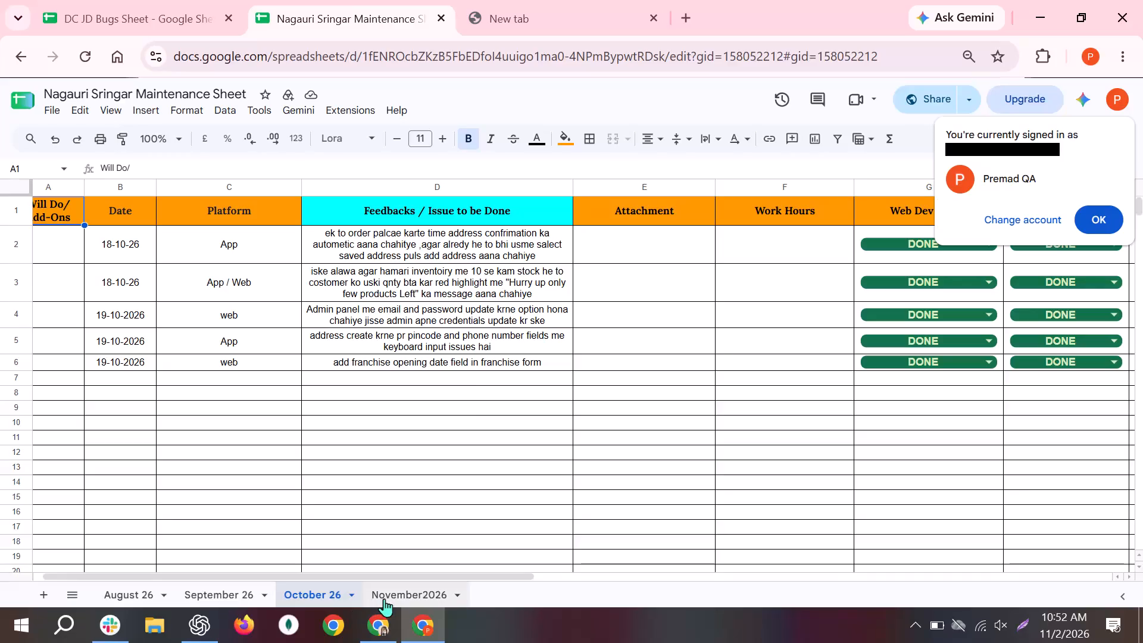
Copy the header row A1:I1, from Will Do/Add-Ons to Comment If any, from the October 26 sheet.
click(384, 598)
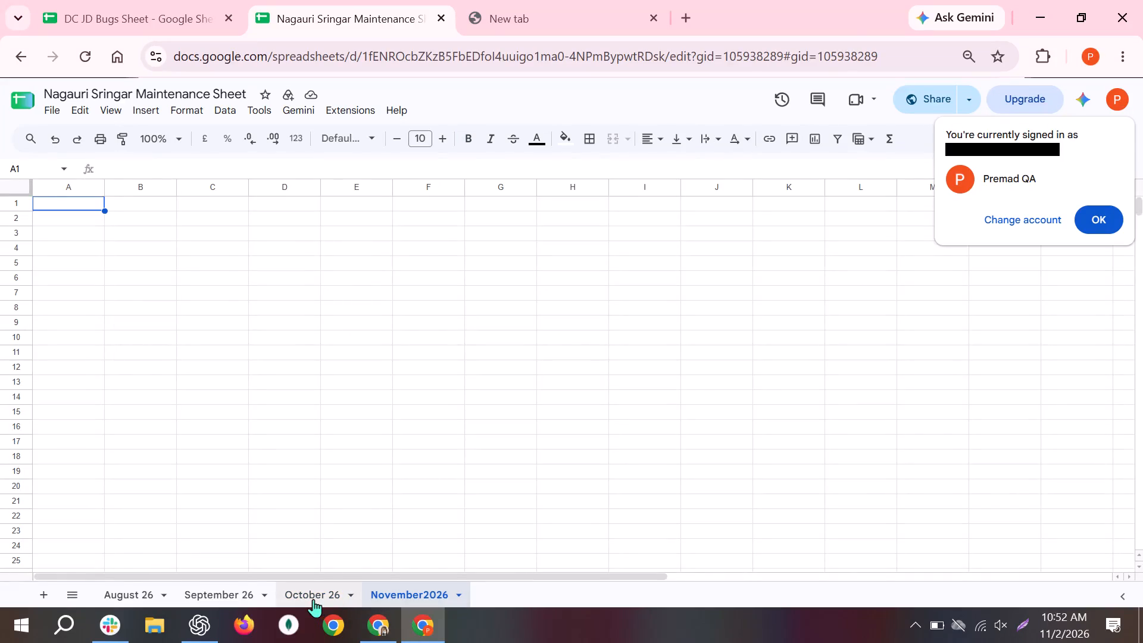
click(313, 595)
scroll(336, 448, right, 2)
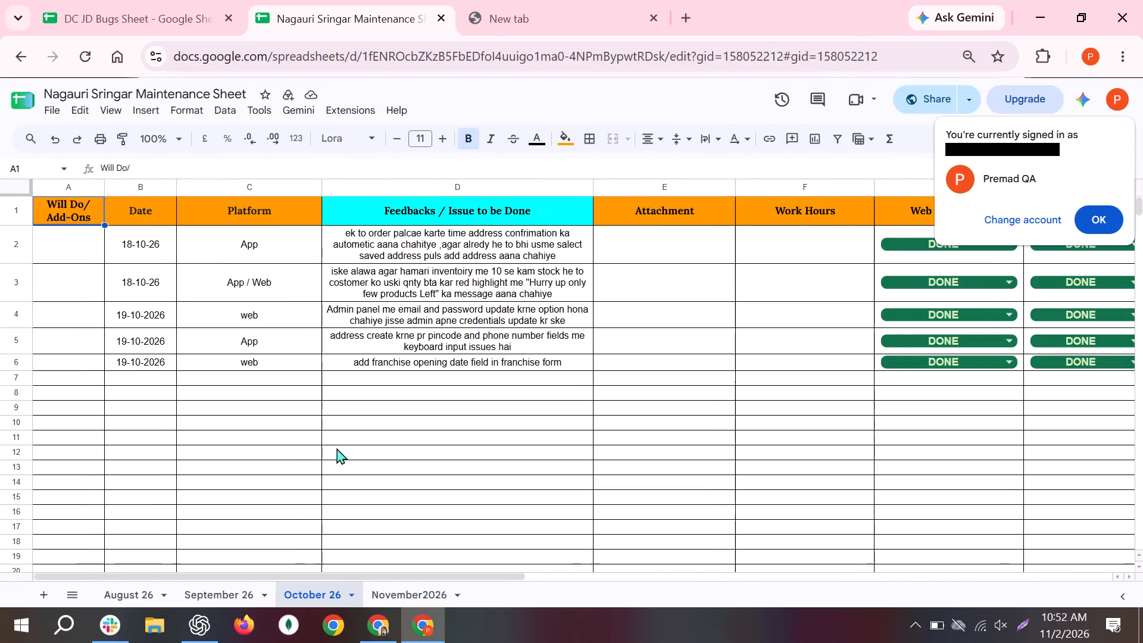
scroll(336, 448, right, 1)
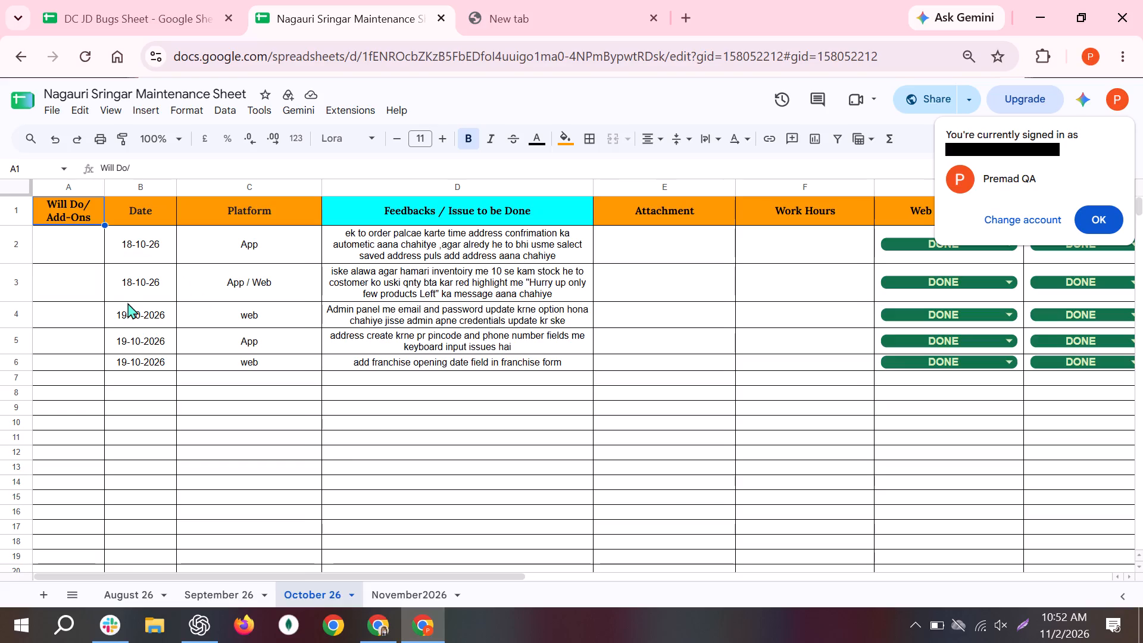
key(shift+Right)
key(shift+Right)
key(shift+Right)
key(shift+Right)
key(shift+Right)
key(shift+Right)
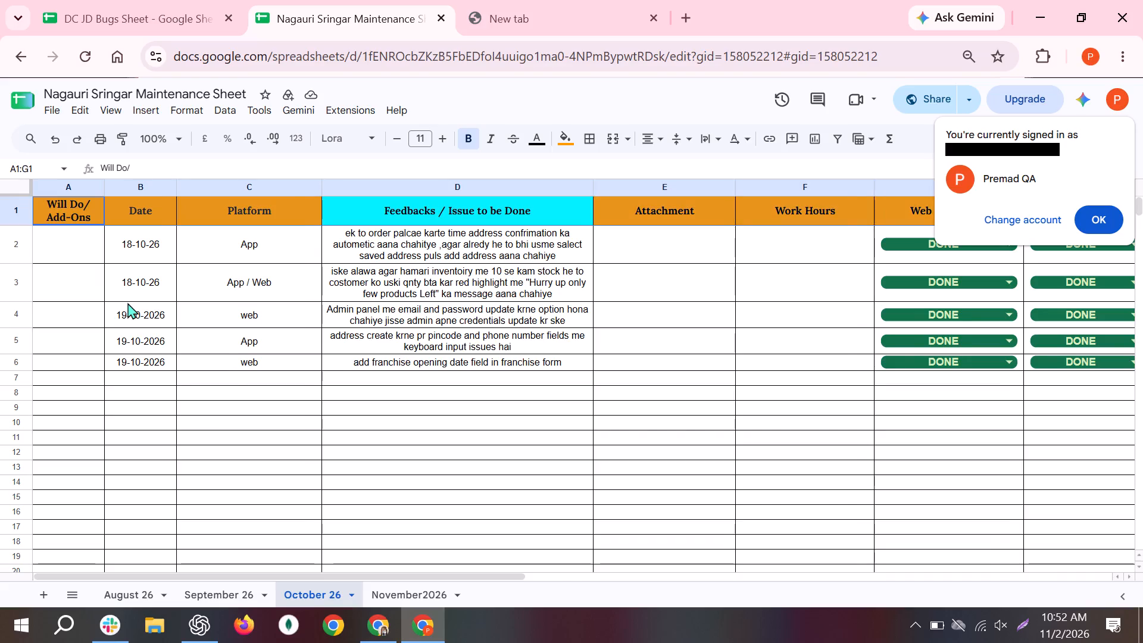
key(shift+Right)
key(shift+Right)
key(shift+Right)
key(shift+Right)
key(shift+Right)
key(shift+Right)
key(shift+Right)
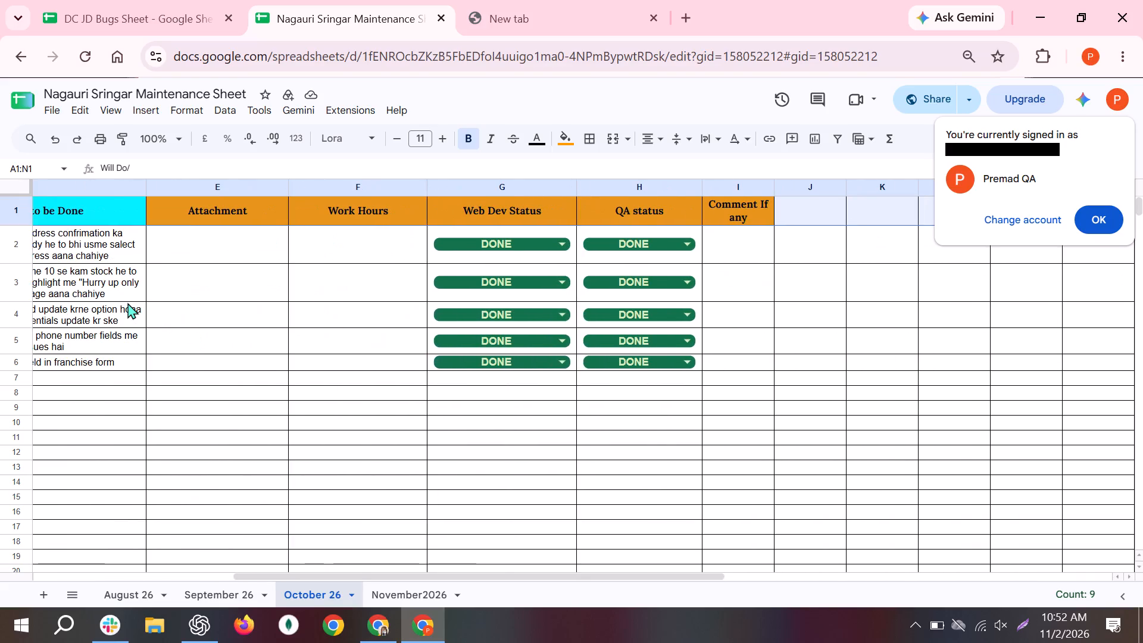
key(shift+Left)
key(shift+Left)
key(shift+Left)
key(shift+Left)
key(shift+Left)
key(shift+Left)
key(shift+Right)
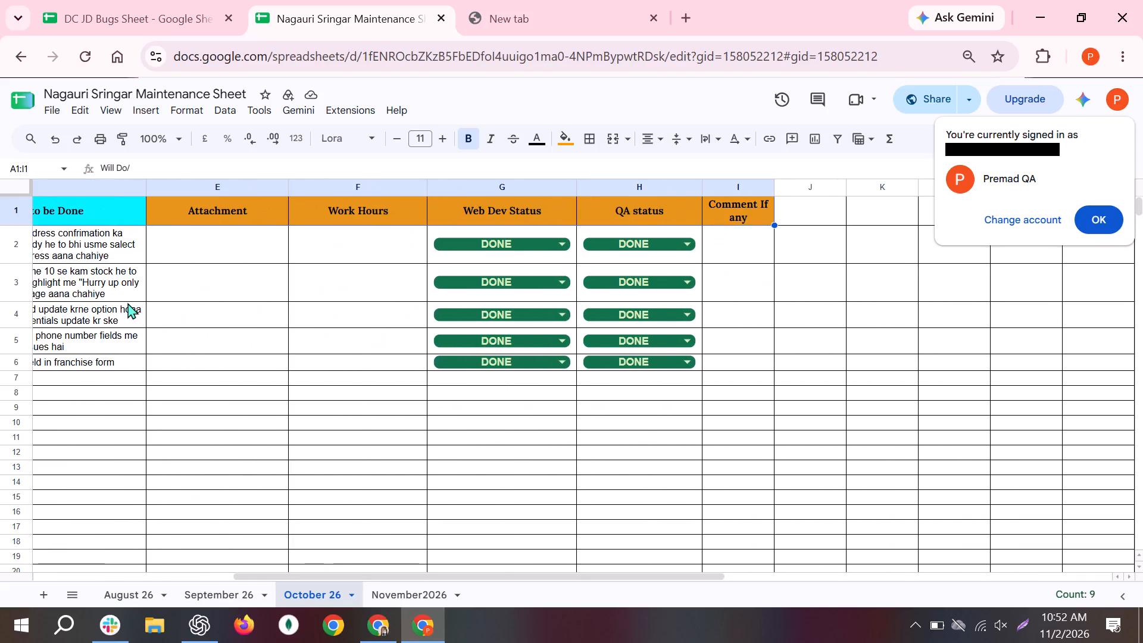
key(ctrl+c)
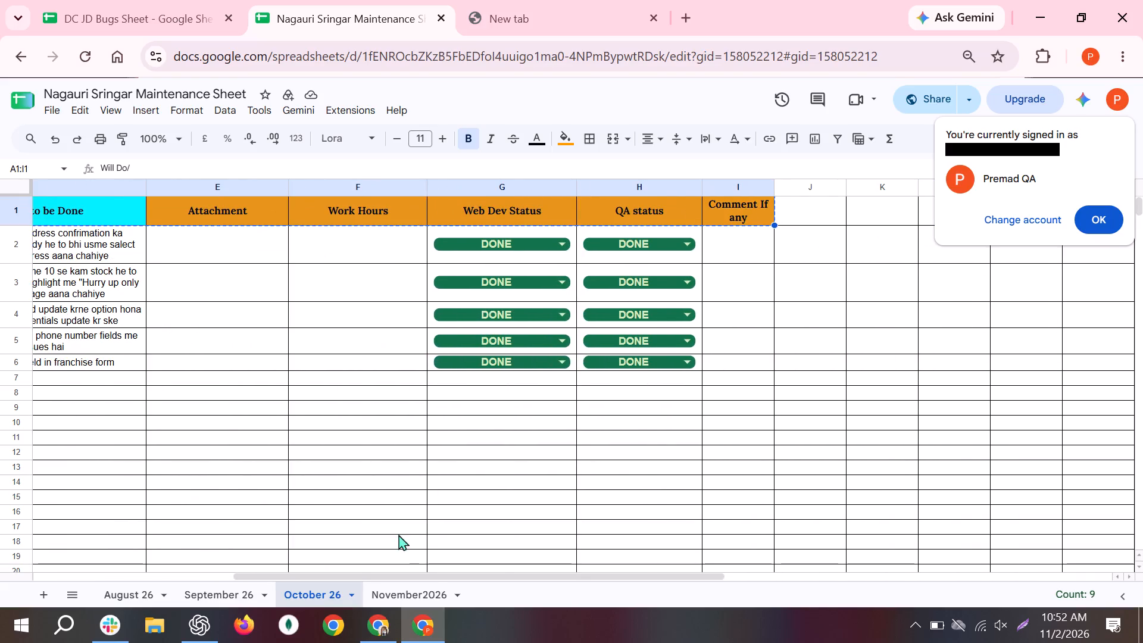
Paste the copied header row into the November2026 sheet starting at cell A1.
click(416, 596)
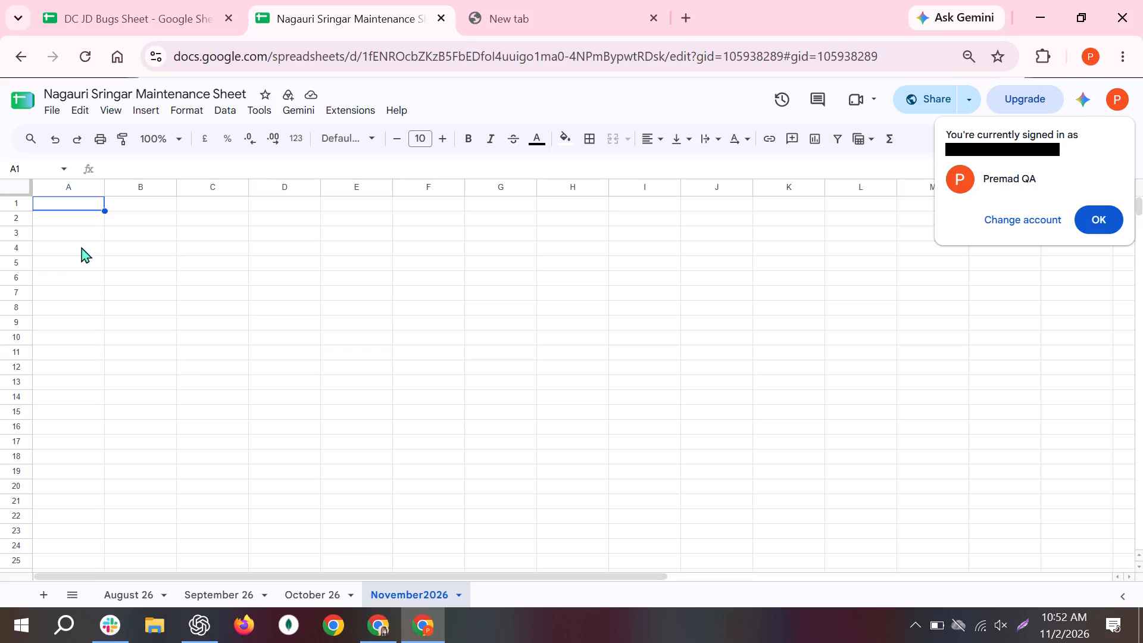
double_click(69, 207)
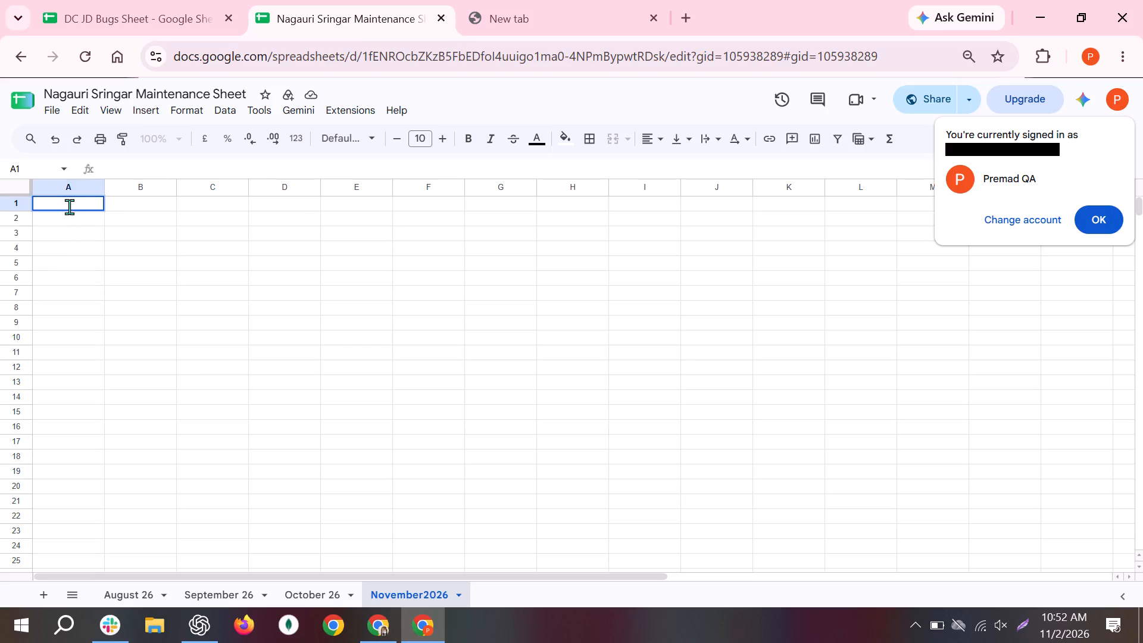
click(102, 220)
click(69, 205)
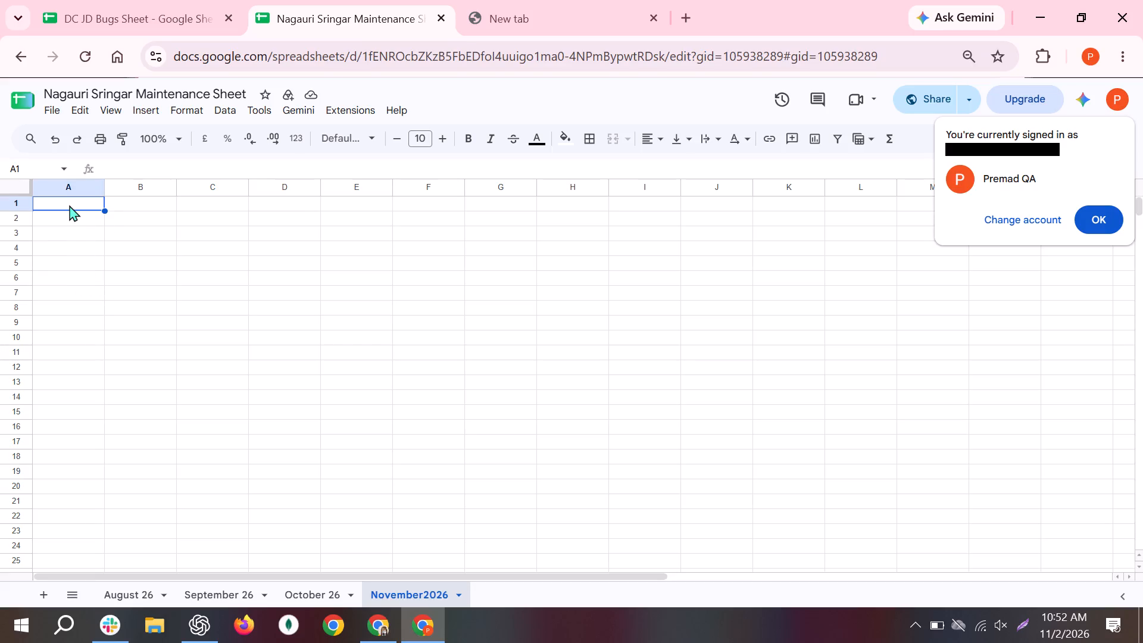
key(ctrl+v)
click(441, 369)
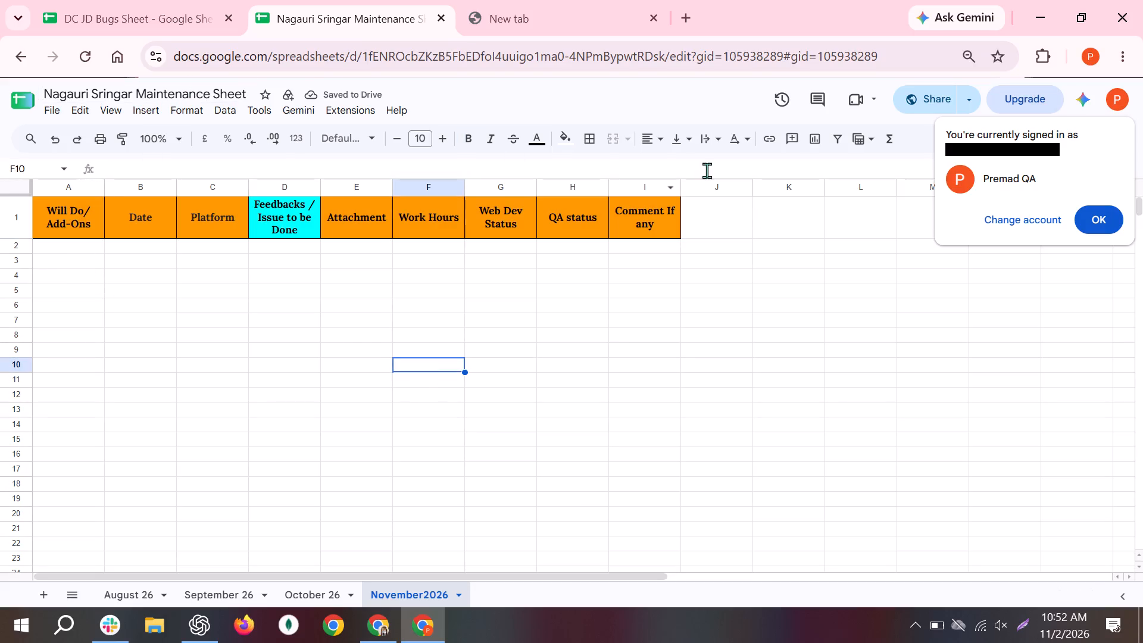
Widen the Comment If any, QA status, Web Dev Status and Feedbacks / Issue to be Done columns of the November2026 sheet.
drag(680, 185, 731, 186)
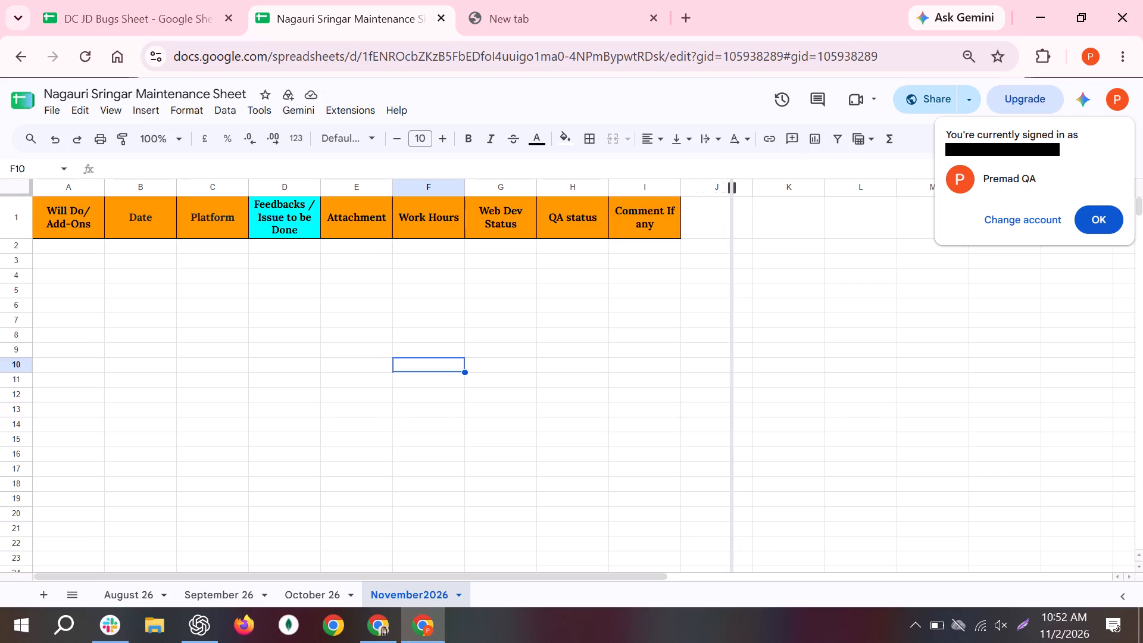
drag(731, 186, 749, 188)
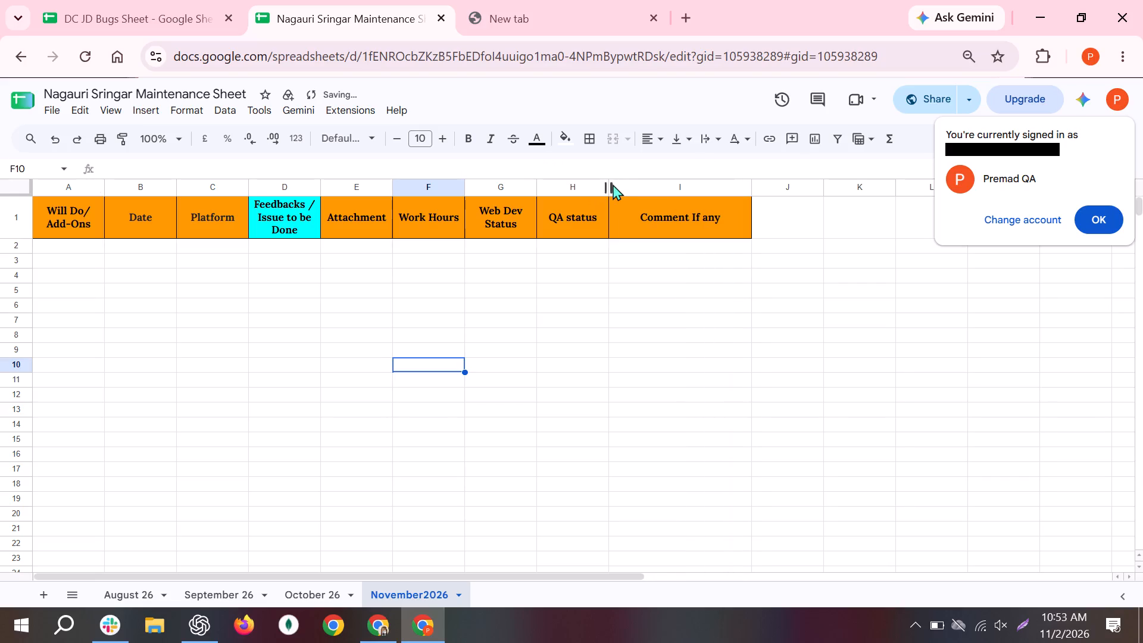
drag(609, 184, 654, 186)
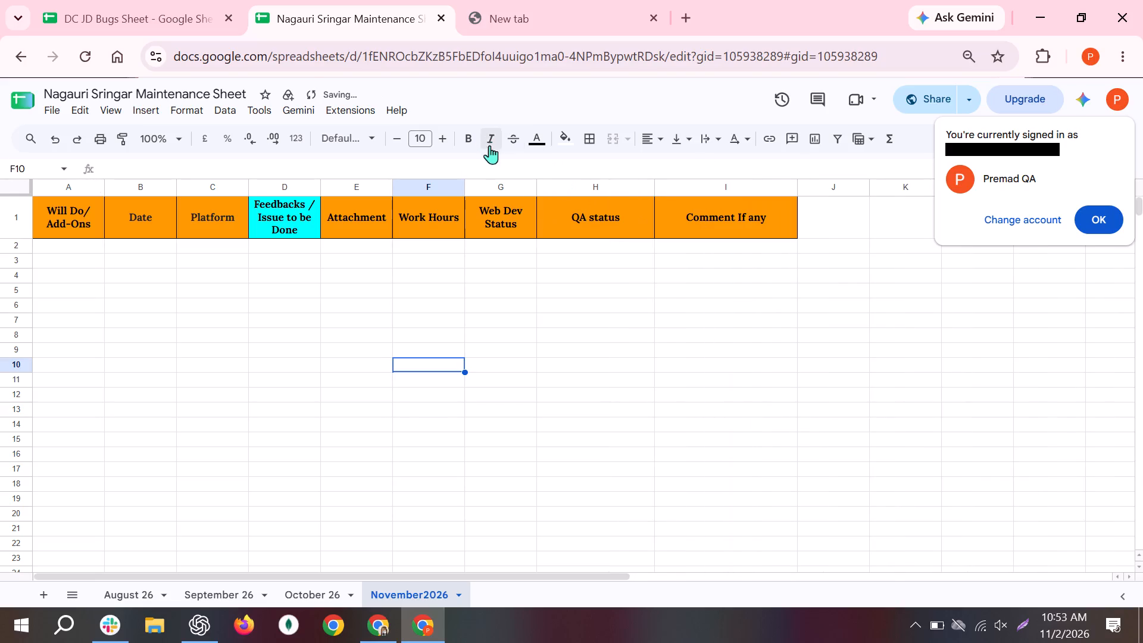
drag(535, 187, 558, 191)
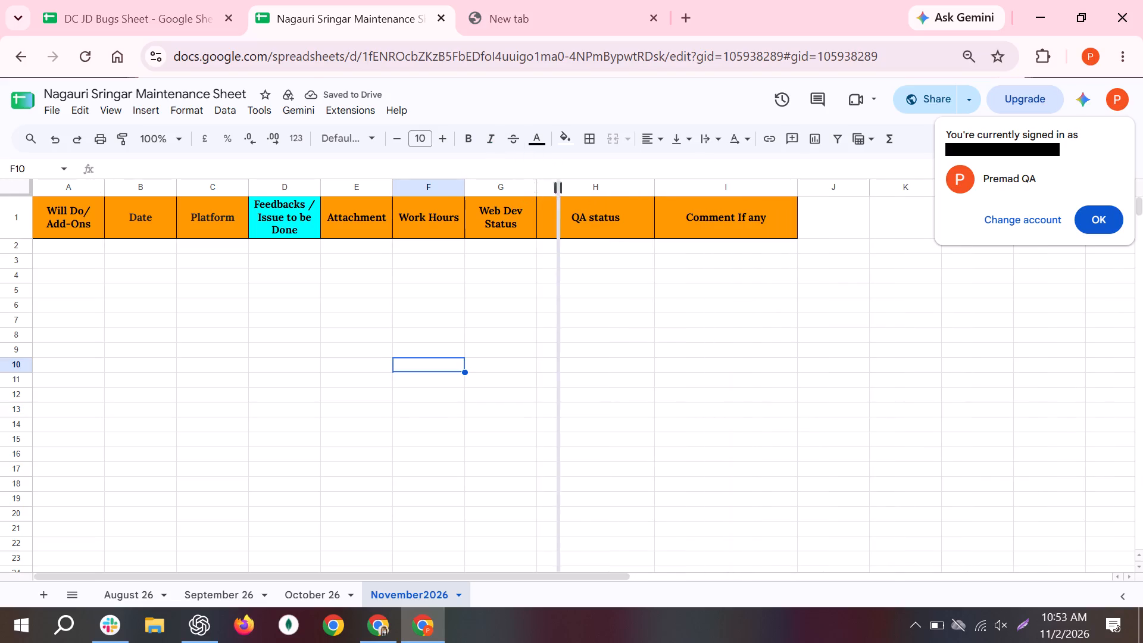
drag(558, 191, 581, 191)
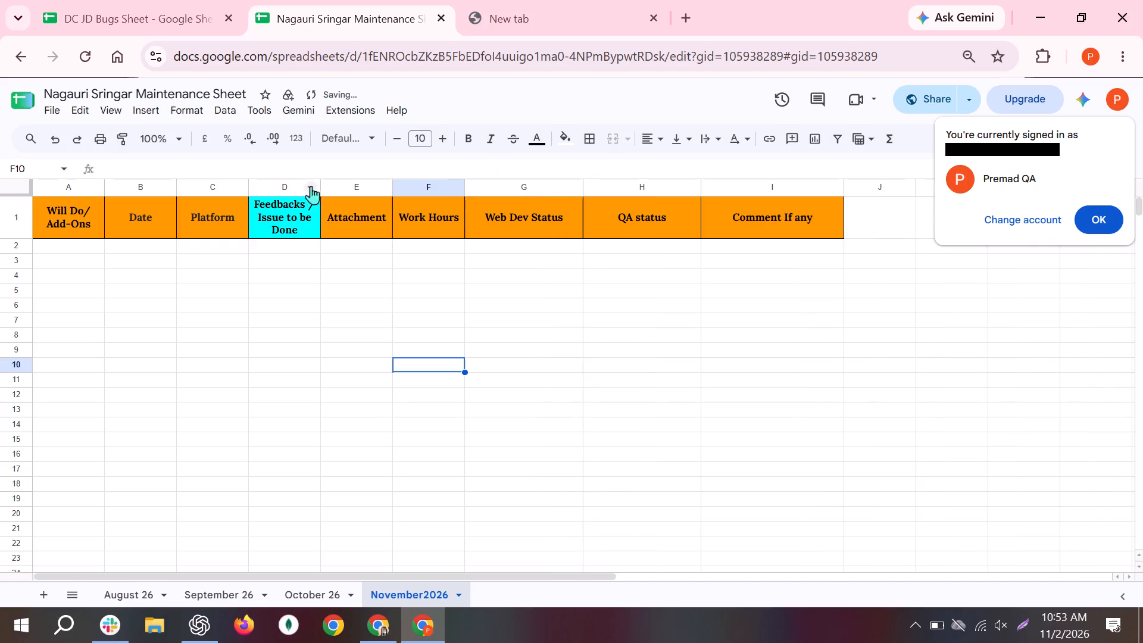
drag(320, 186, 482, 204)
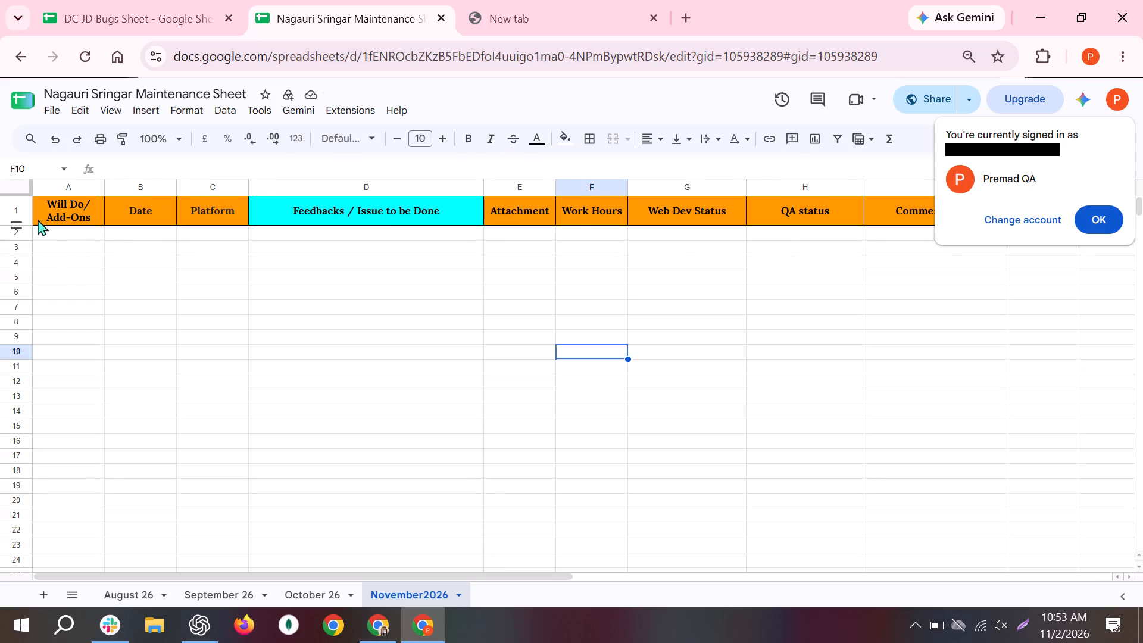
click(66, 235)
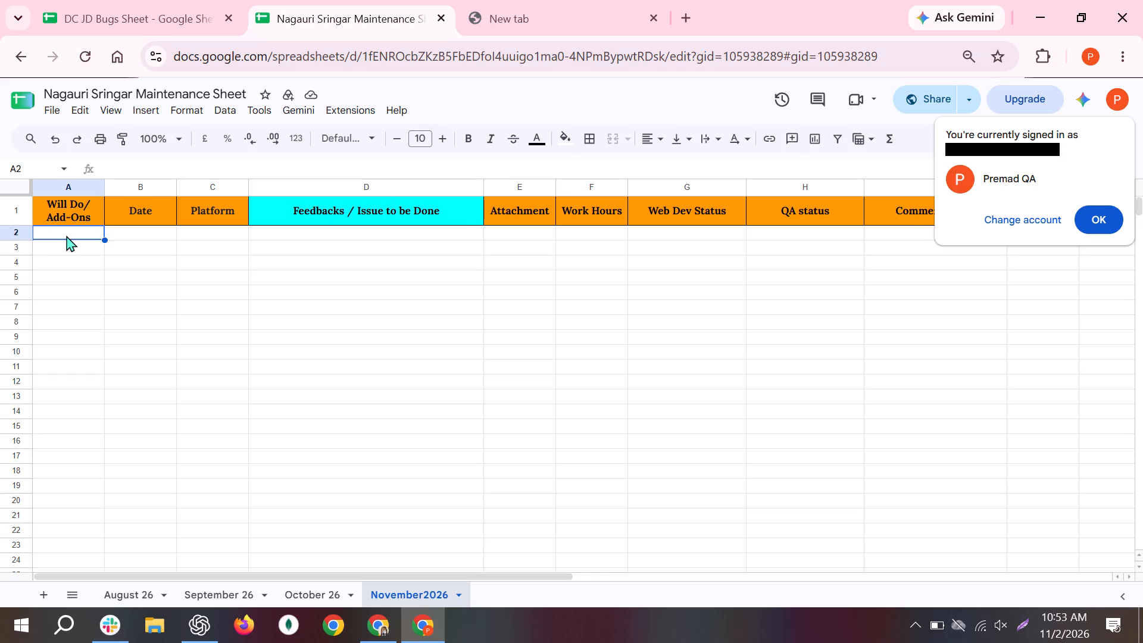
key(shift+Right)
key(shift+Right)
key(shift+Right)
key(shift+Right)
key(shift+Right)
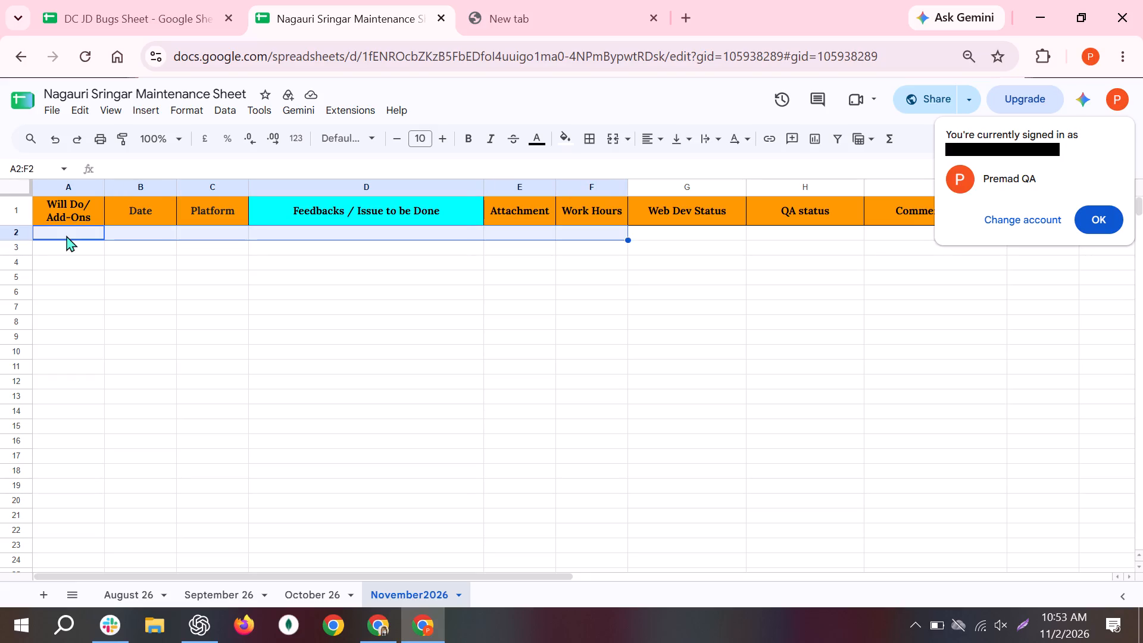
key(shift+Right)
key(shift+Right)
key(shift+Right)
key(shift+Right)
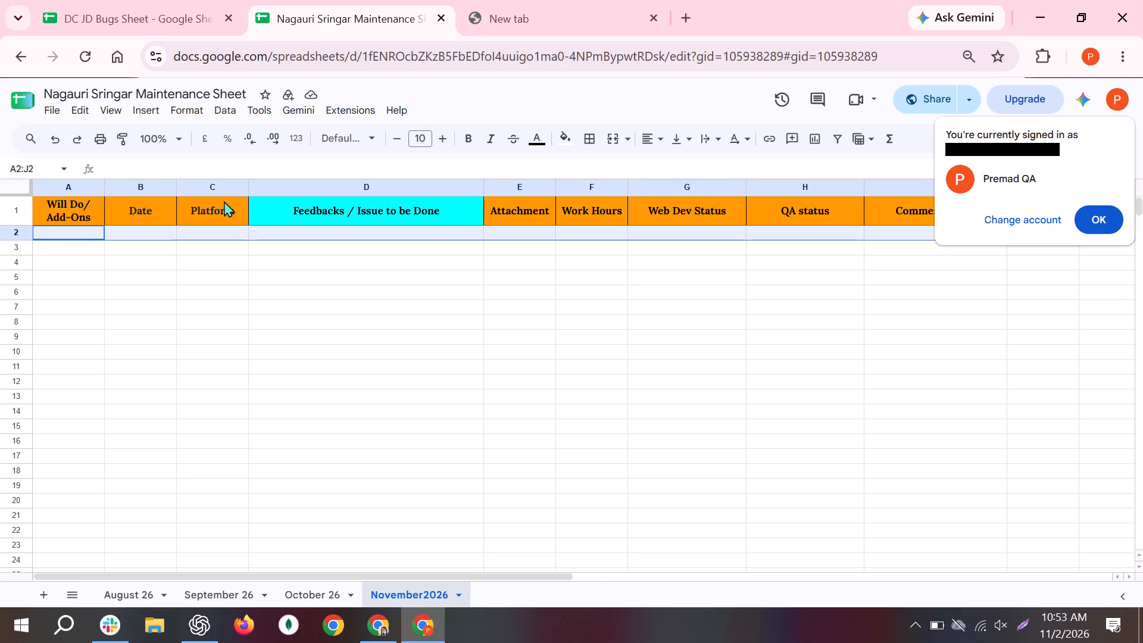
Dismiss the signed-in account notice covering the last columns of the sheet.
click(1101, 227)
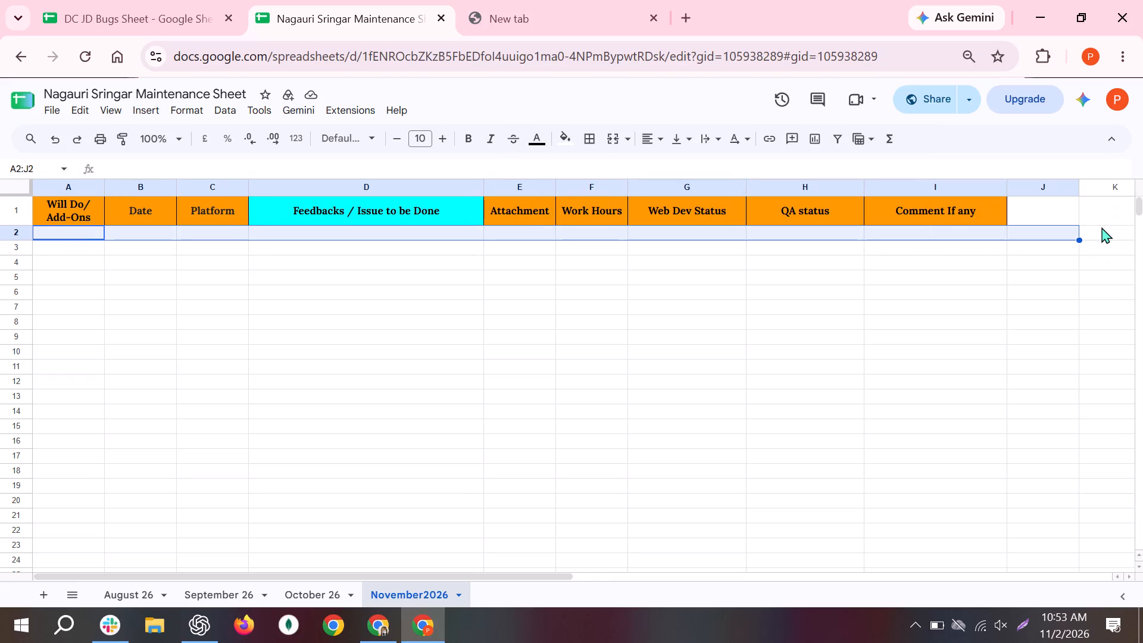
key(shift+Left)
click(997, 240)
click(998, 270)
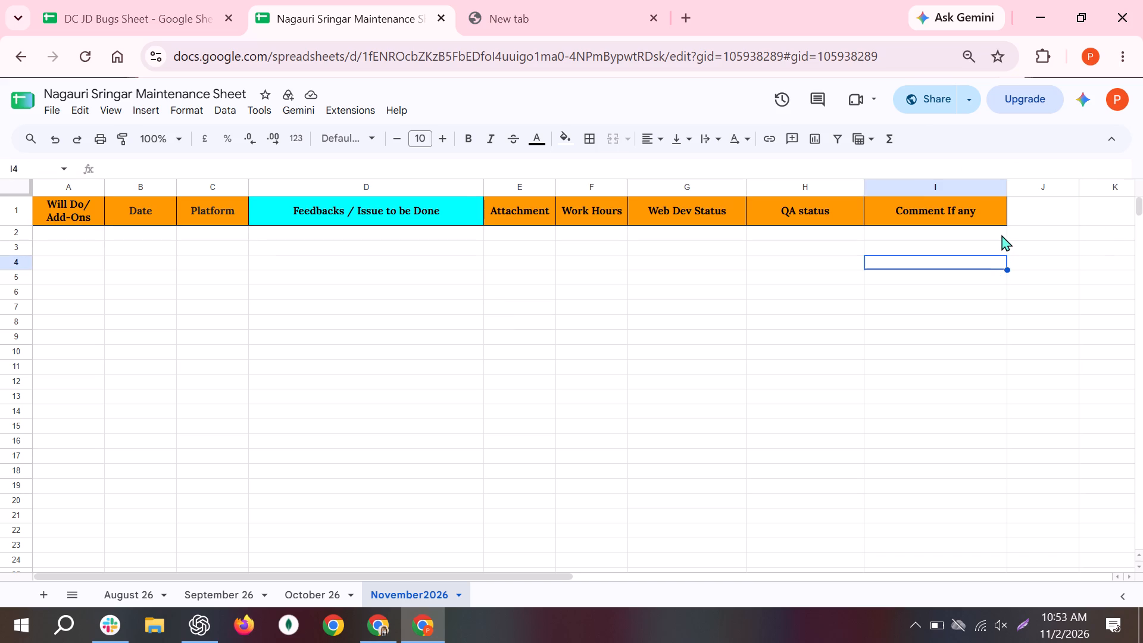
Apply all borders to the range A2:I25 below the header row in the November2026 sheet.
click(1001, 235)
key(shift+Left)
key(shift+Left)
key(shift+Left)
key(shift+Left)
key(shift+Left)
key(shift+Left)
key(shift+Left)
key(shift+Left)
key(shift+Left)
key(shift+Left)
key(shift+Left)
key(shift+Left)
key(shift+Left)
key(shift+Left)
key(shift+Left)
key(shift+Left)
key(shift+Left)
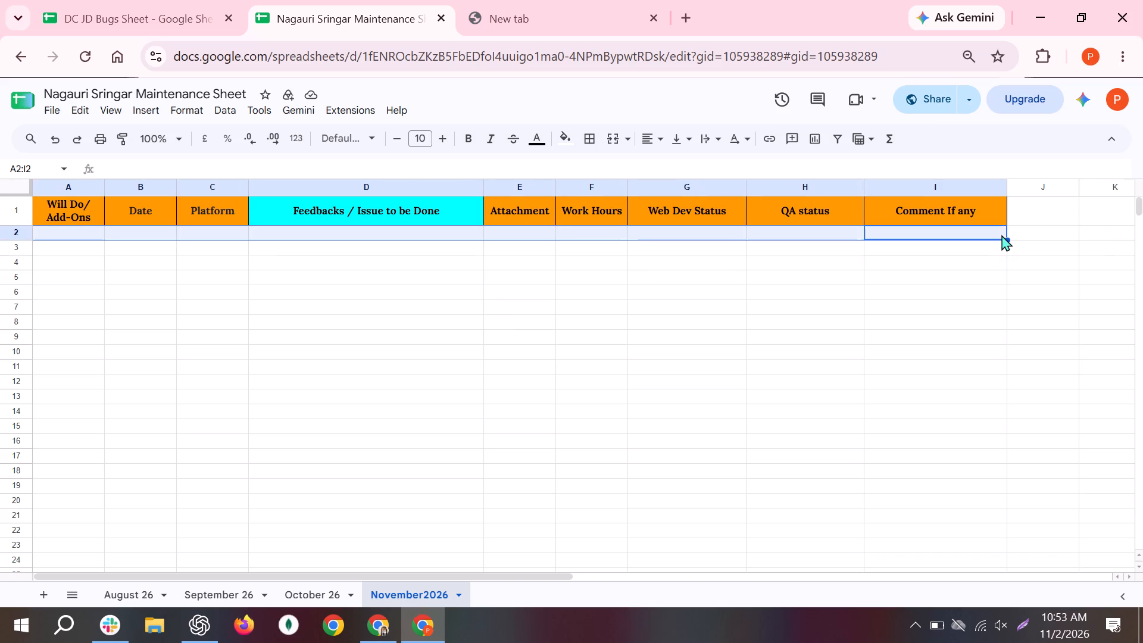
scroll(1001, 235, right, 4)
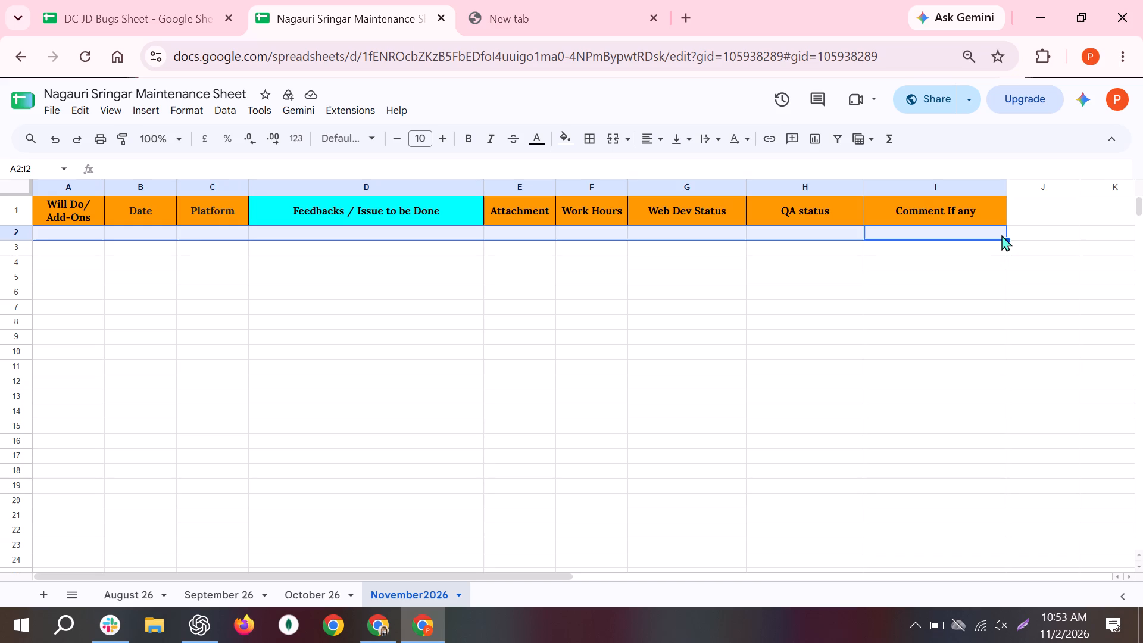
scroll(1001, 235, right, 8)
key(shift+Up)
key(shift+Down)
key(shift+Down)
key(shift+Down)
key(shift+Down)
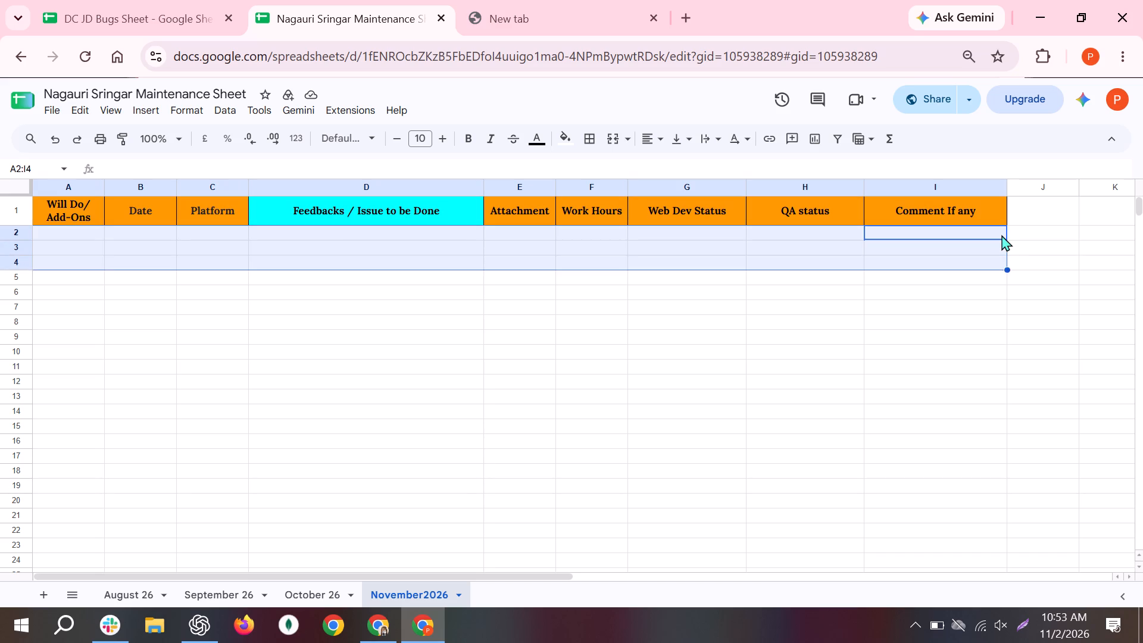
key(shift+Down)
key(shift+Down)
key(shift+Down)
key(shift+Down)
key(shift+Down)
key(shift+Down)
key(shift+Down)
key(shift+Down)
key(shift+Down)
key(shift+Down)
key(shift+Down)
key(shift+Down)
key(shift+Down)
key(shift+Down)
key(shift+Down)
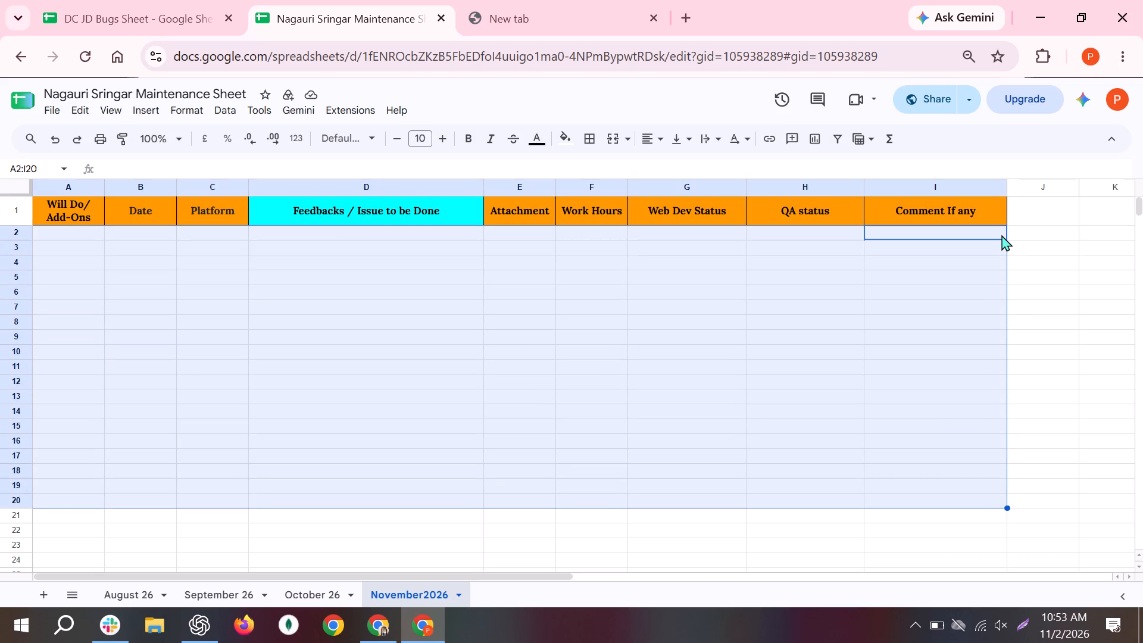
key(shift+Down)
key(shift+Down)
key(shift+Down)
key(shift+Down)
key(shift+Down)
key(shift+Down)
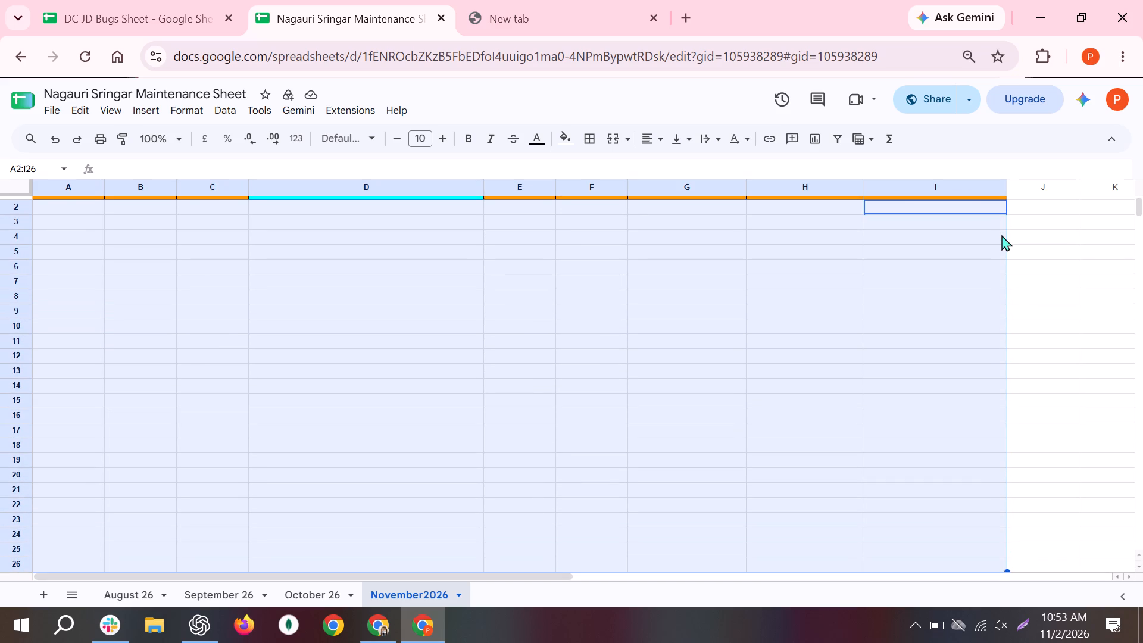
key(shift+Up)
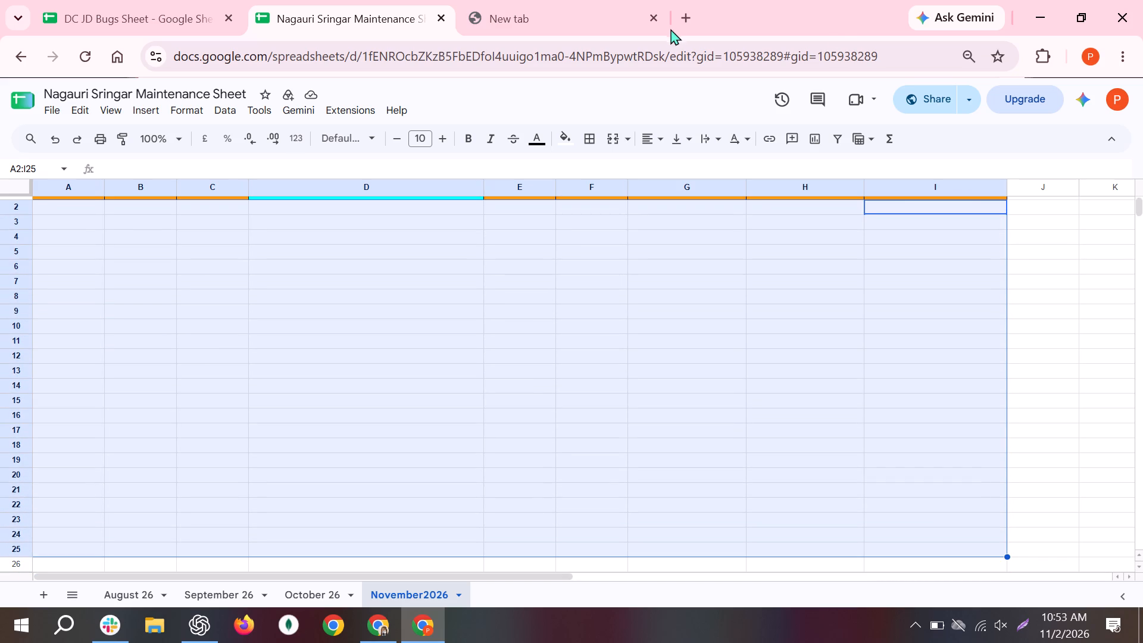
click(588, 139)
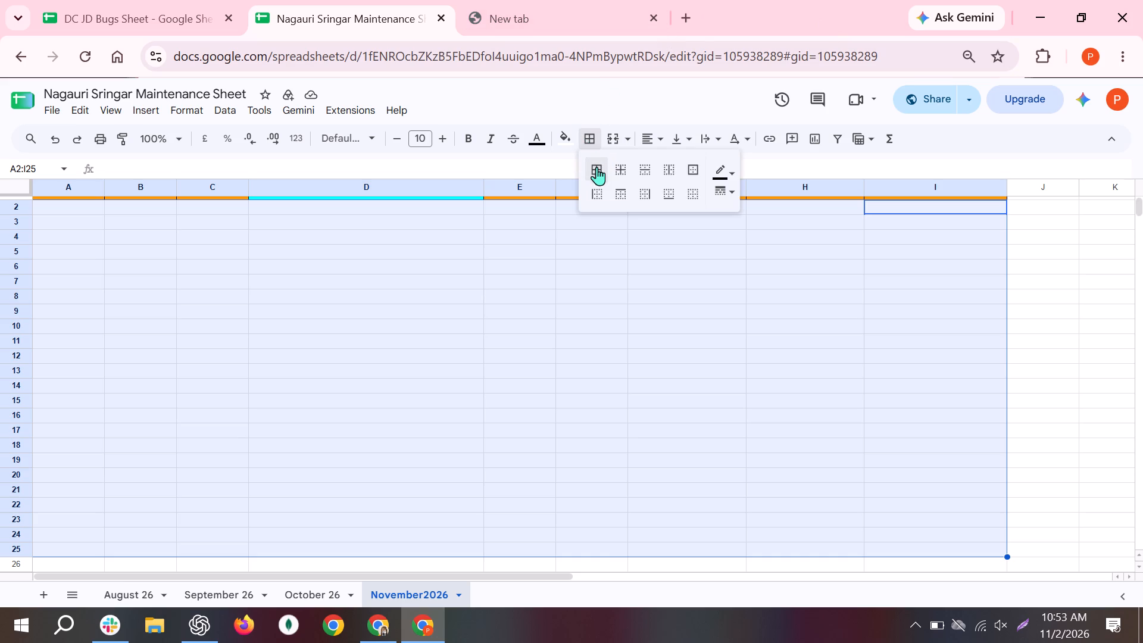
click(597, 167)
Centre the cells A2:I25 horizontally, align them to the middle vertically and set their text to wrap.
click(647, 139)
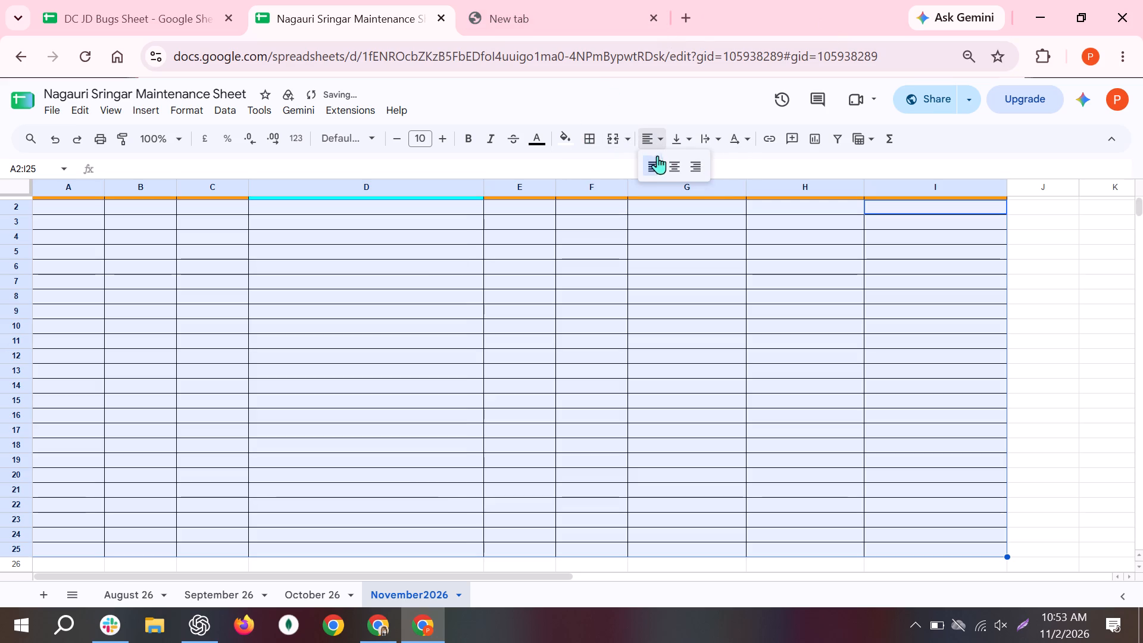
click(674, 164)
click(680, 129)
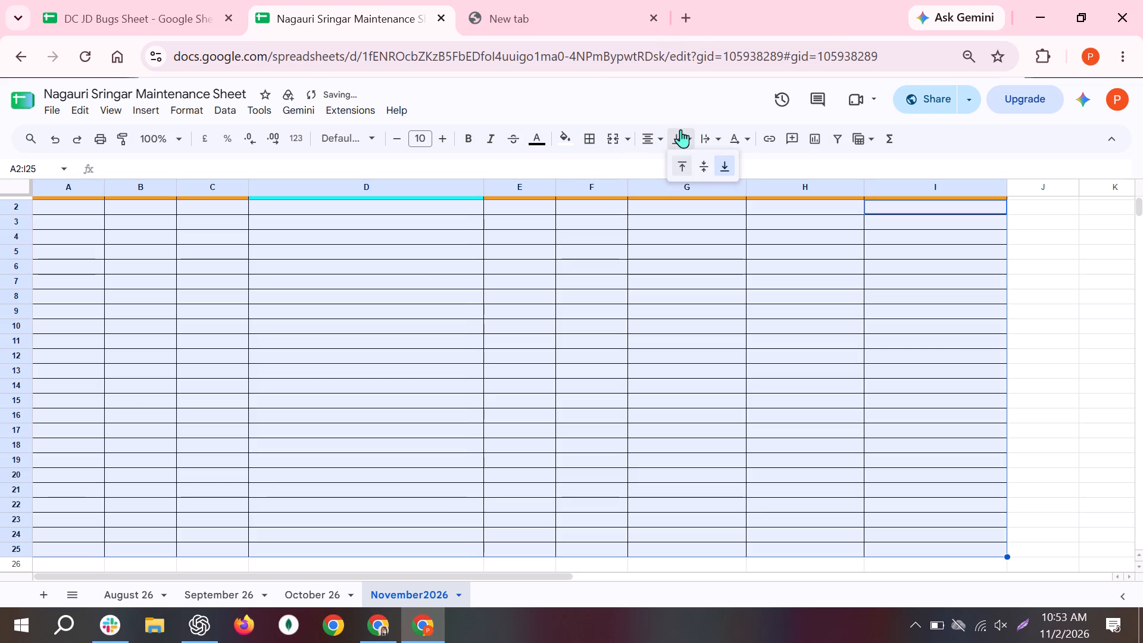
click(706, 162)
drag(701, 141, 727, 167)
click(727, 167)
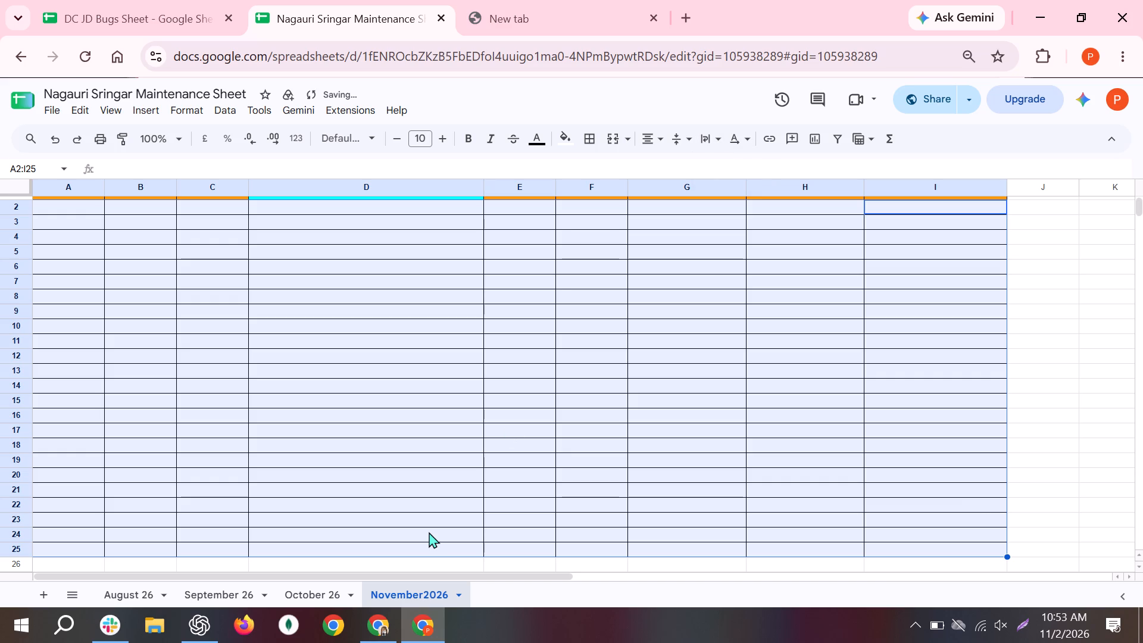
click(429, 532)
scroll(429, 532, right, 4)
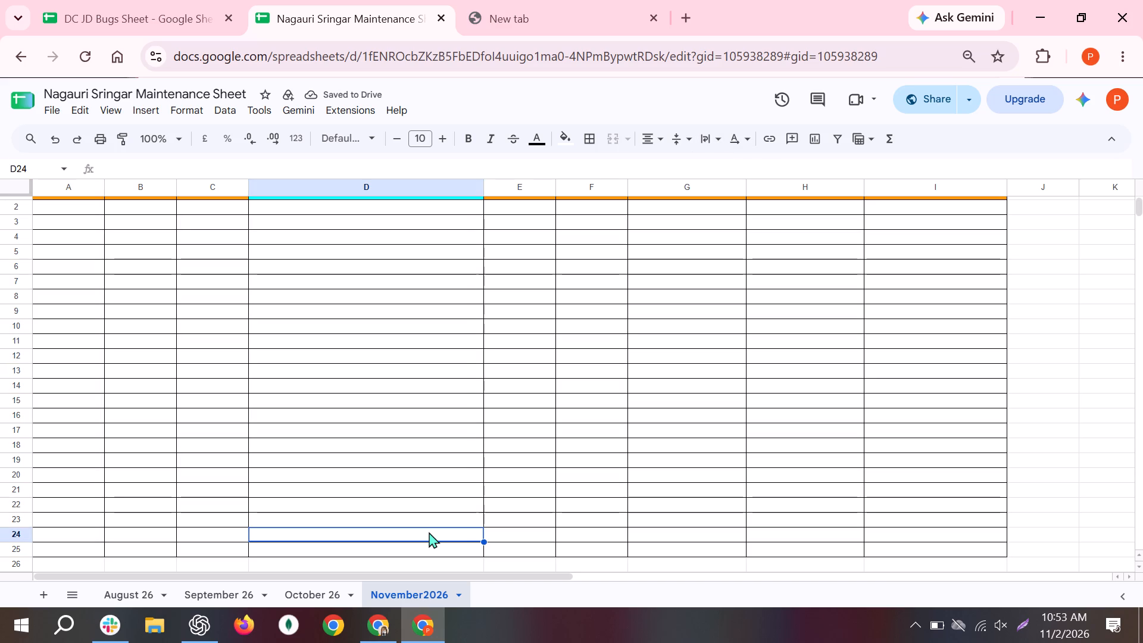